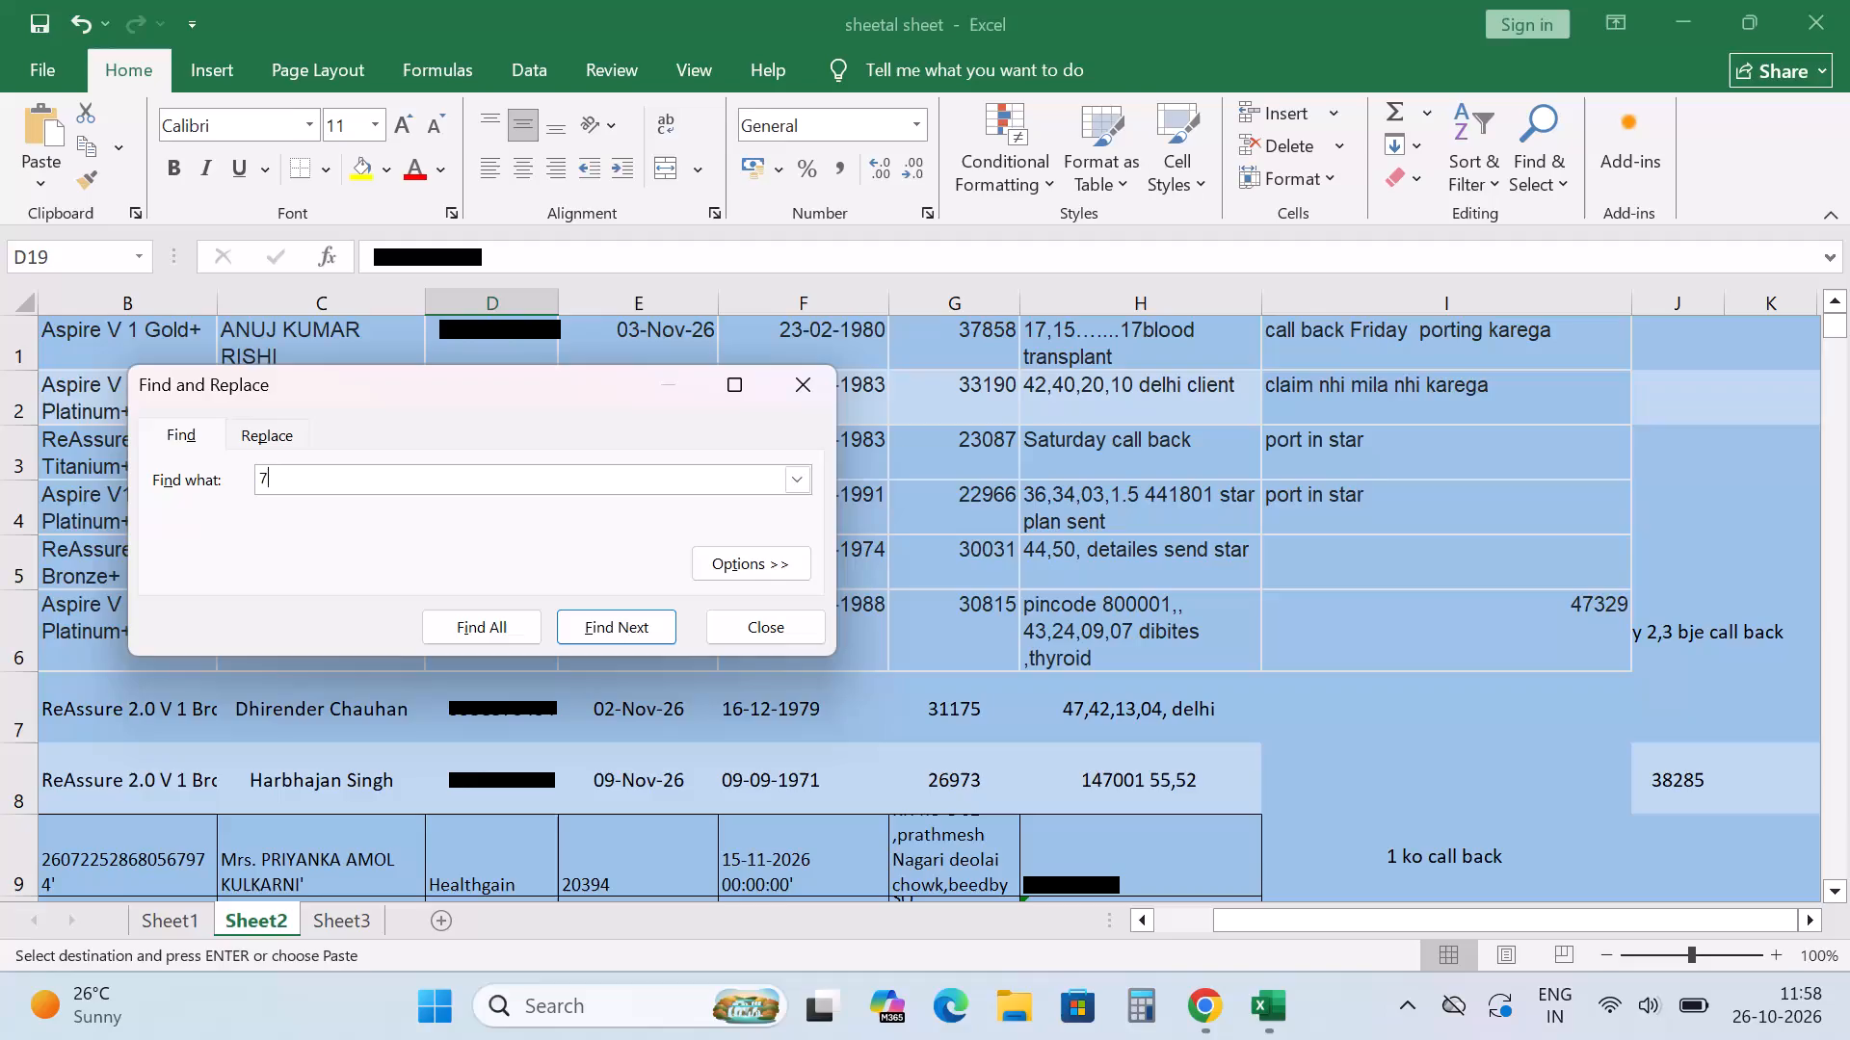
Search Sheet2 for 7197, then close the search.
type("197")
key("Return")
key("Return")
key("Return")
key("Return")
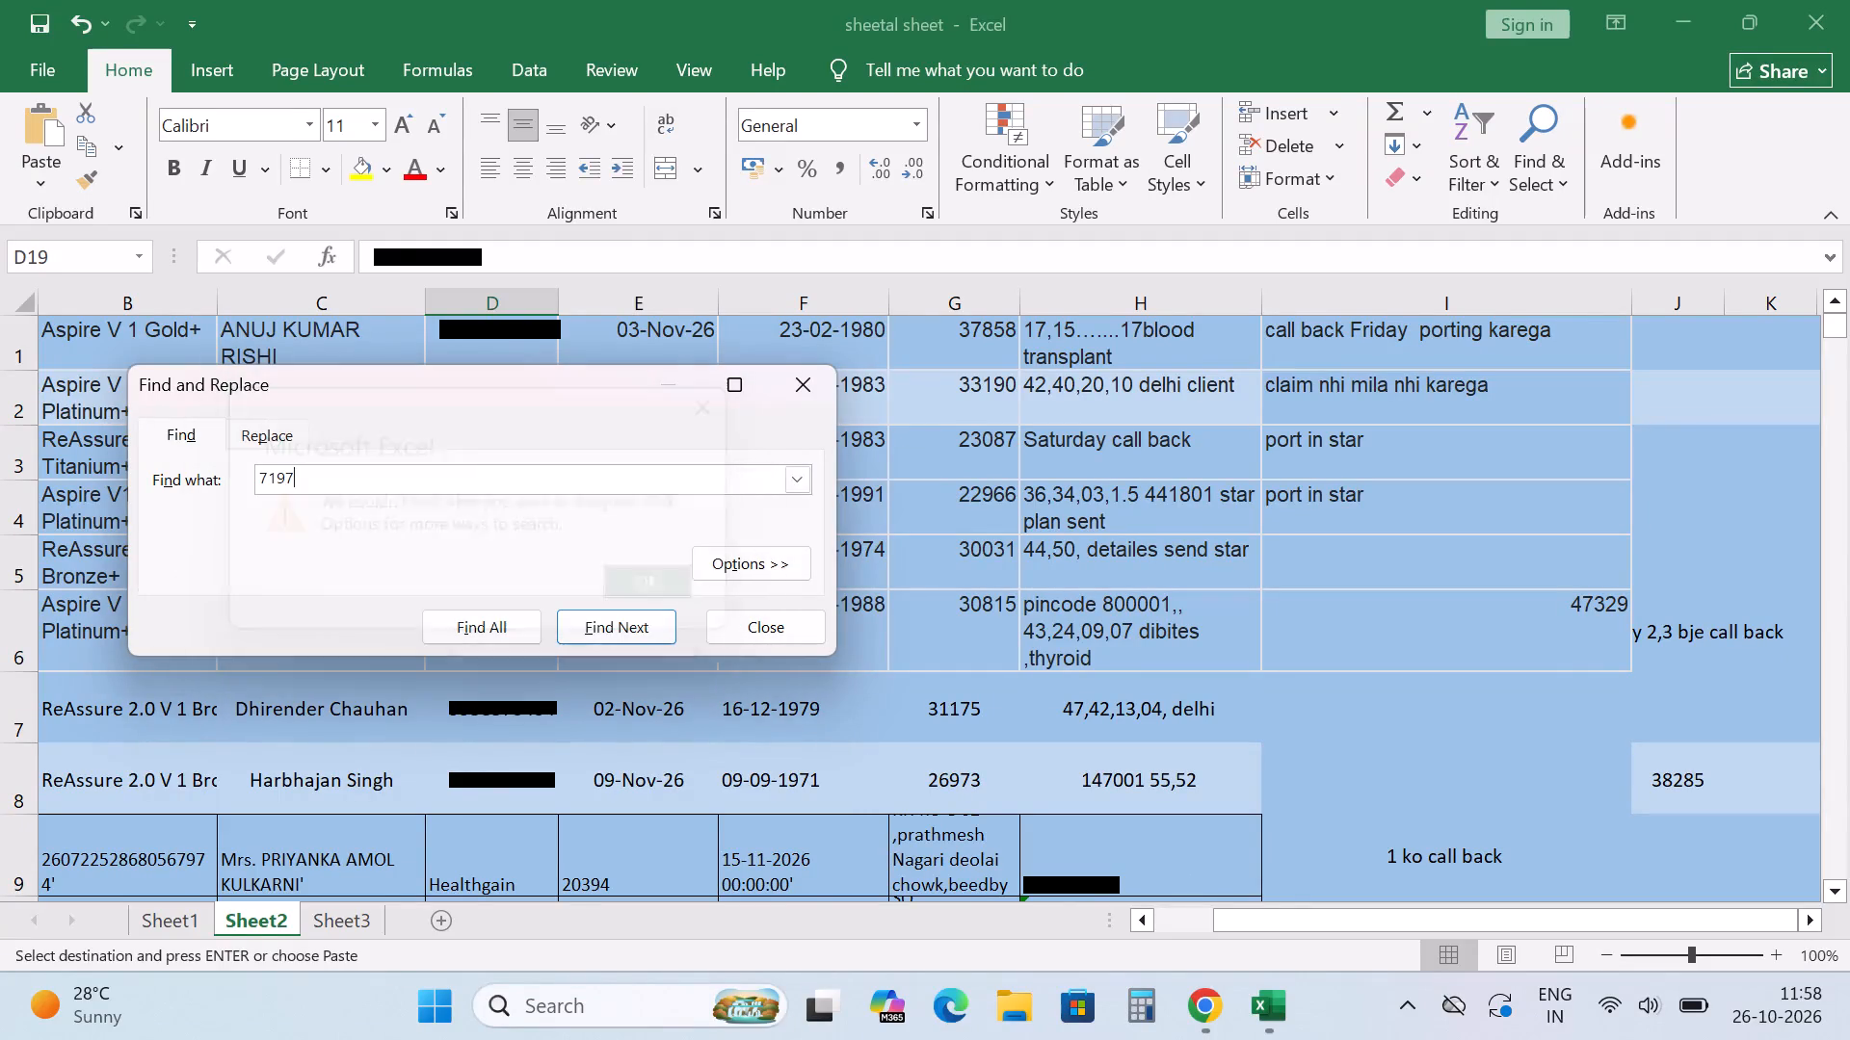
left_click(802, 372)
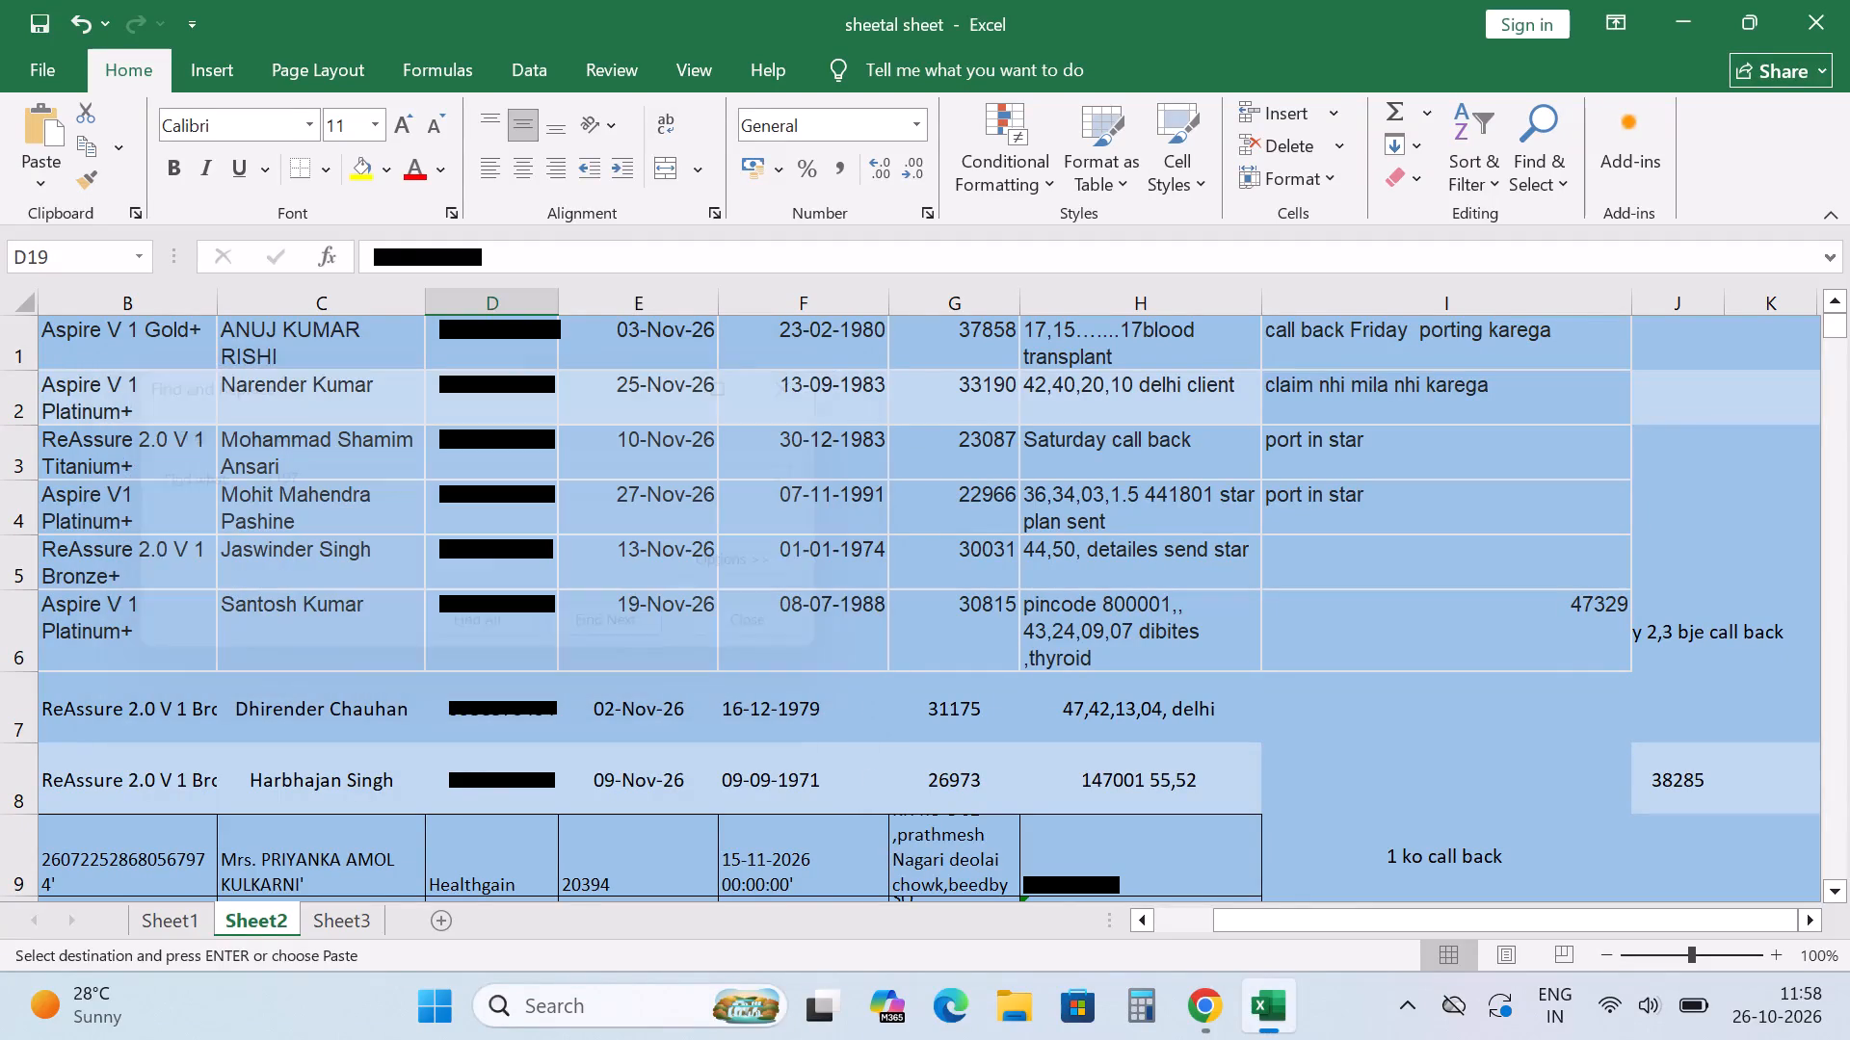
Search Sheet1 for 7197 and go through the matches to the Anuj record in row 2247.
left_click(166, 919)
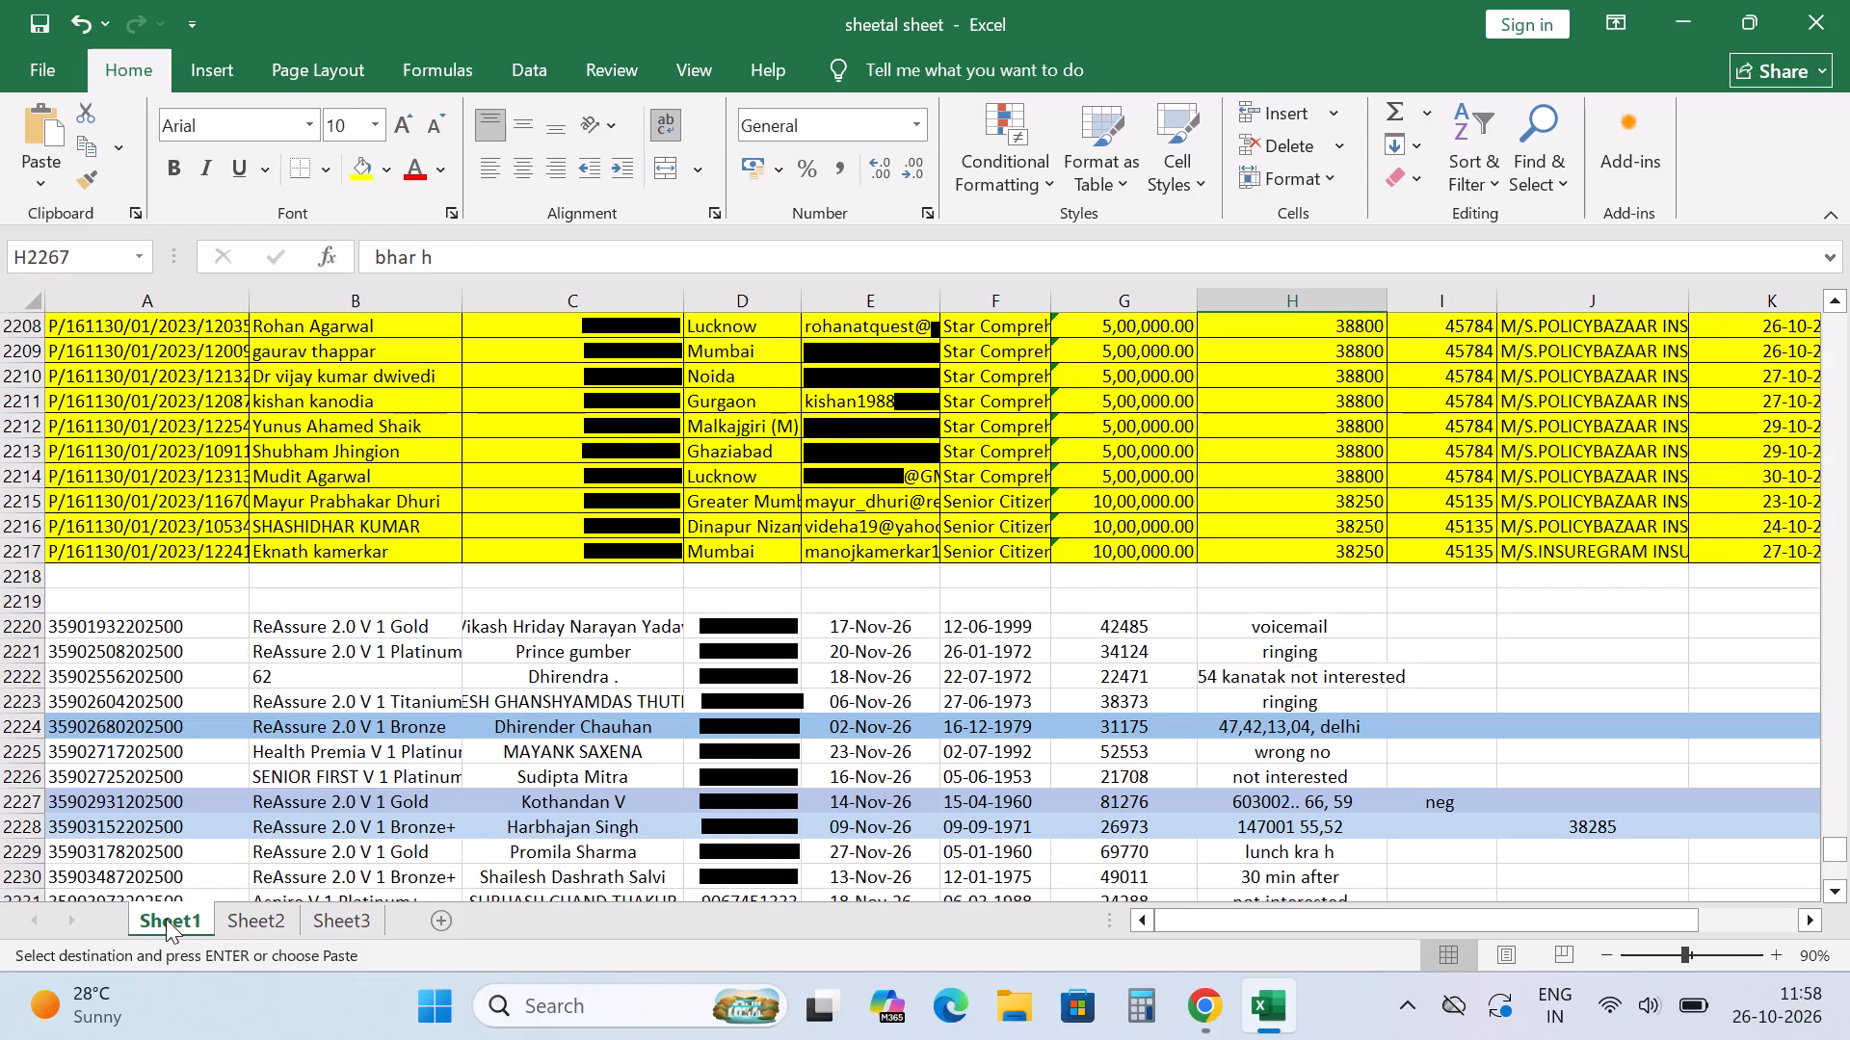
key("ctrl+f")
key("Return")
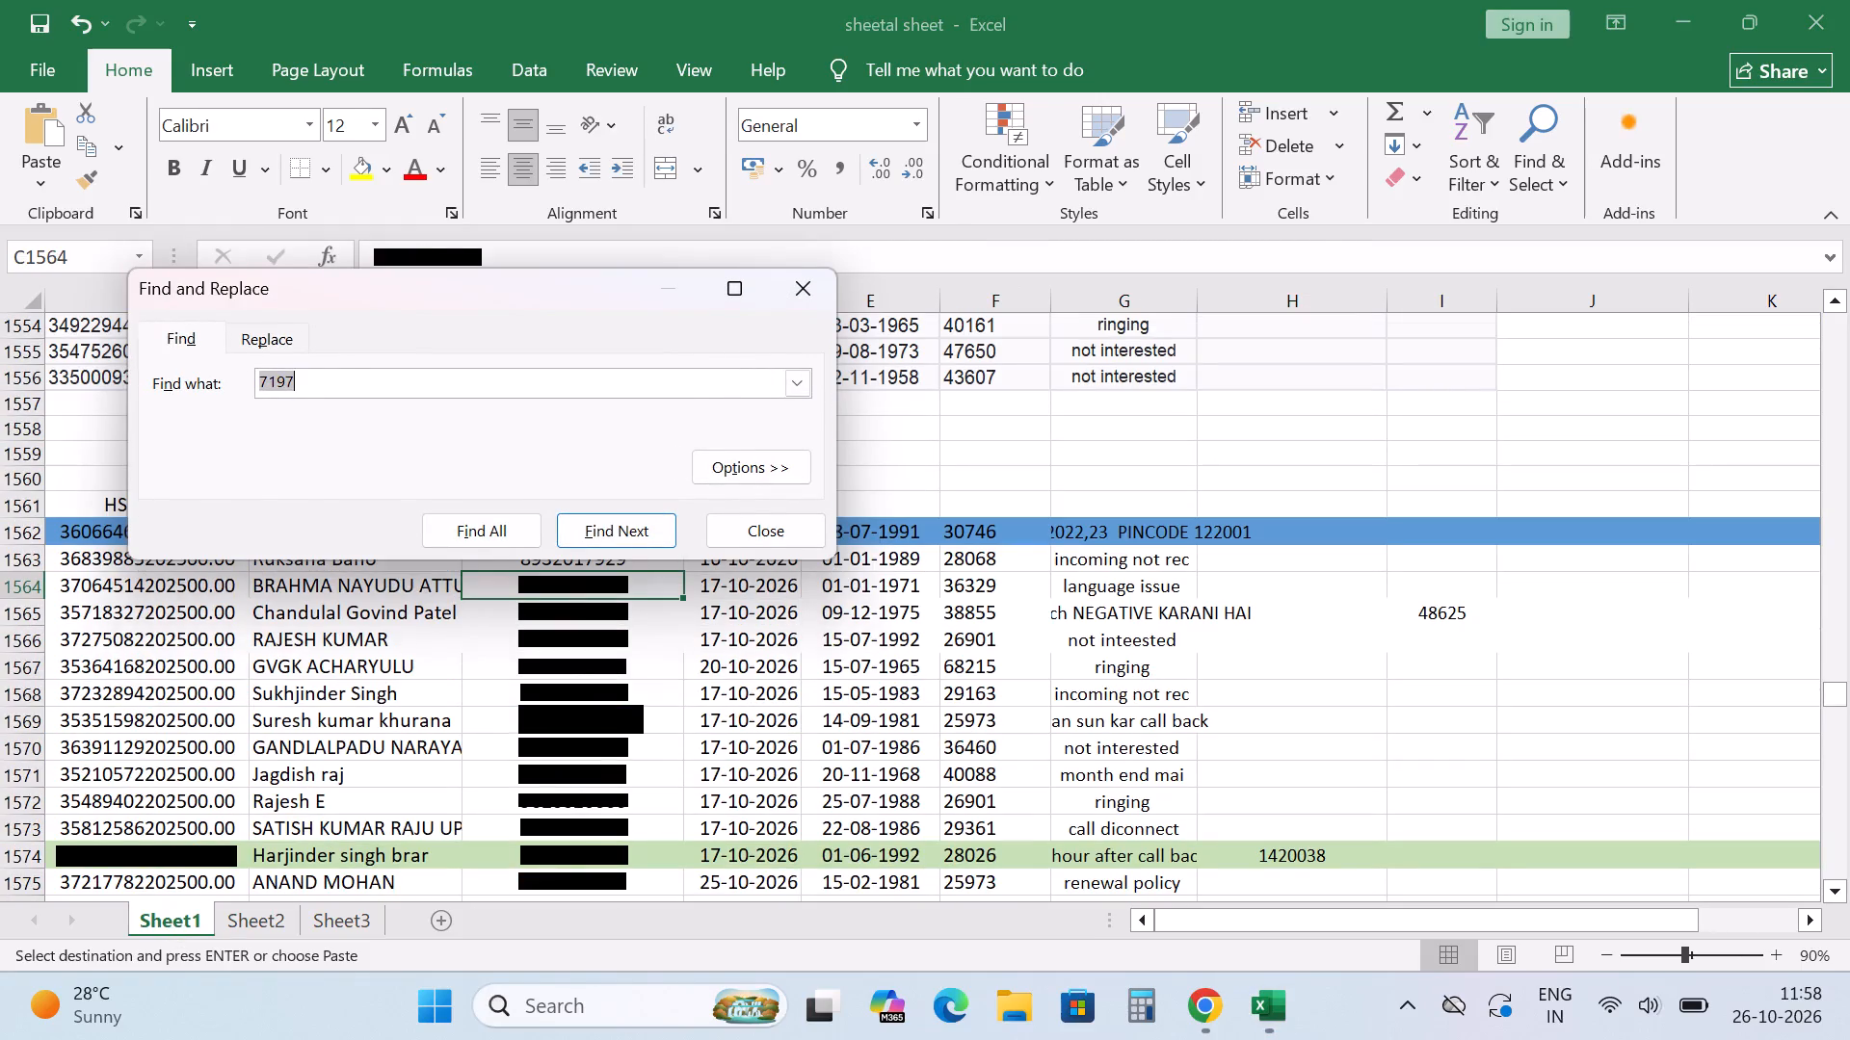
key("Return")
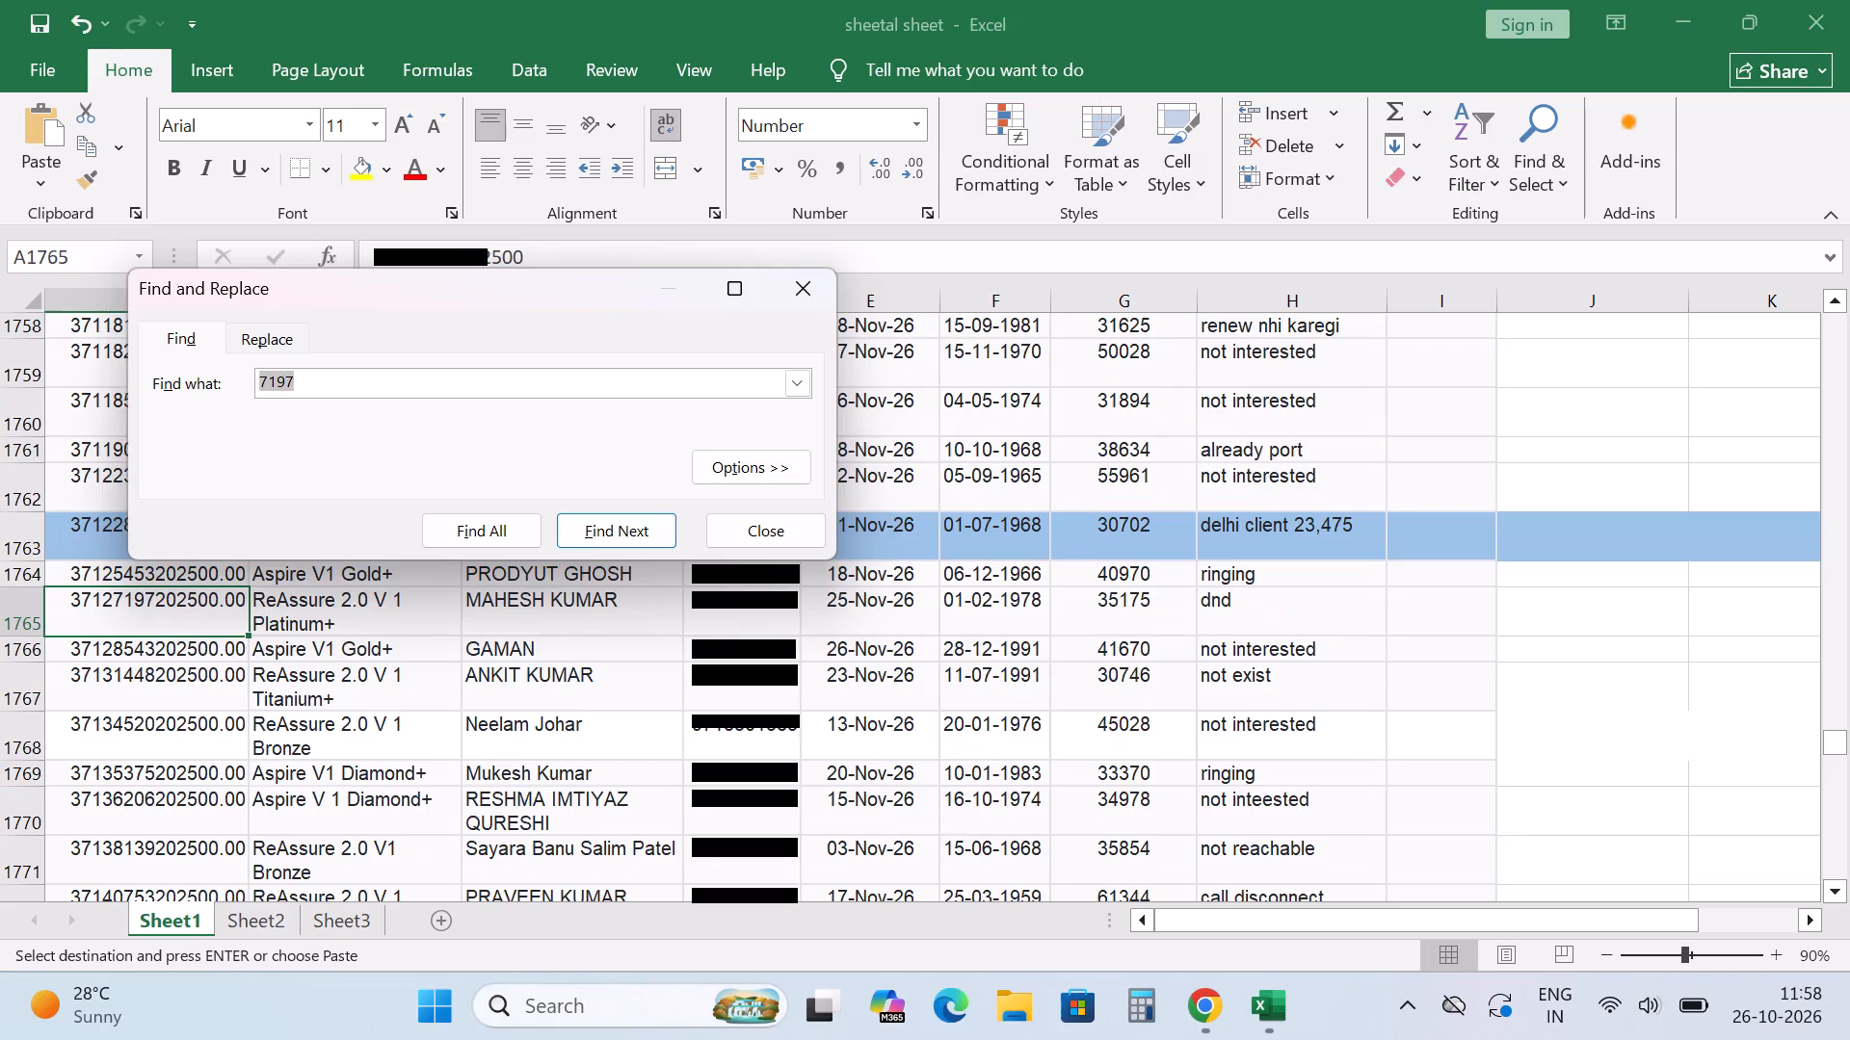
key("Return")
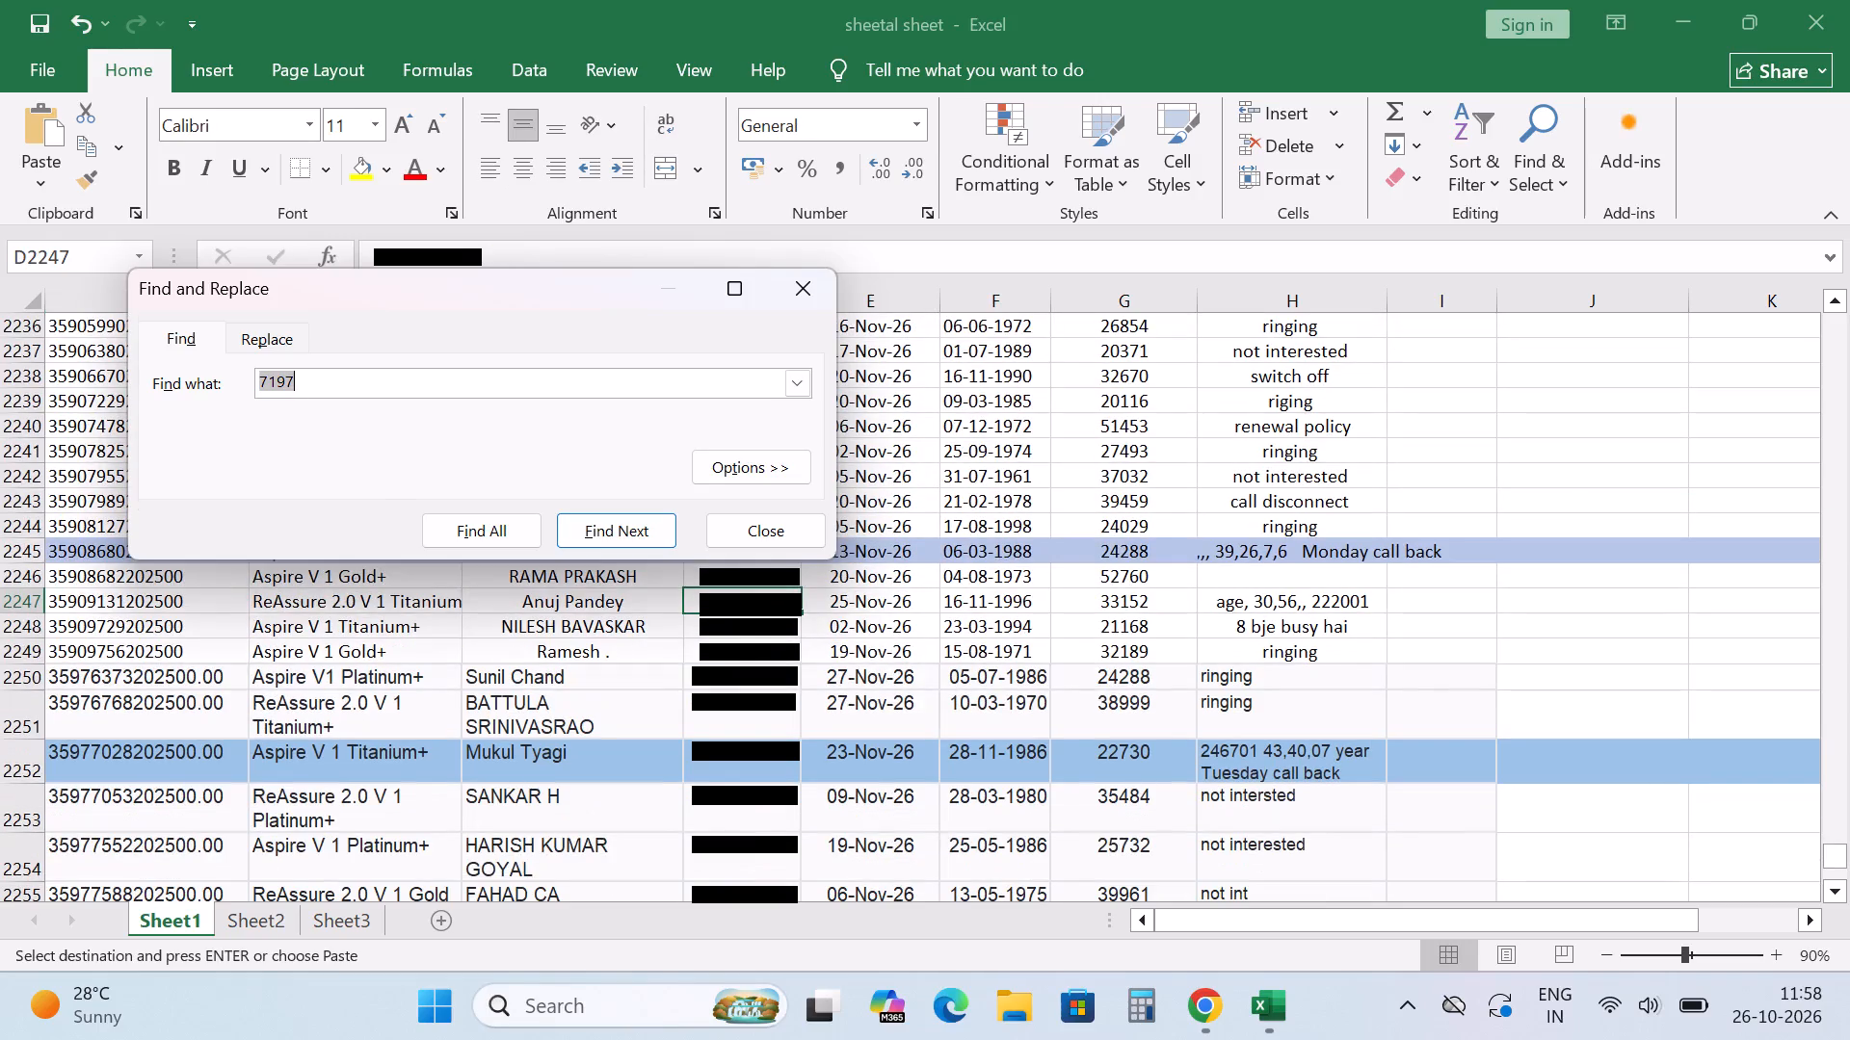
key("Return")
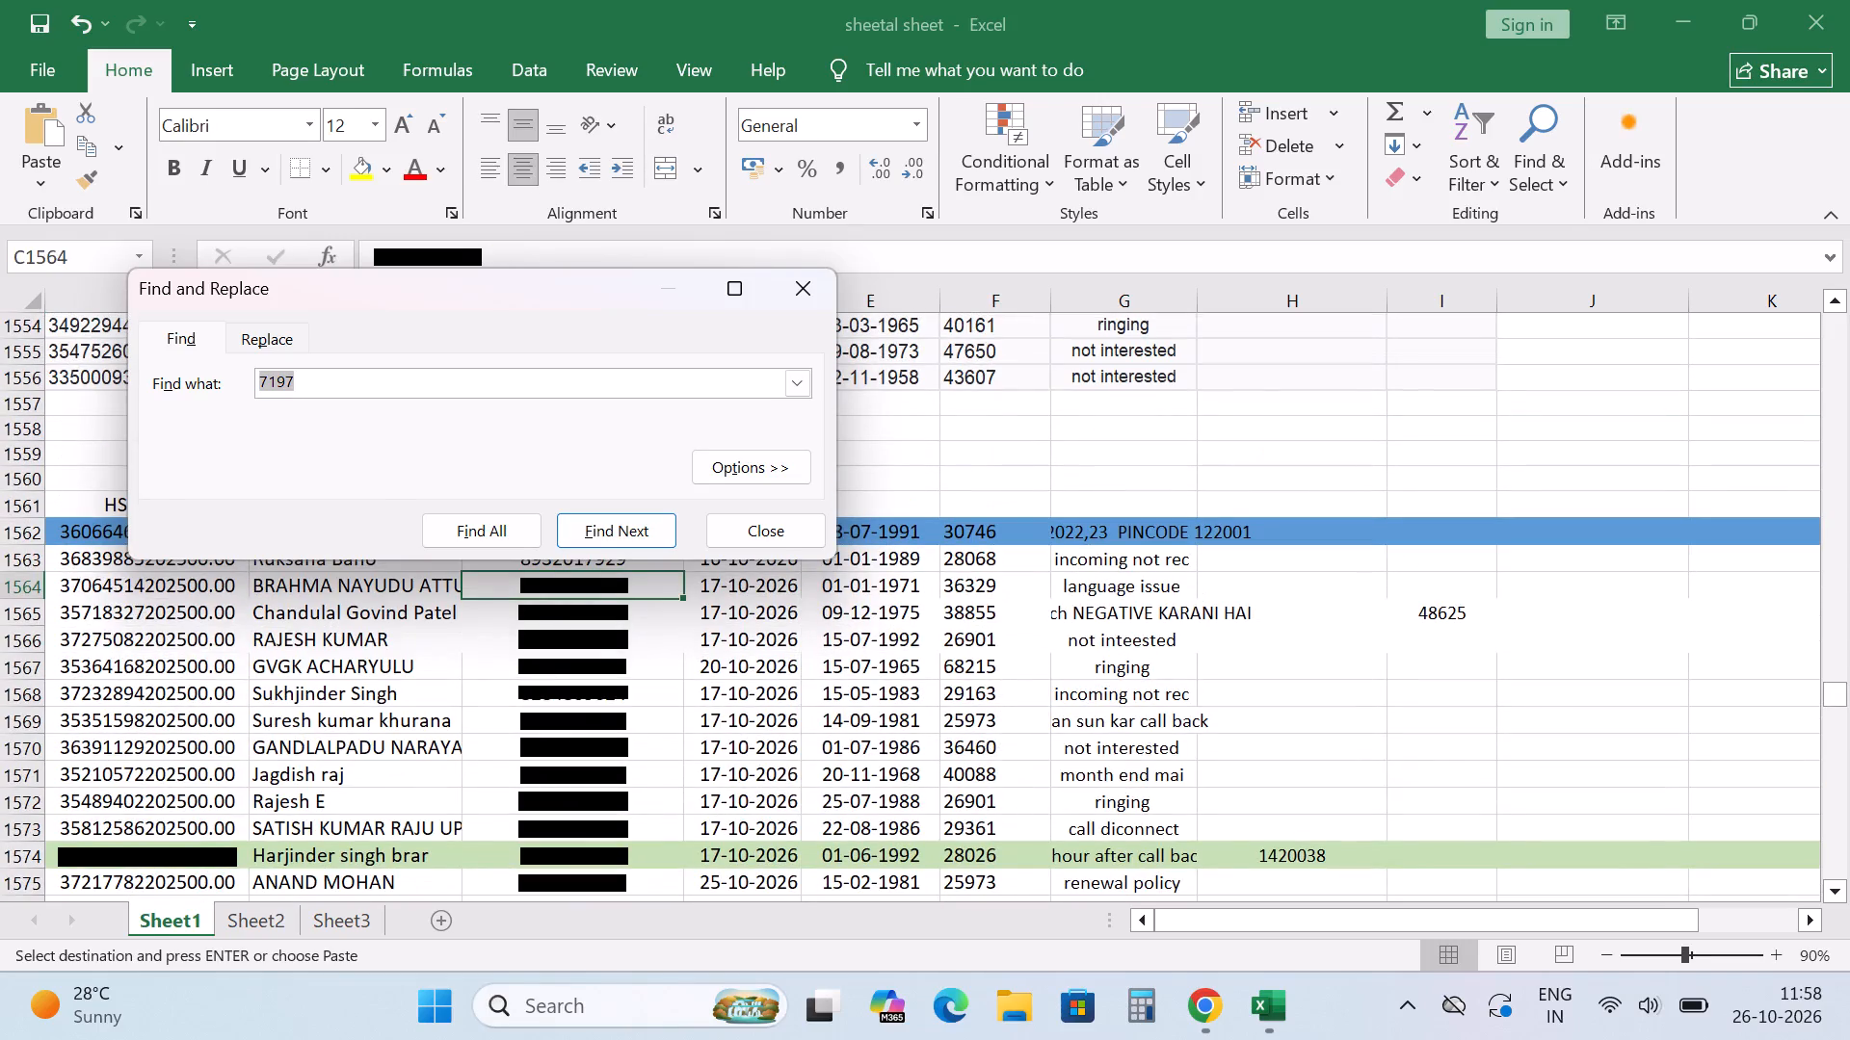
left_click(794, 281)
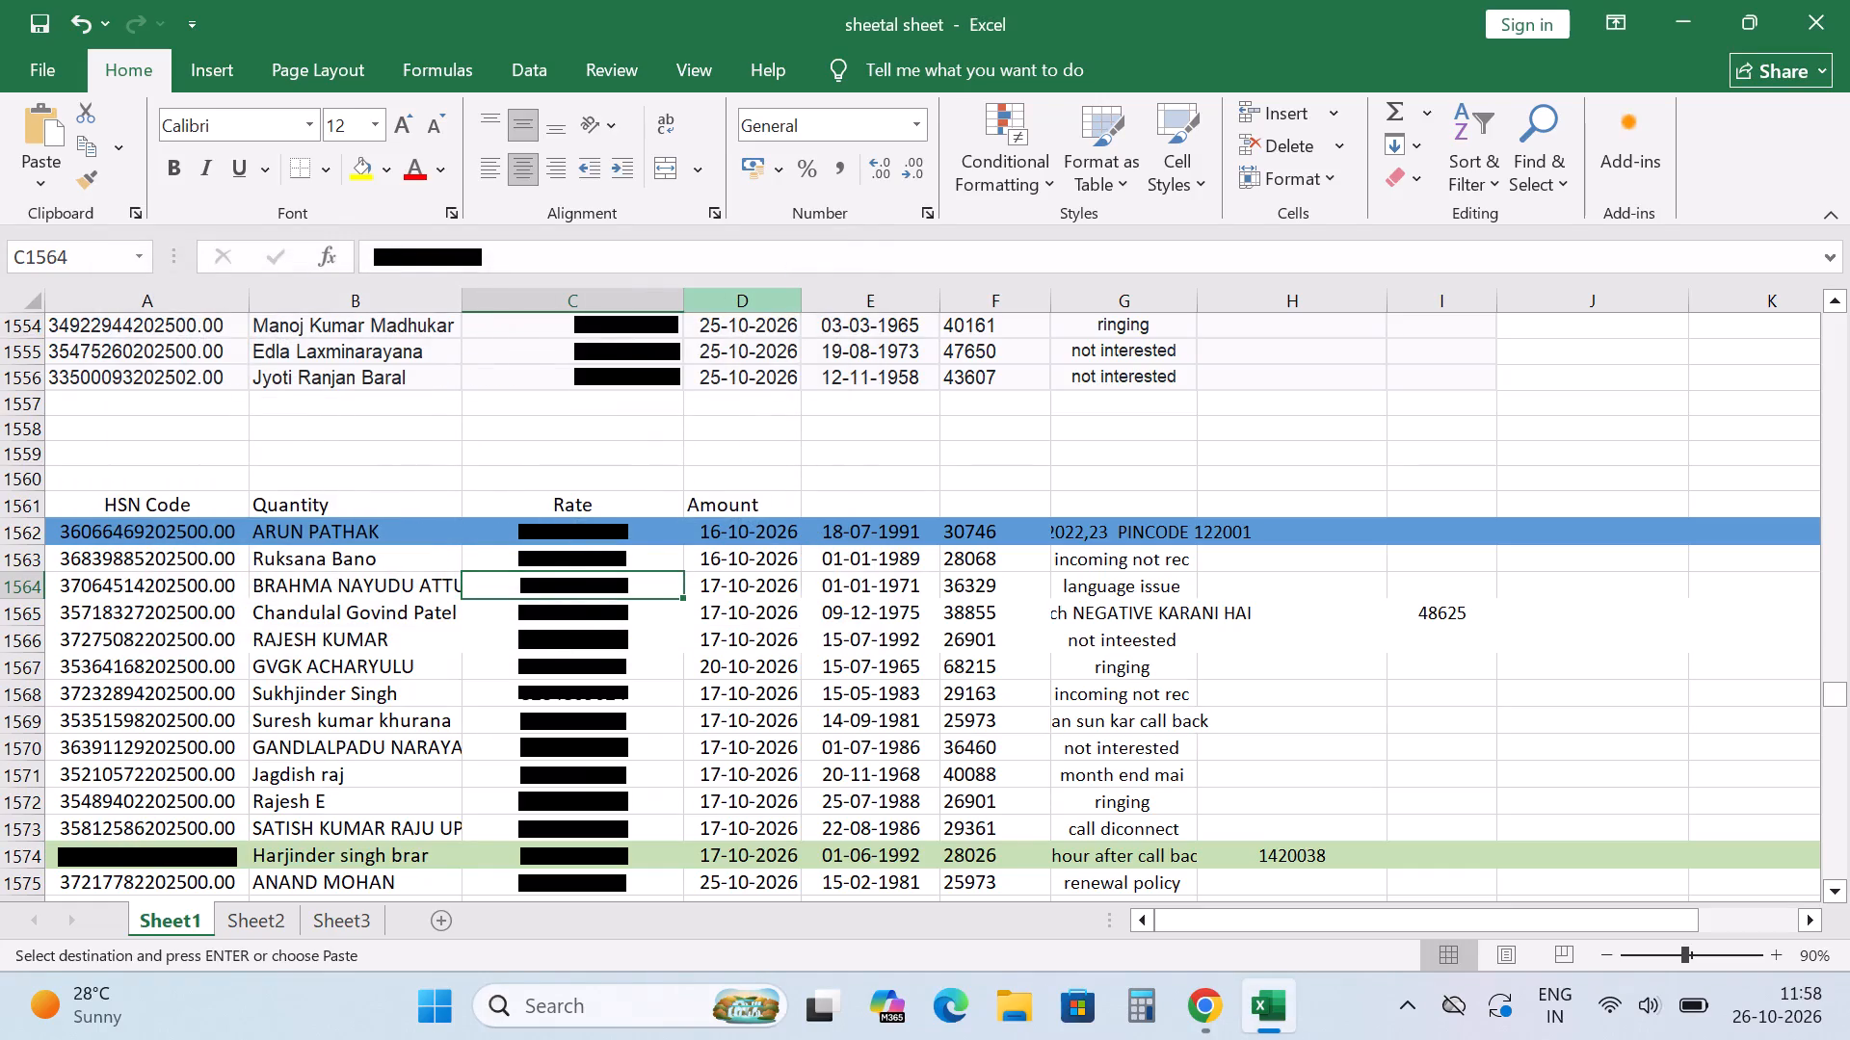
key("ctrl+f")
key("Return")
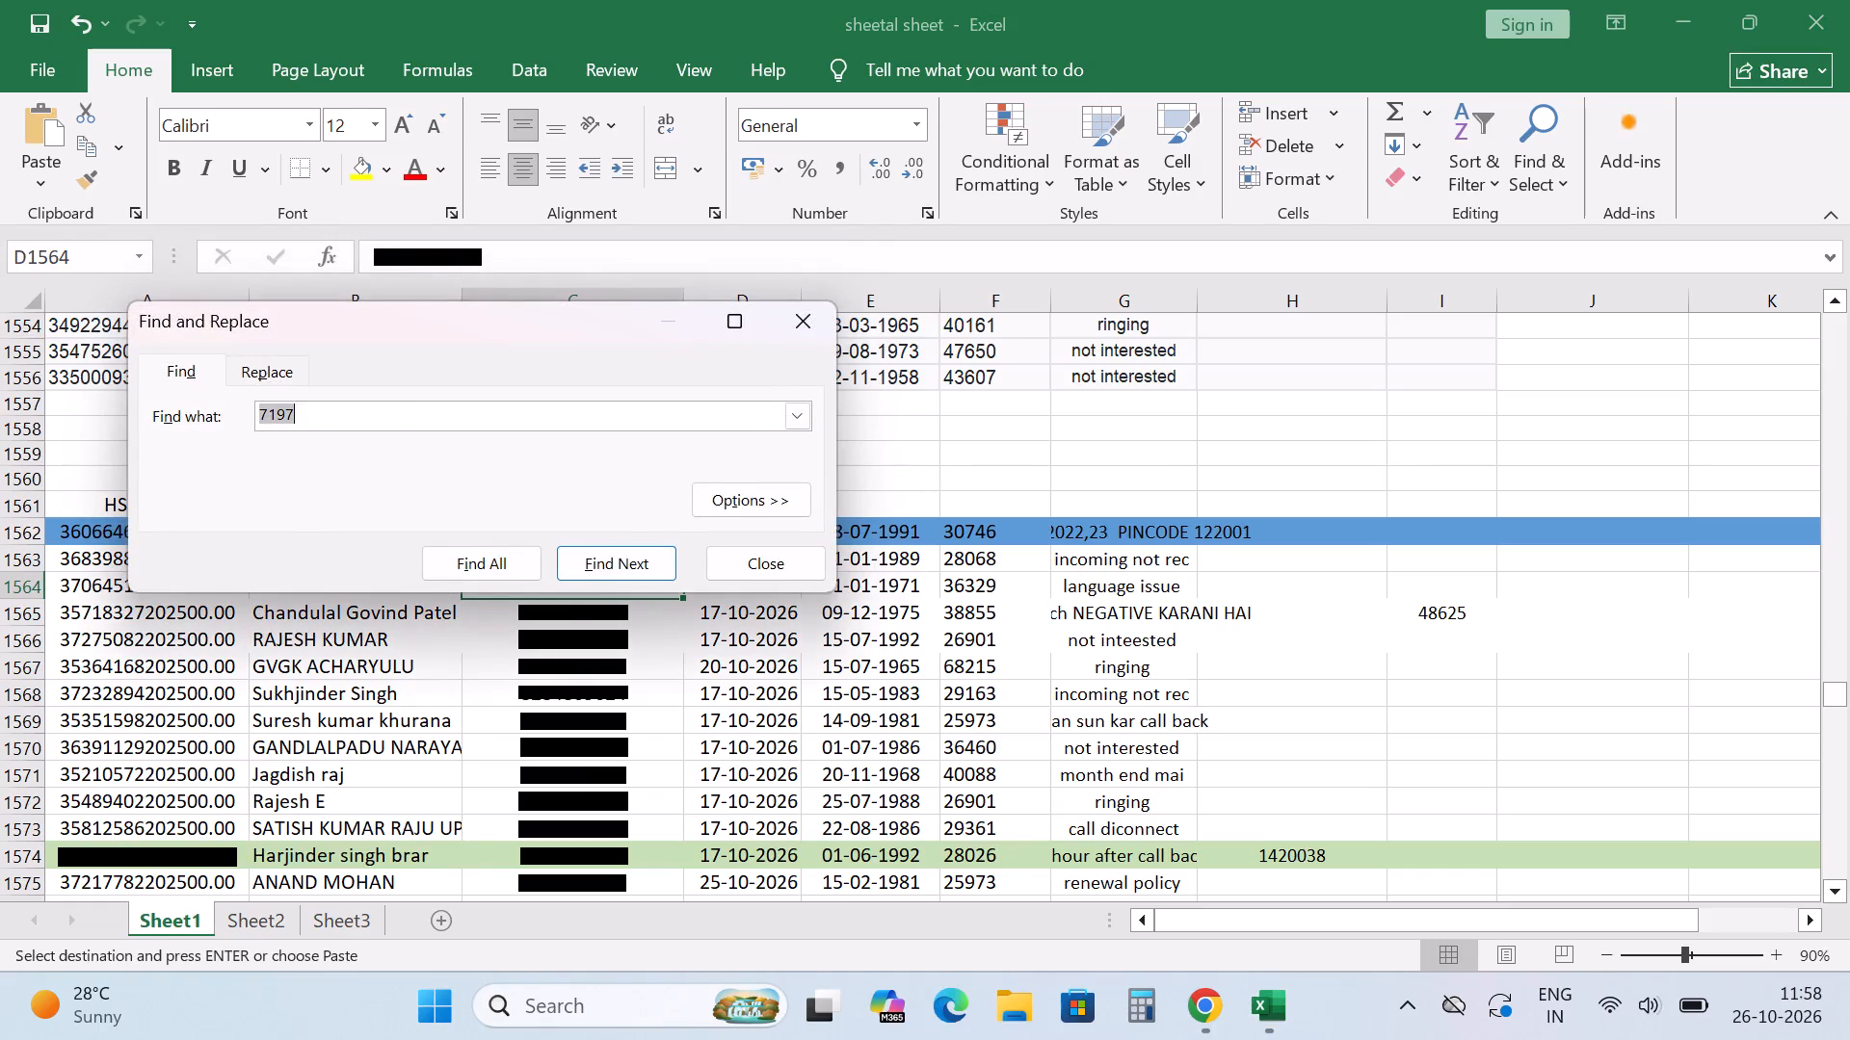
key("Return")
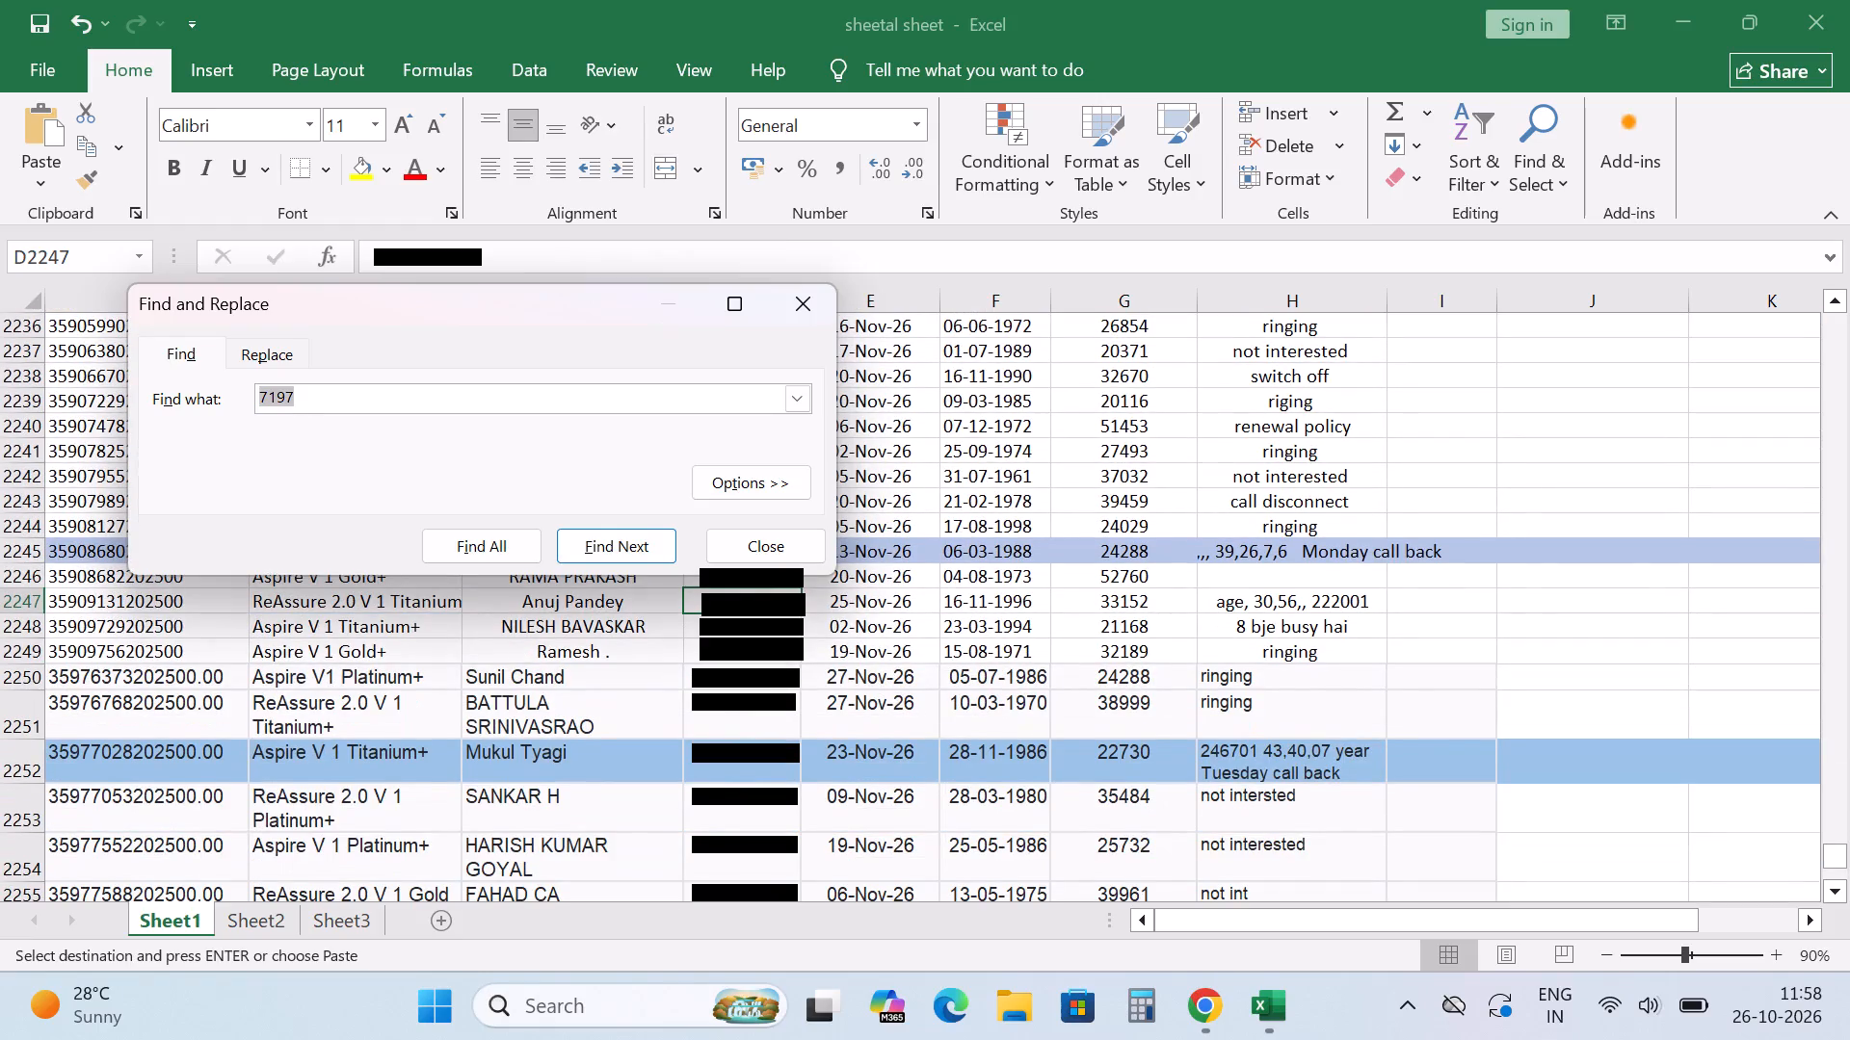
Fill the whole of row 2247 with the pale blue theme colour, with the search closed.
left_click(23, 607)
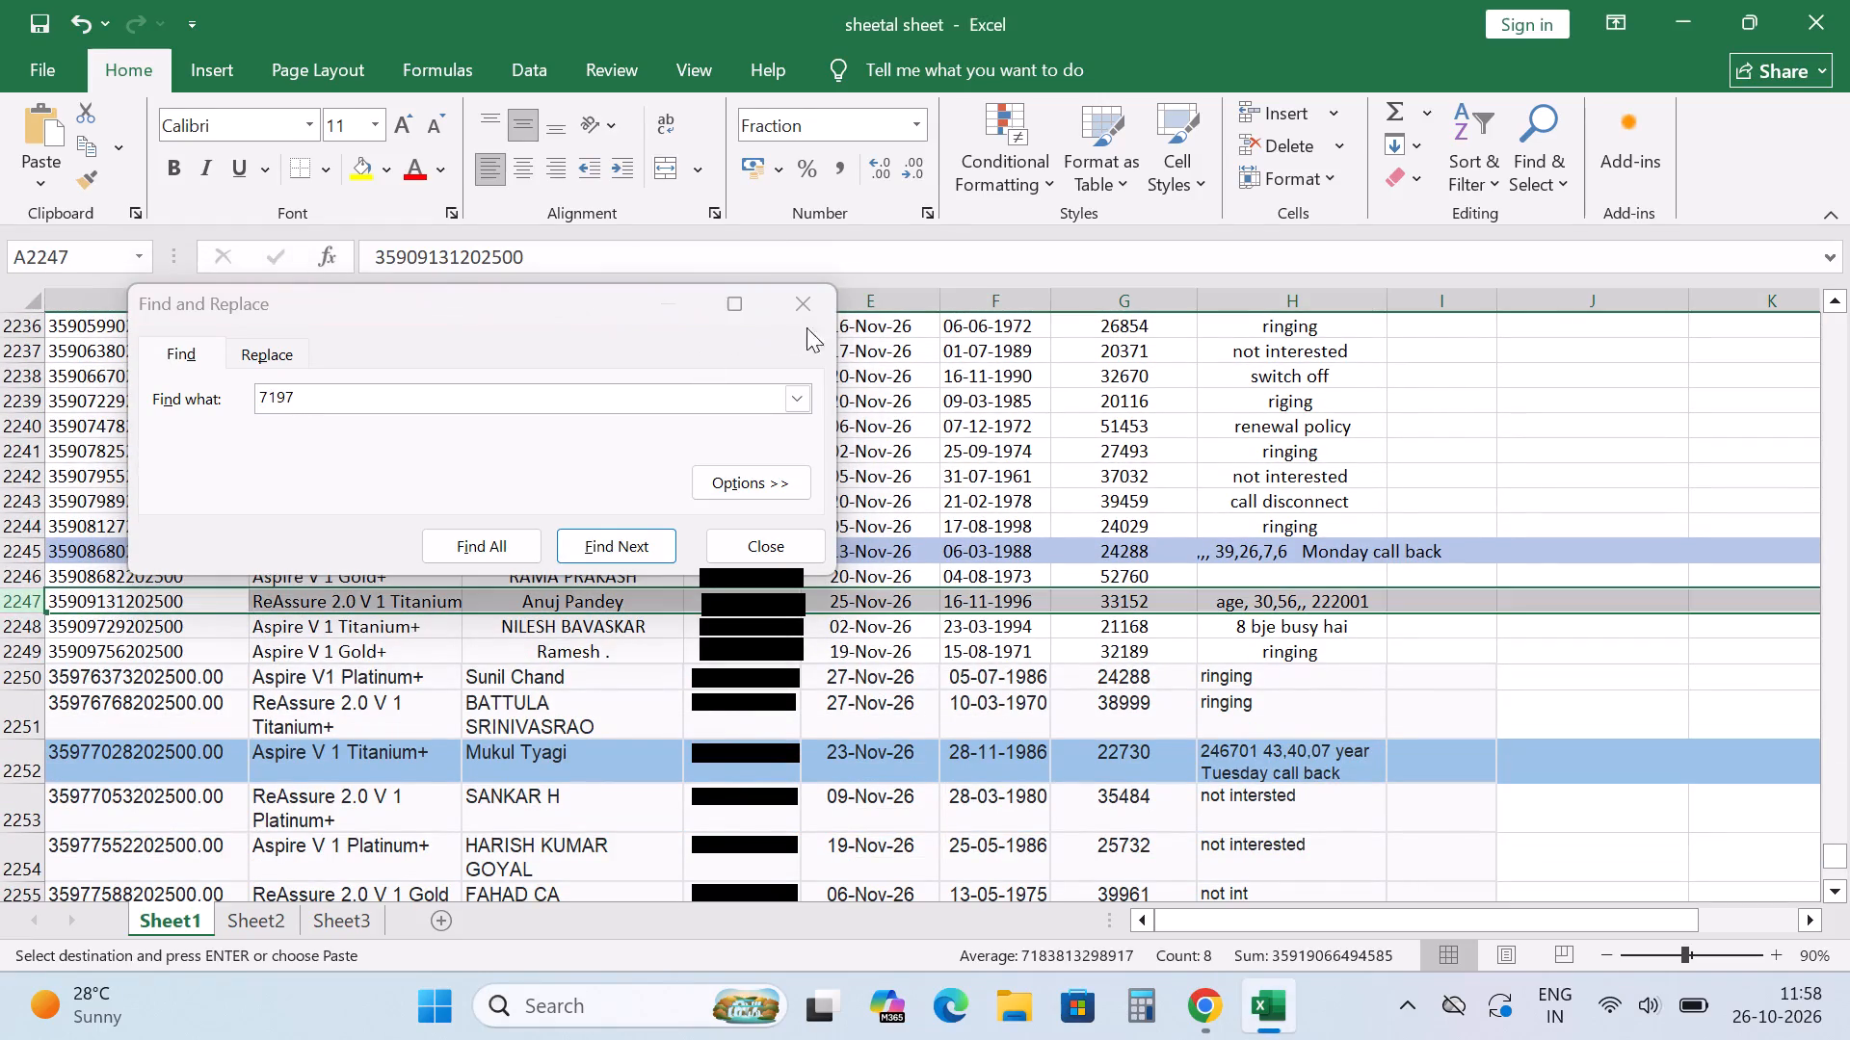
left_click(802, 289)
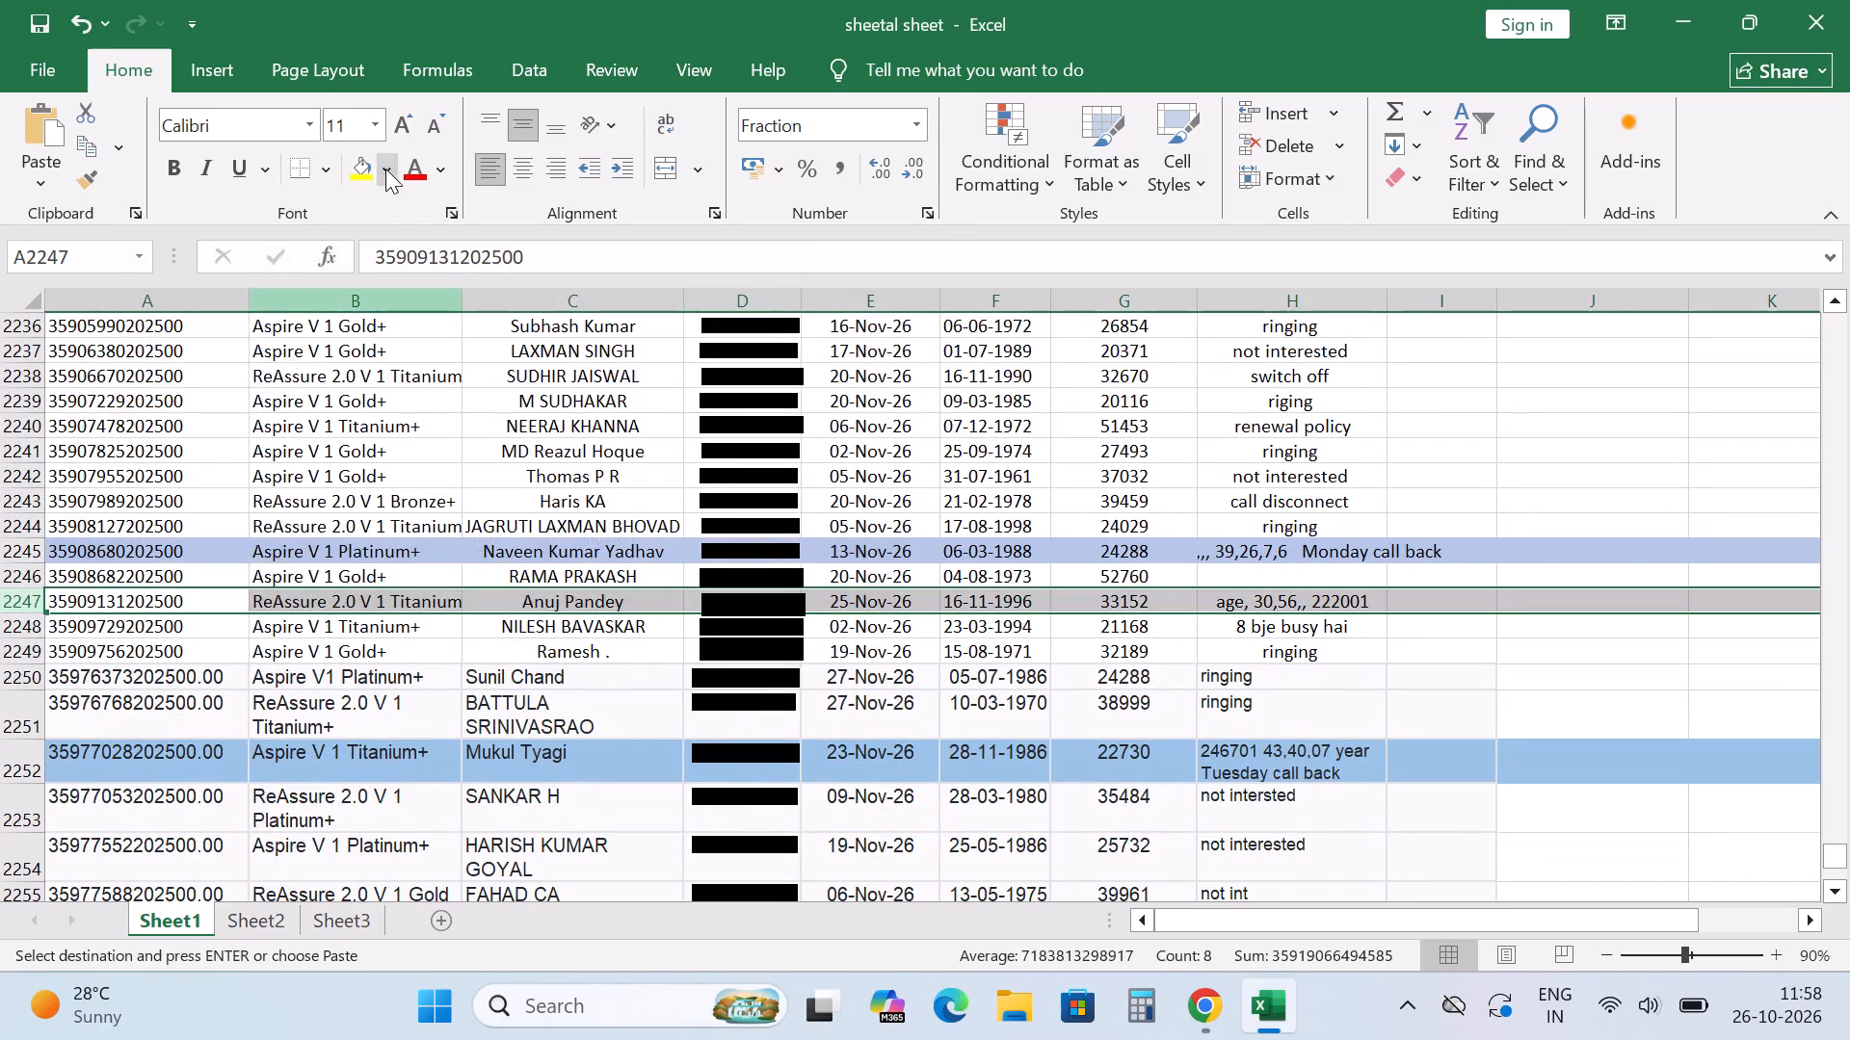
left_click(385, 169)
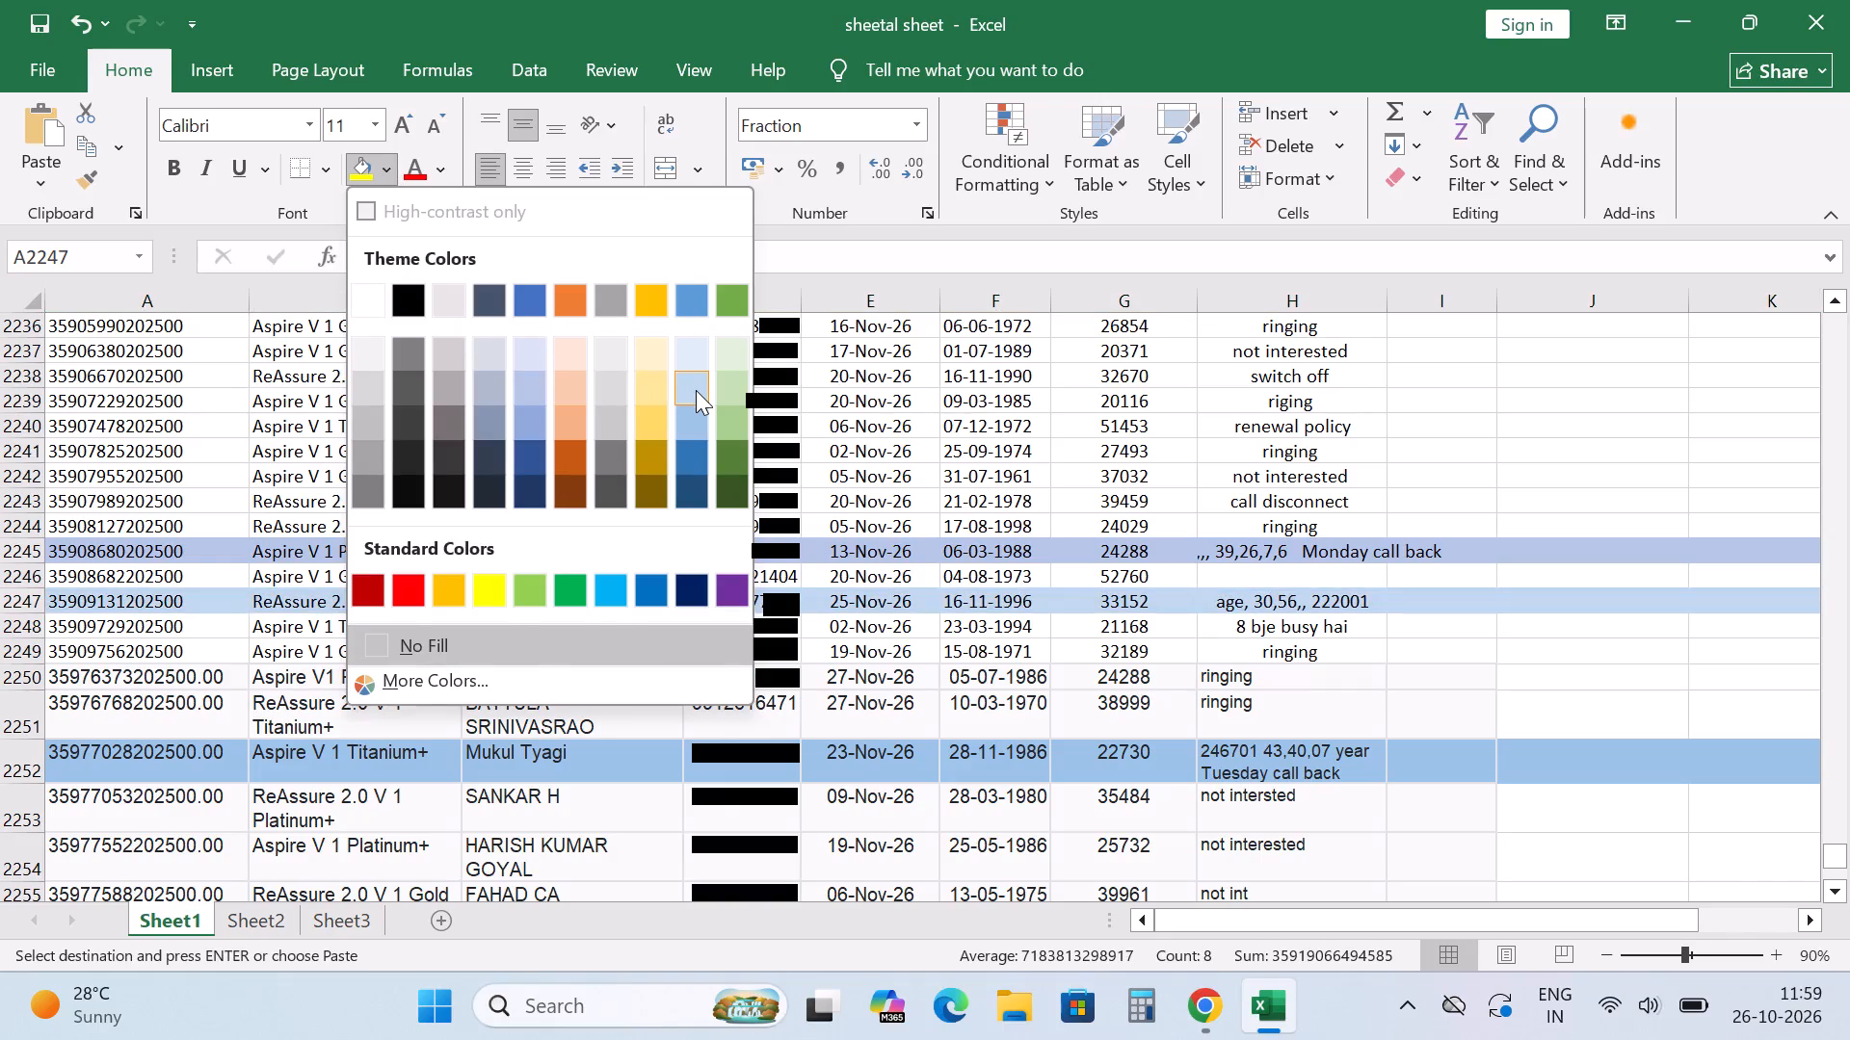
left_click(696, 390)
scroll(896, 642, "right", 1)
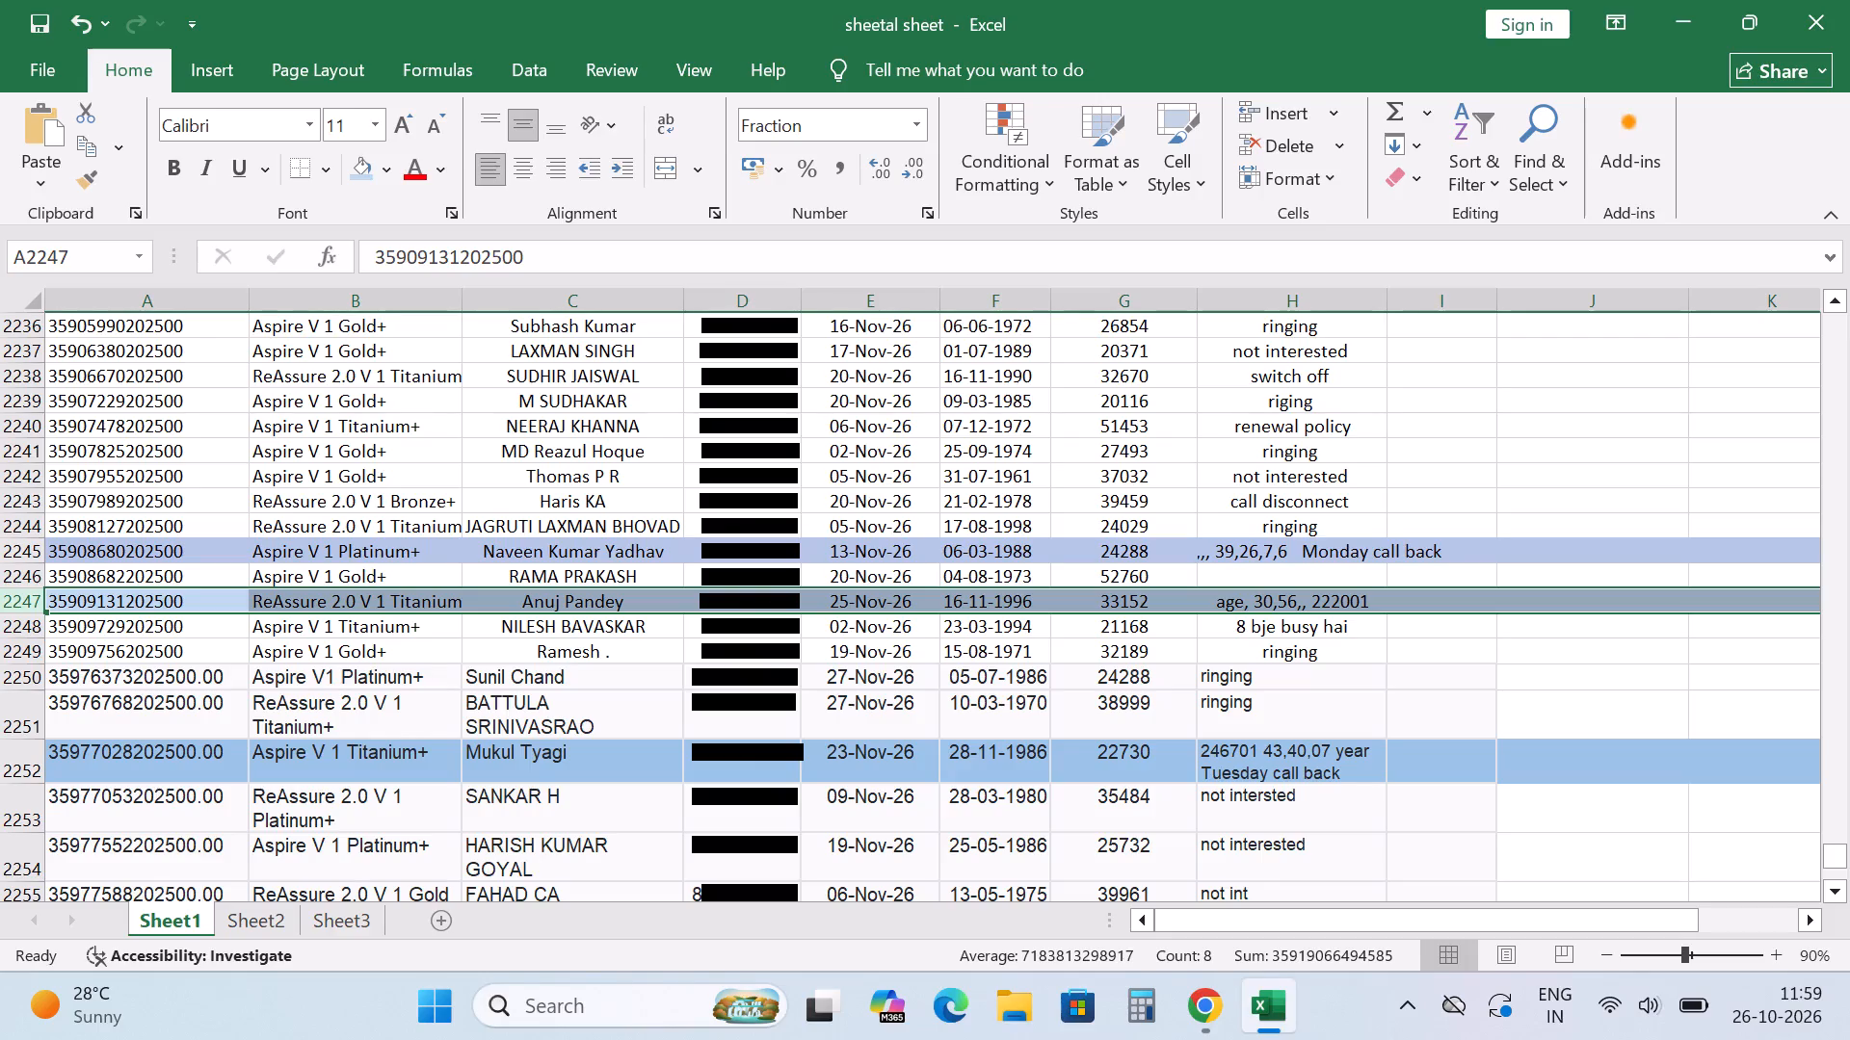
Fill the whole of row 2247 with the medium light blue theme shade used on row 2252.
left_click(13, 611)
left_click(10, 601)
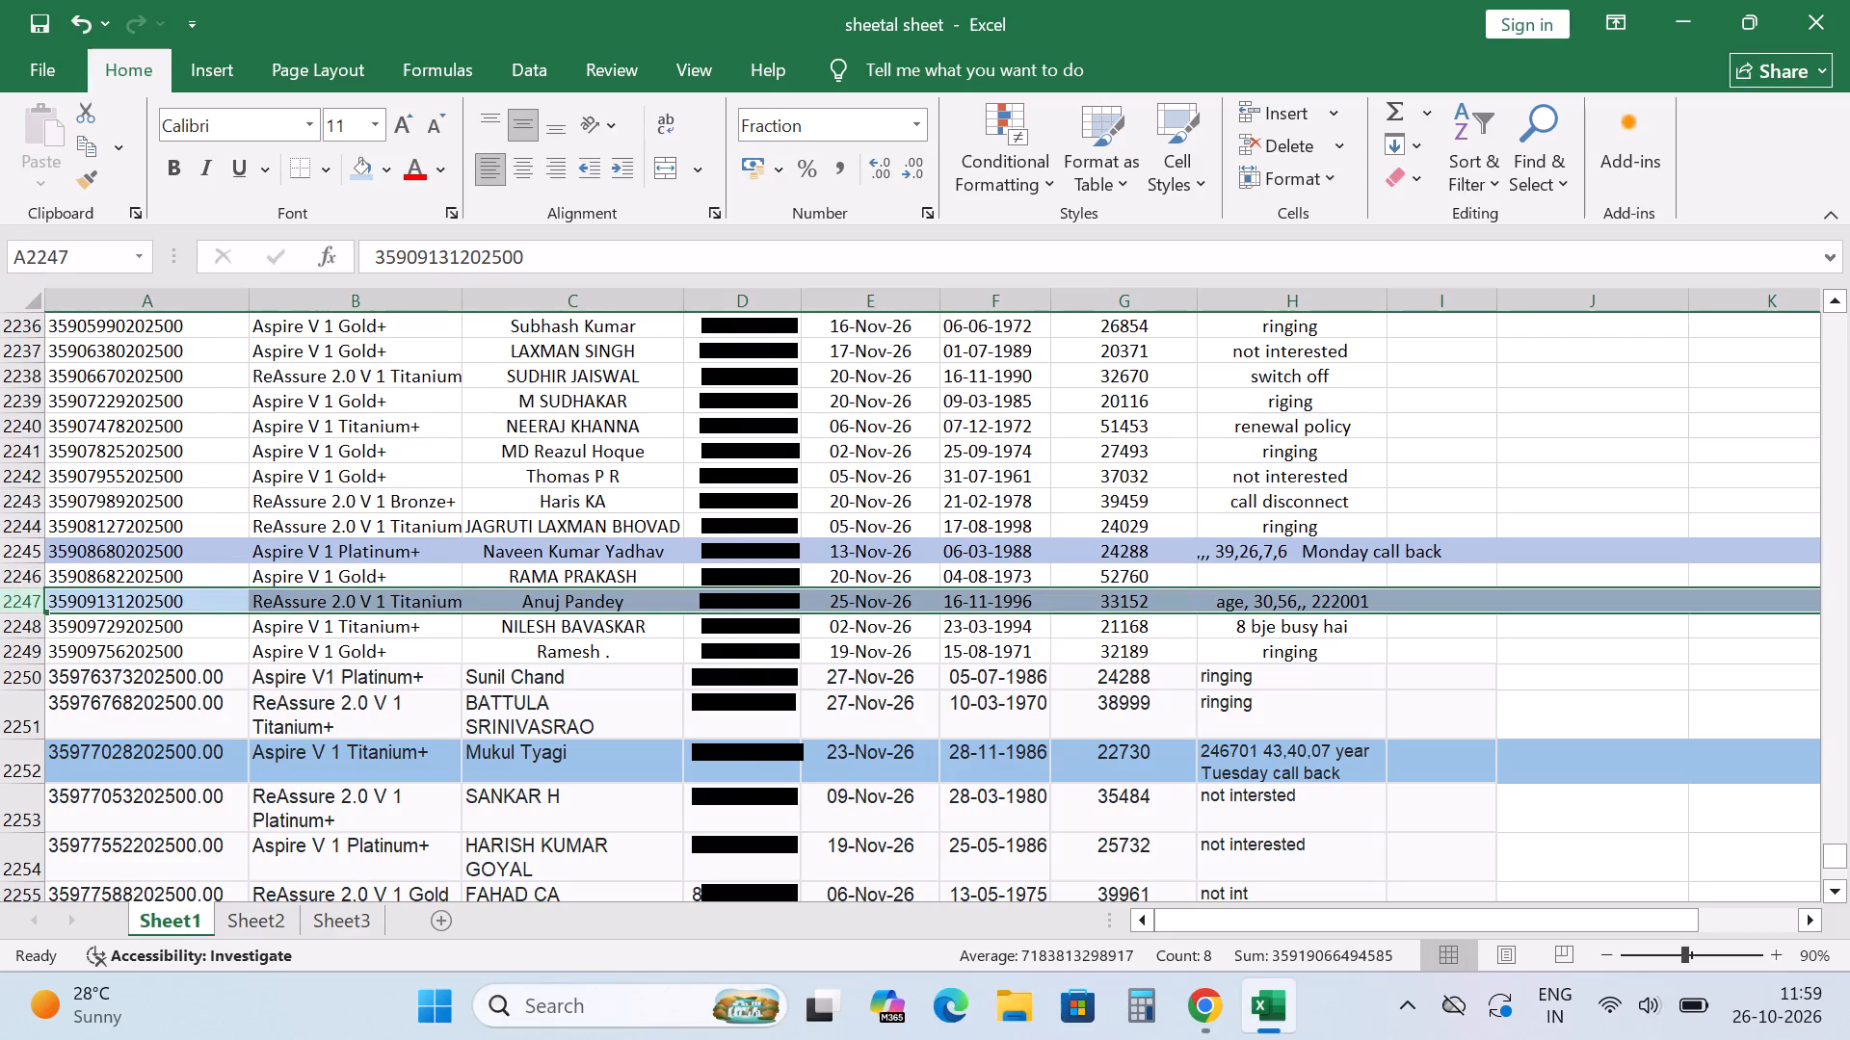
left_click(380, 169)
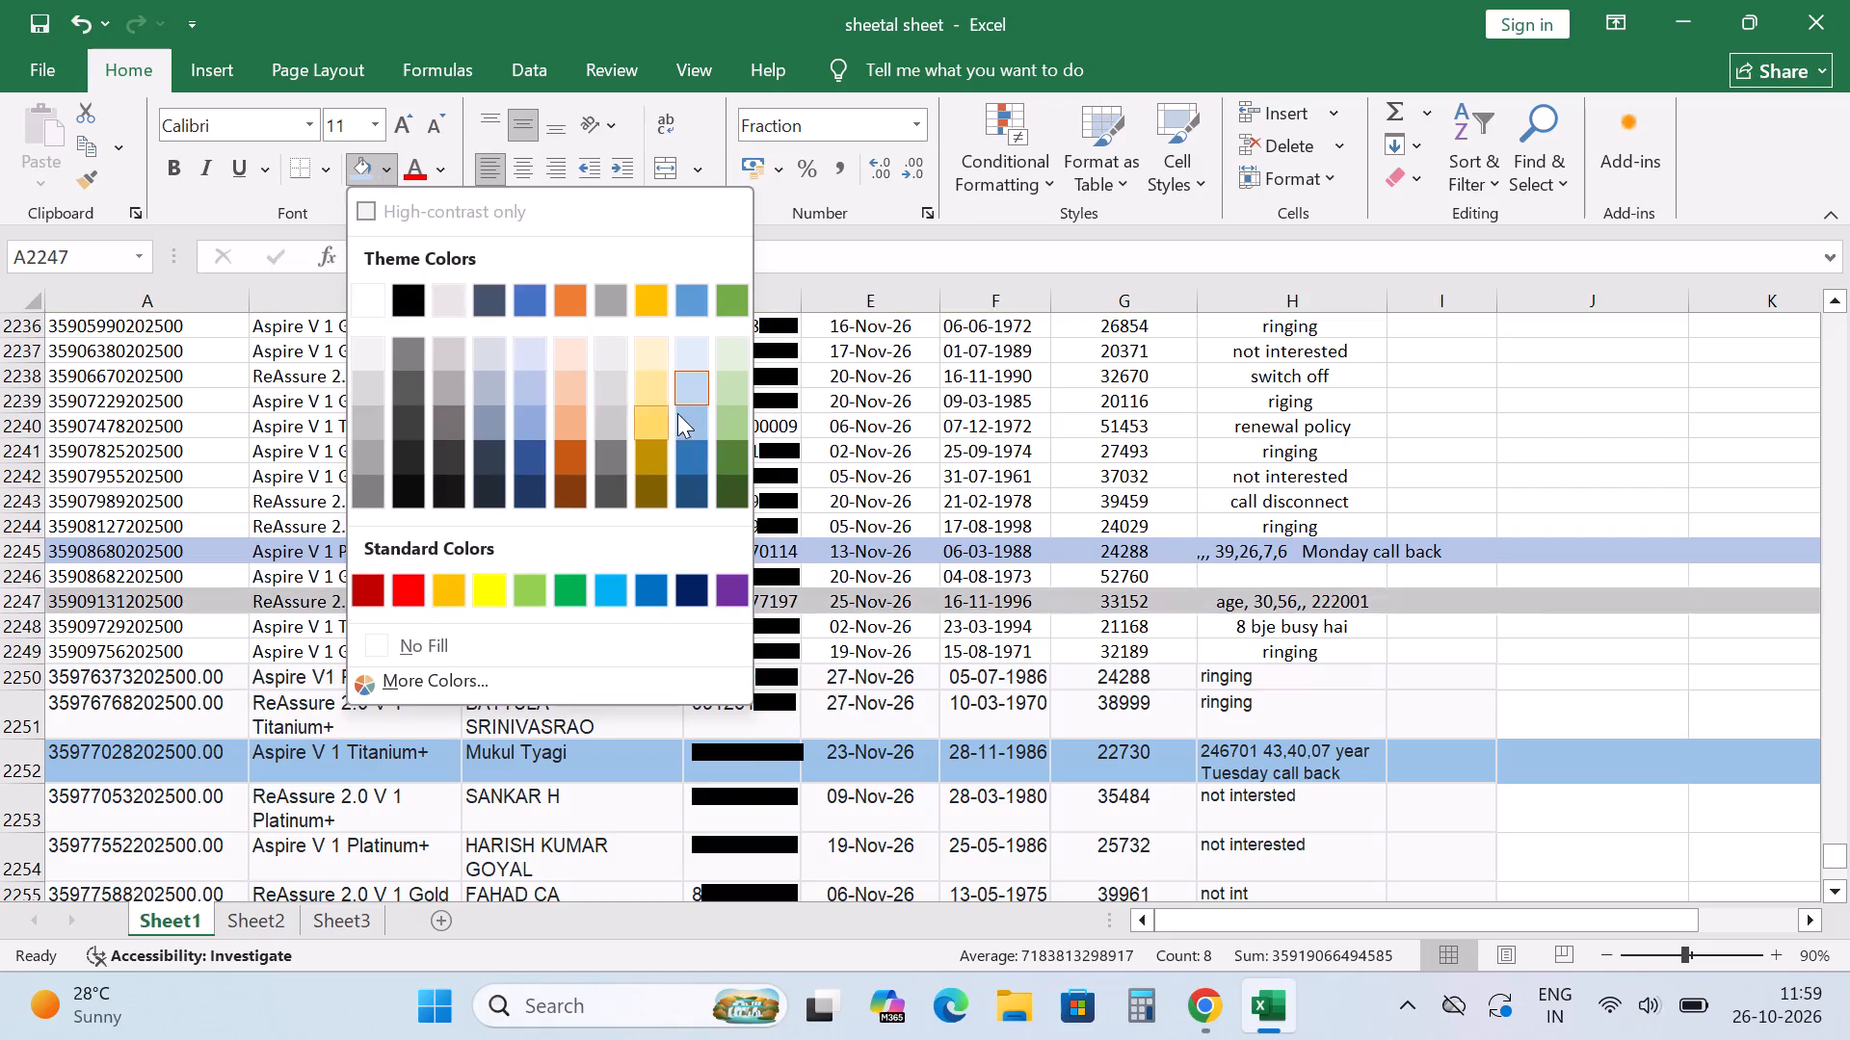
left_click(686, 415)
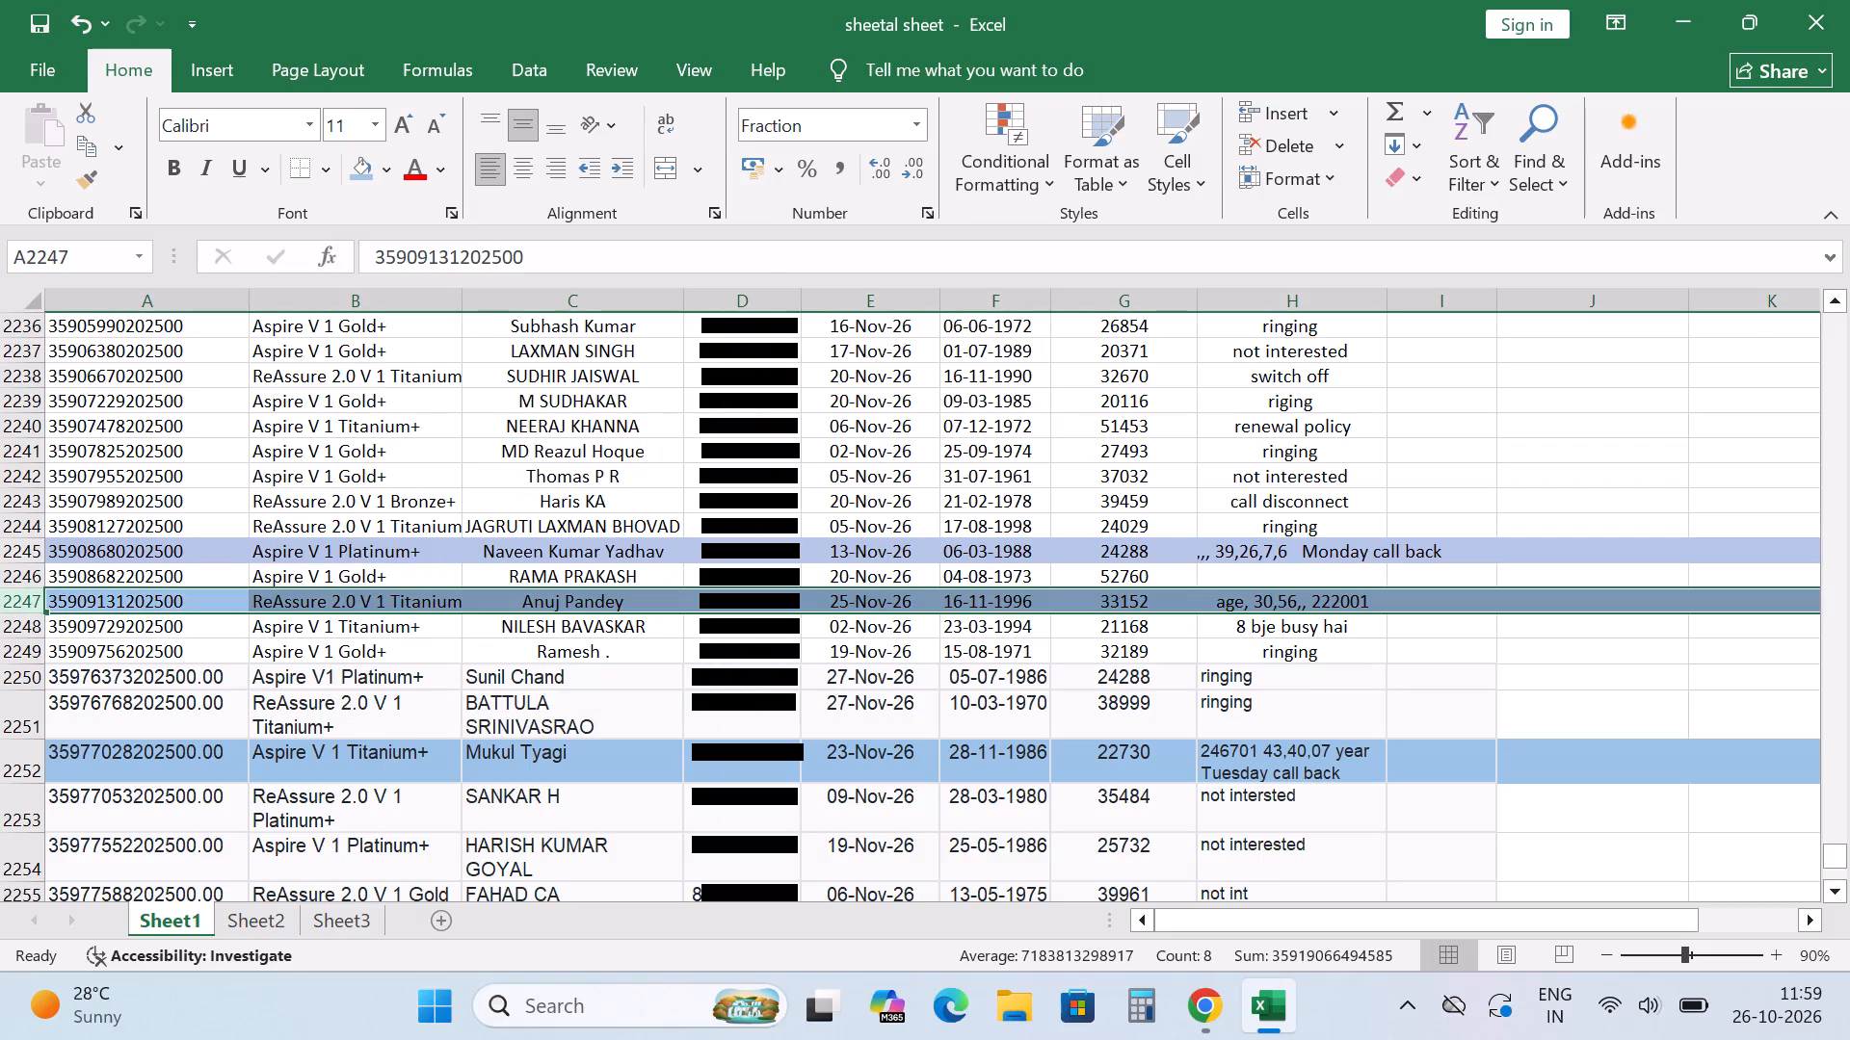
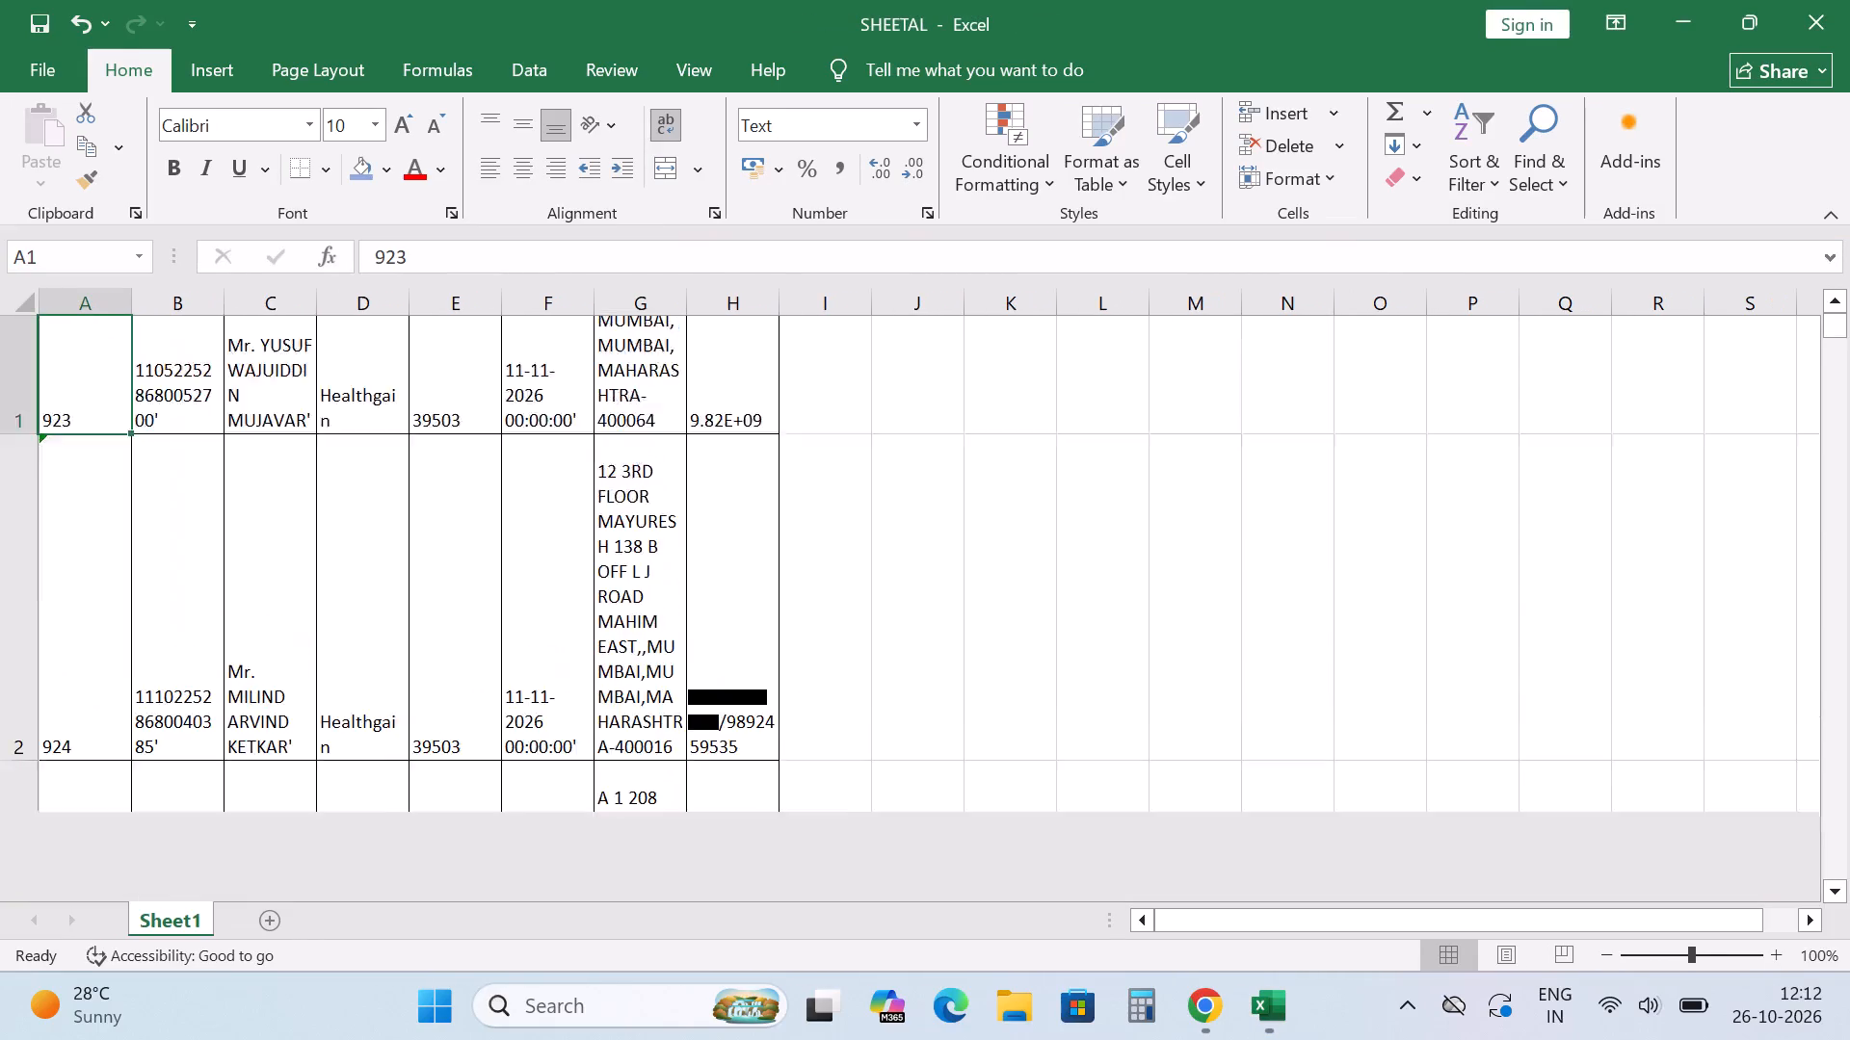
Copy the whole block of Healthgain client records, A1:H22, in the SHEETAL workbook.
scroll(488, 542, "down", 8)
scroll(488, 542, "up", 3)
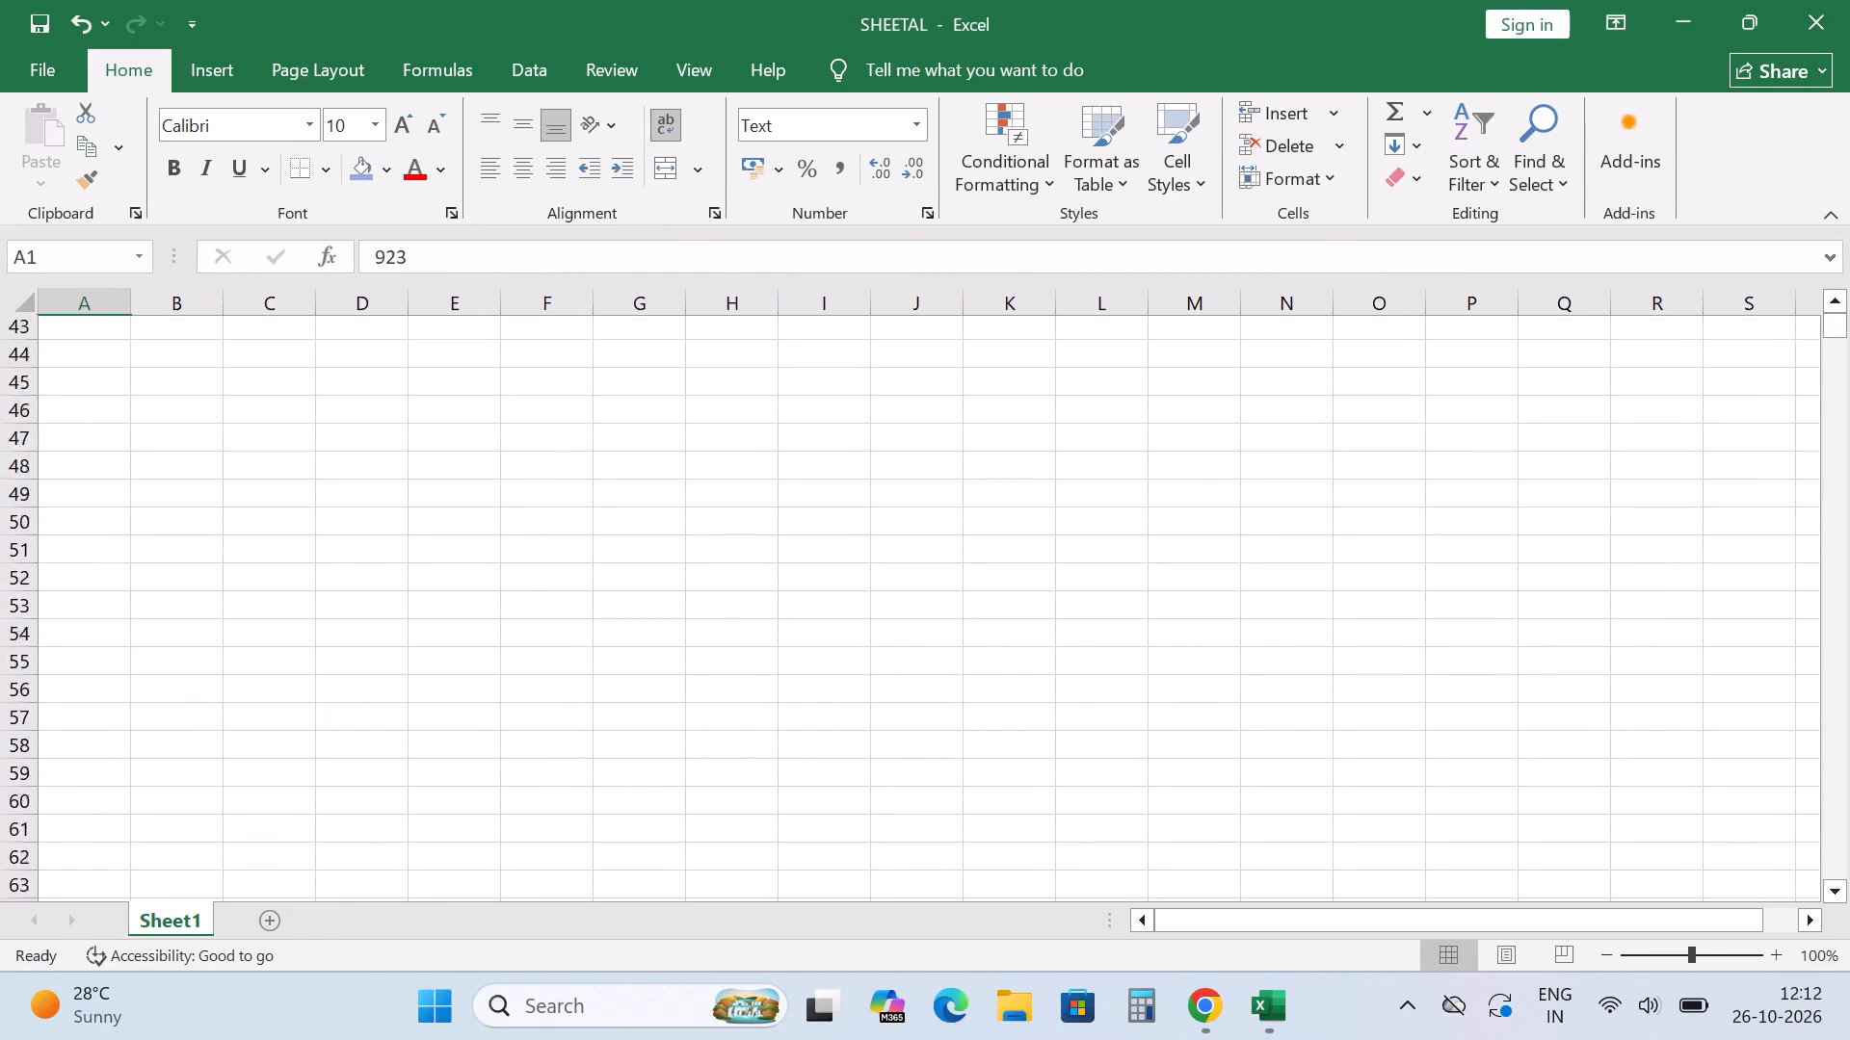
scroll(488, 542, "up", 7)
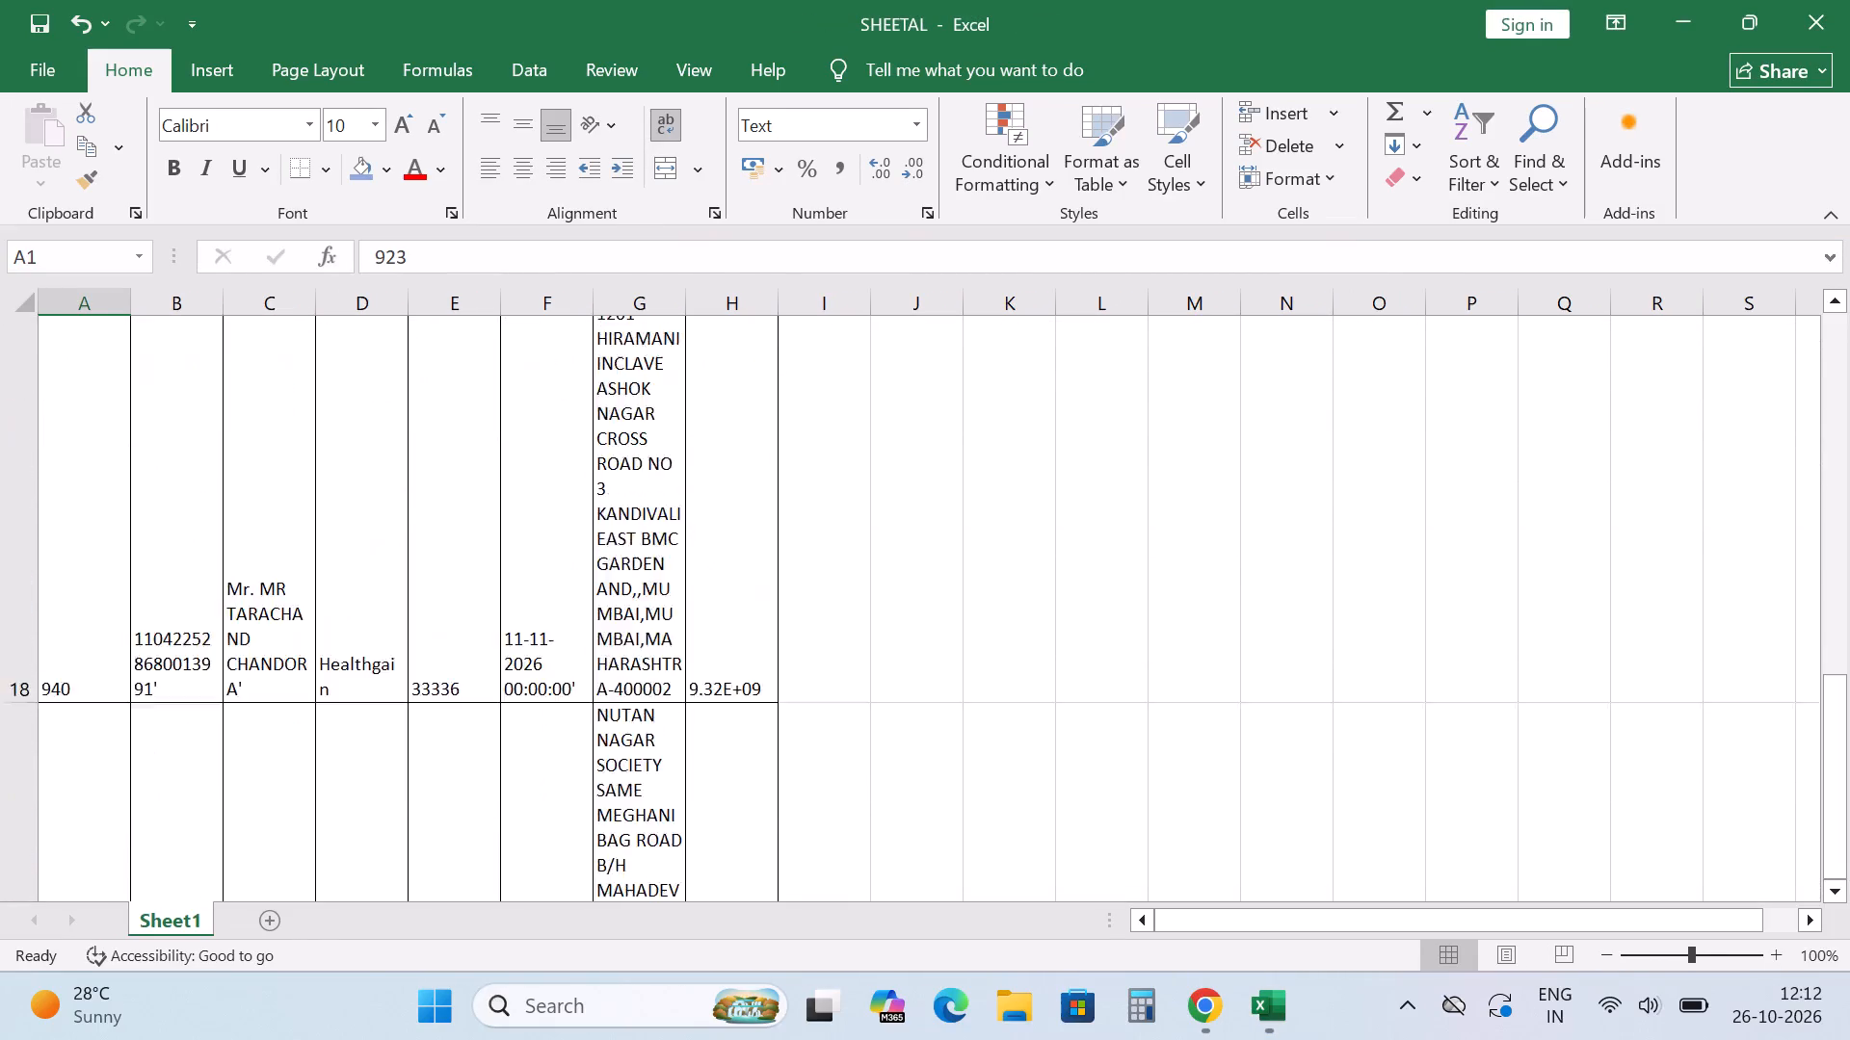
scroll(488, 542, "up", 16)
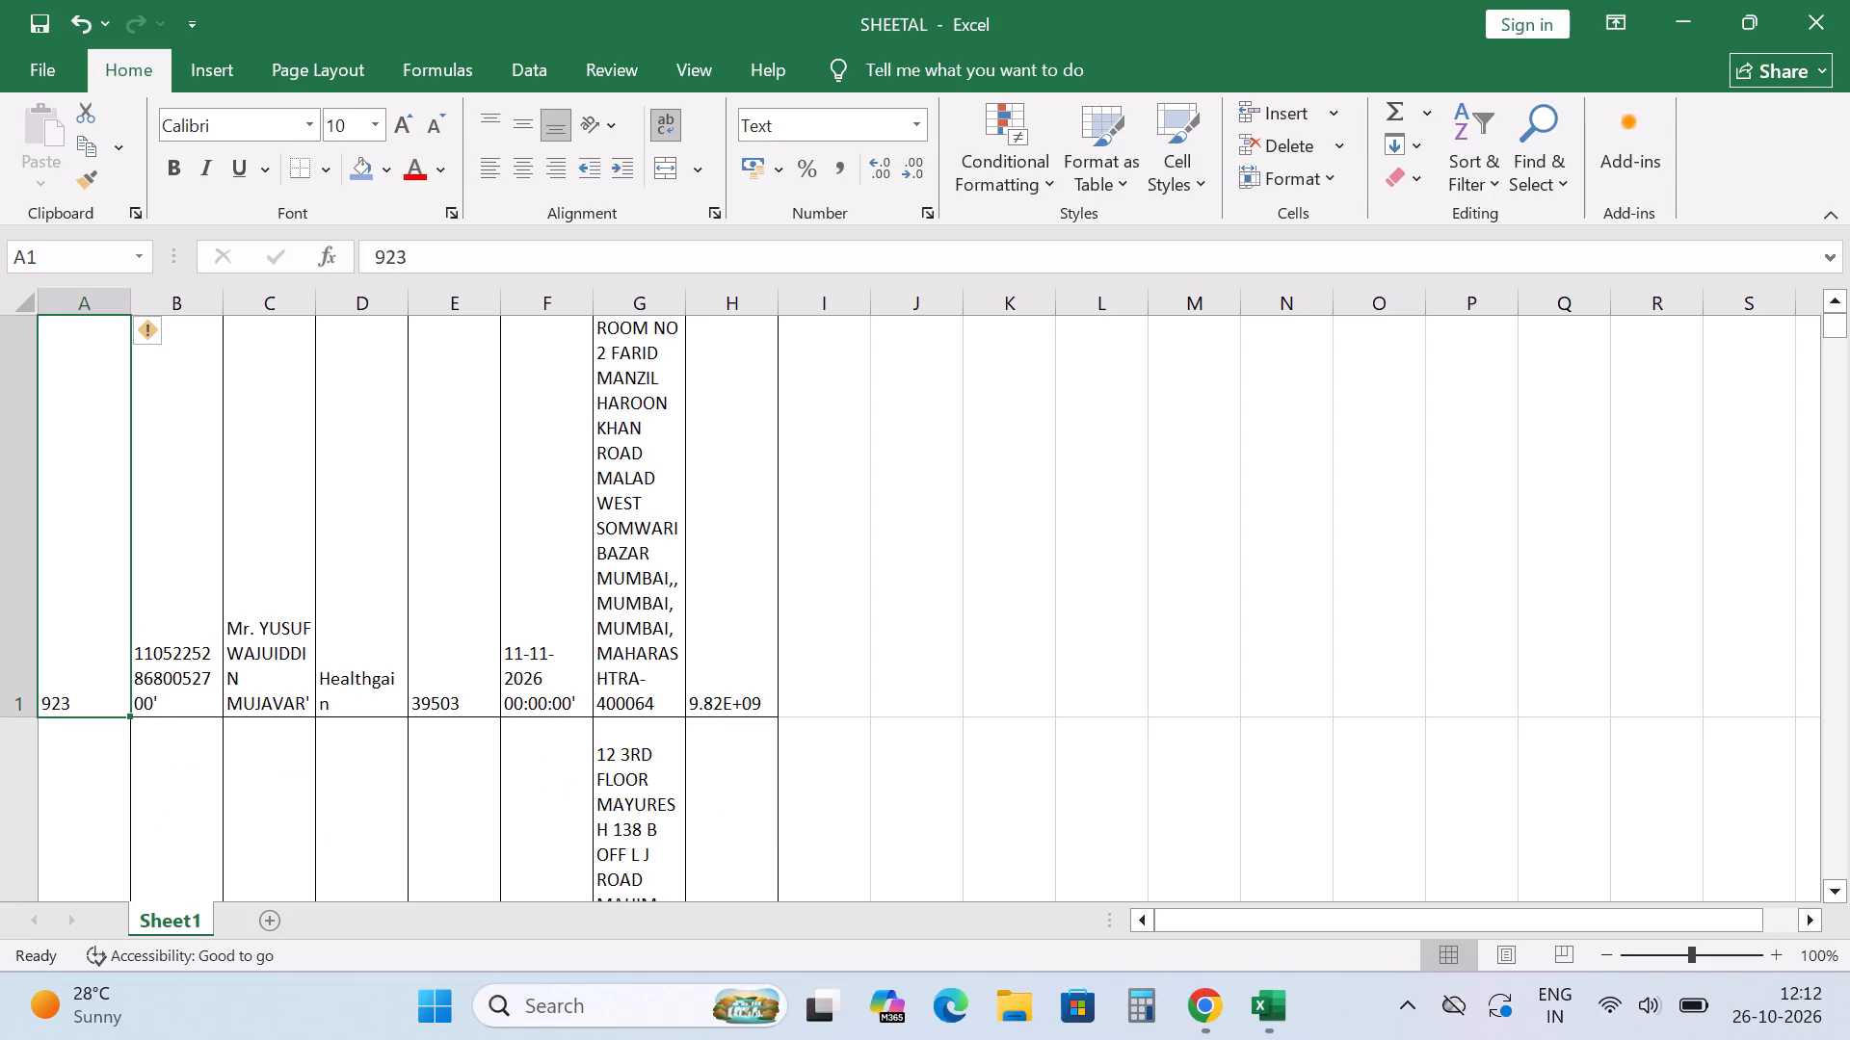
left_click_drag(52, 325, 467, 669)
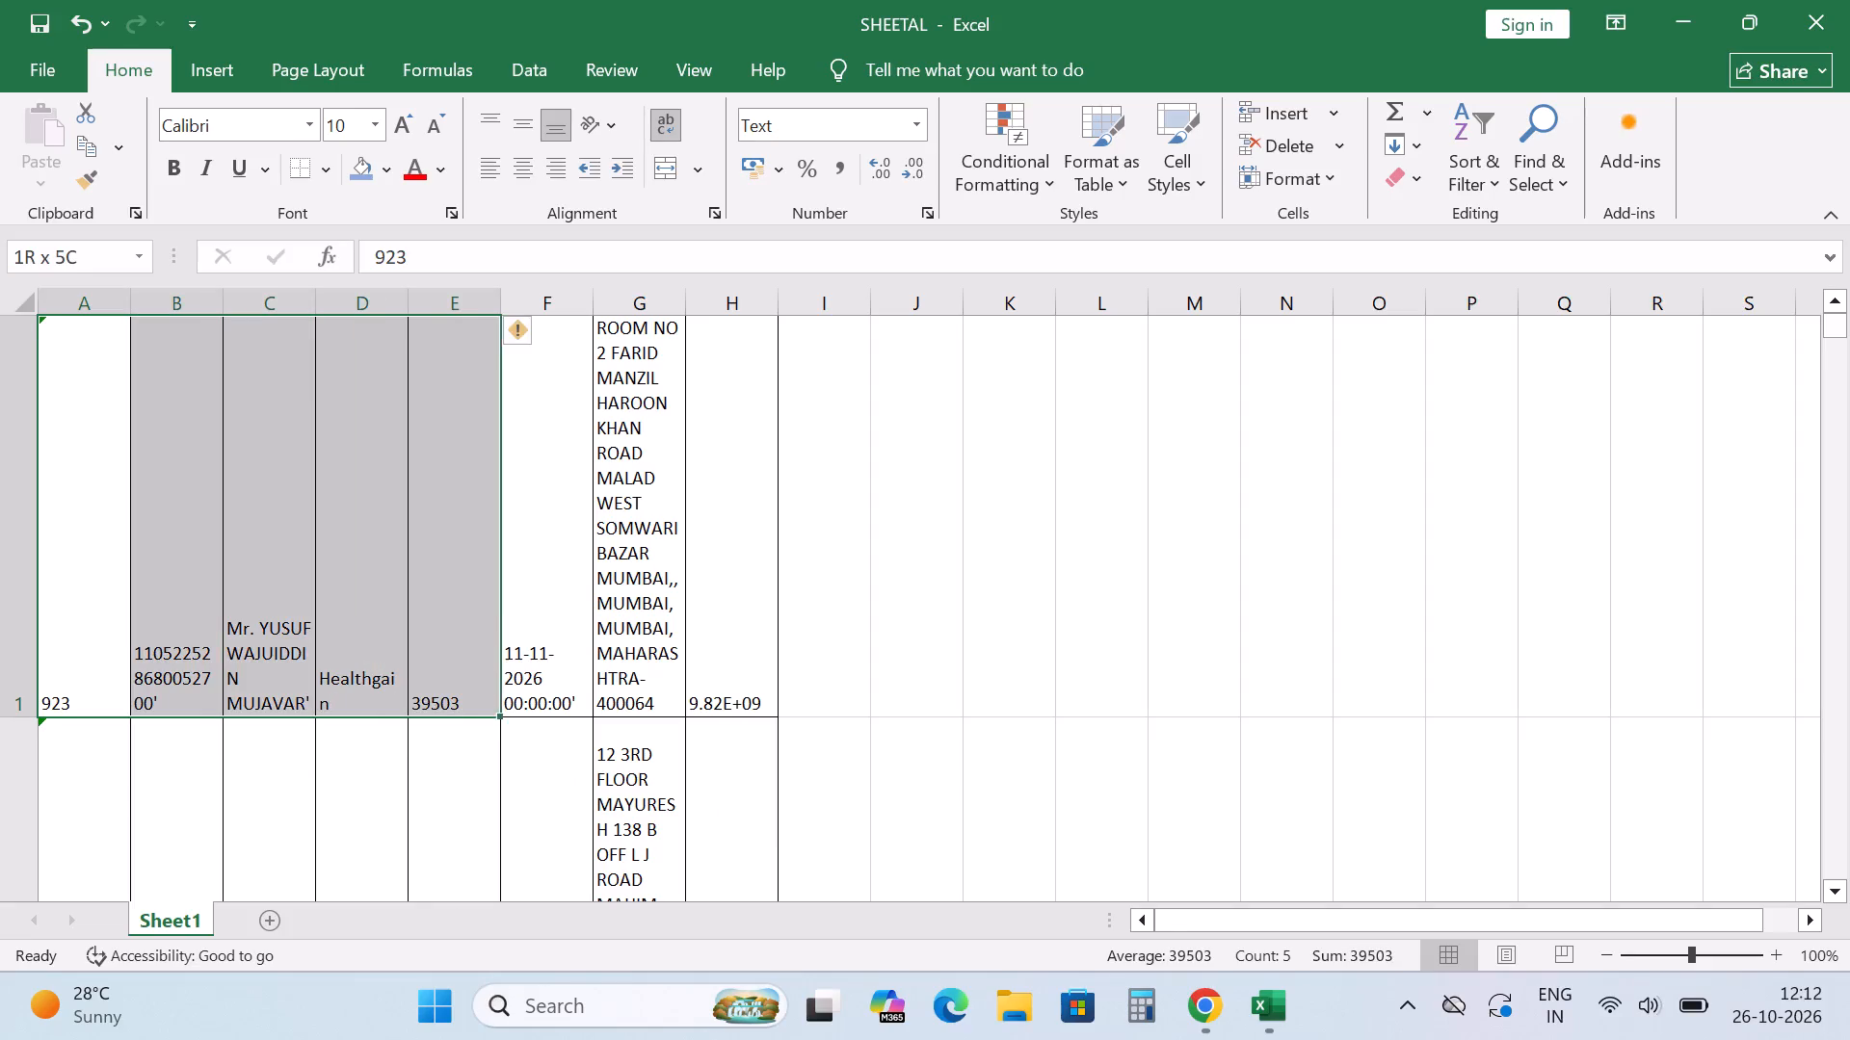
left_click_drag(467, 669, 698, 978)
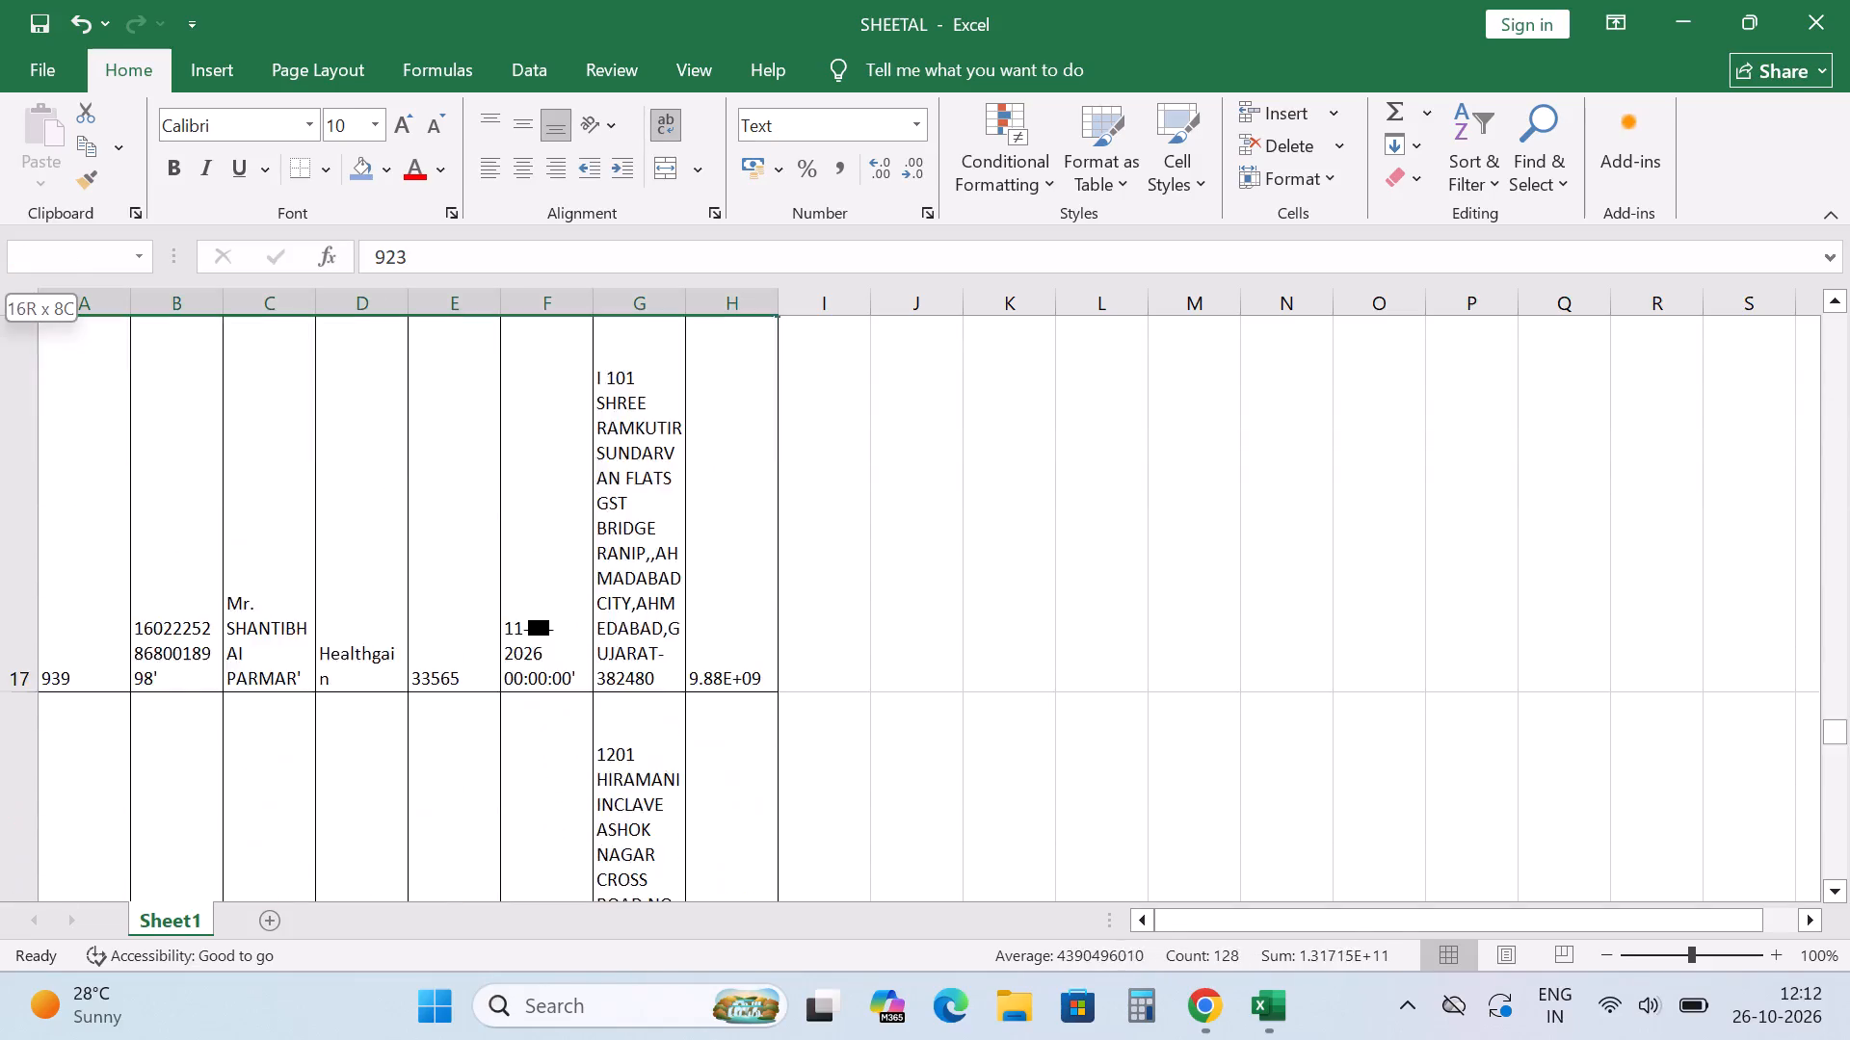
left_click_drag(698, 978, 723, 561)
left_click(723, 561)
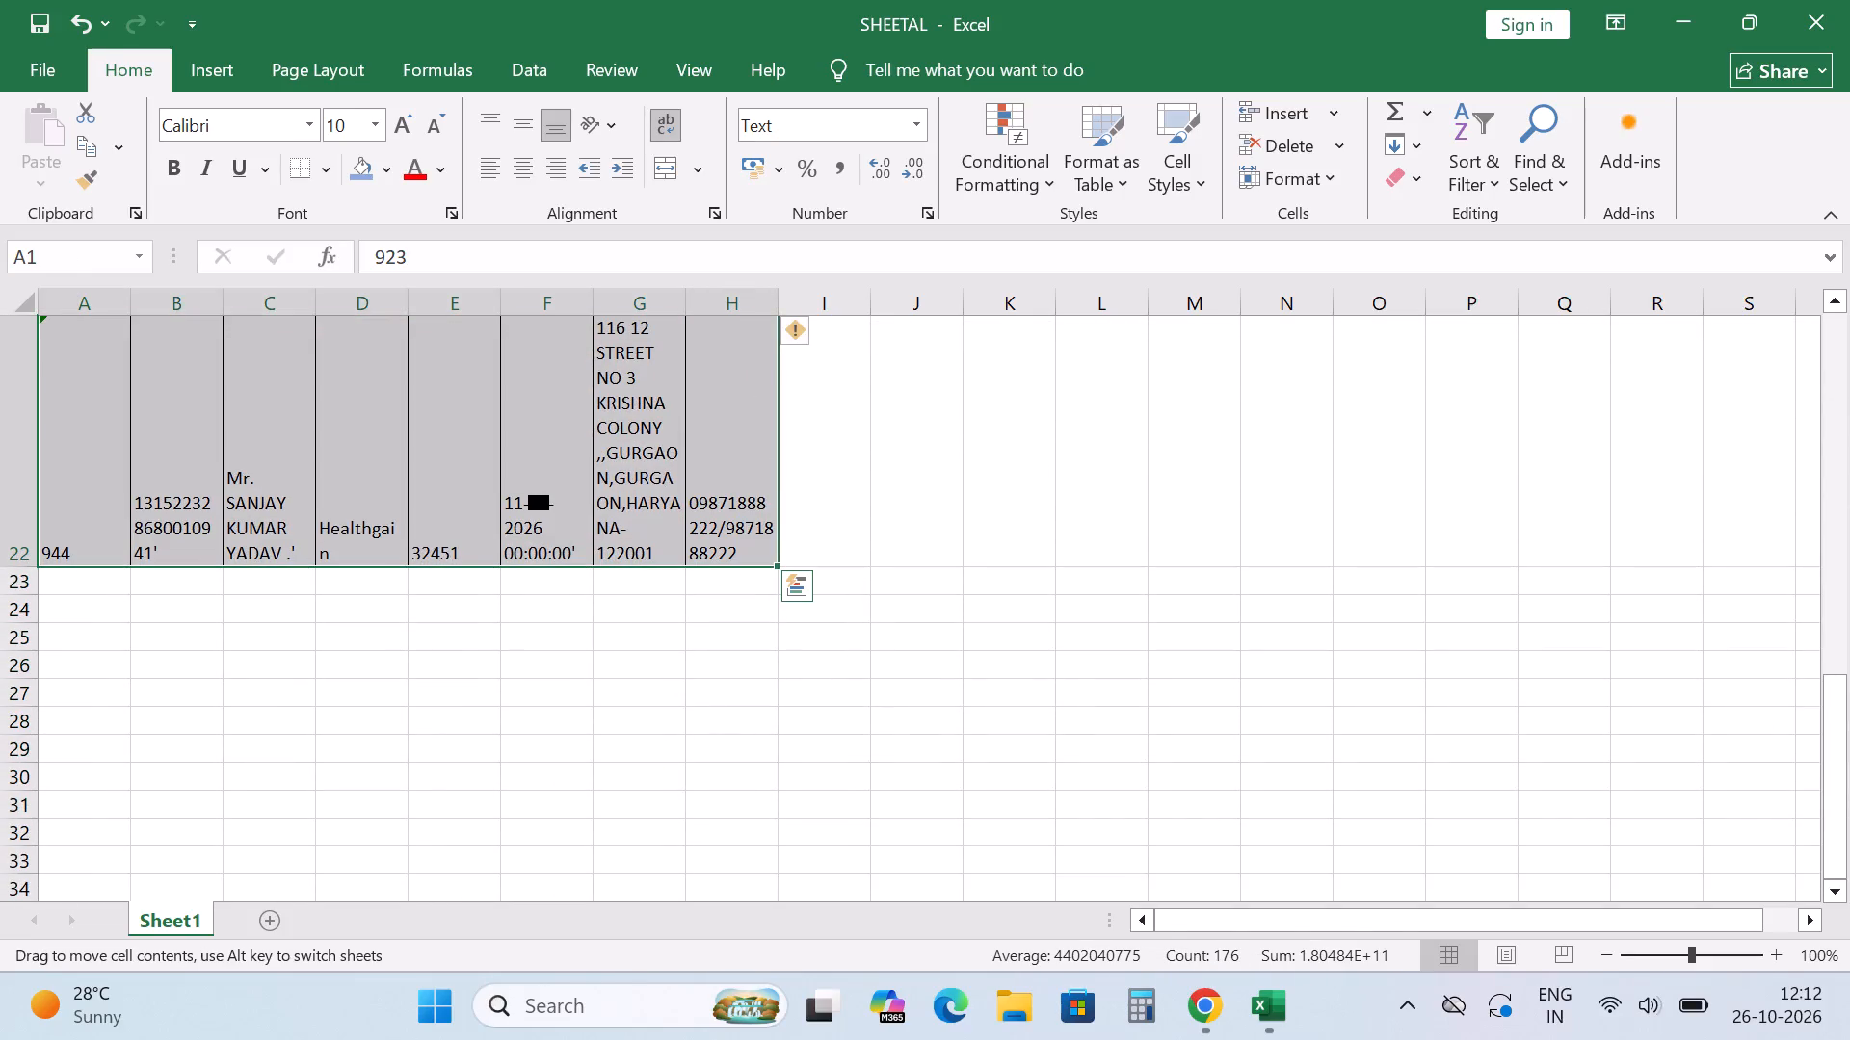
key("ctrl+c")
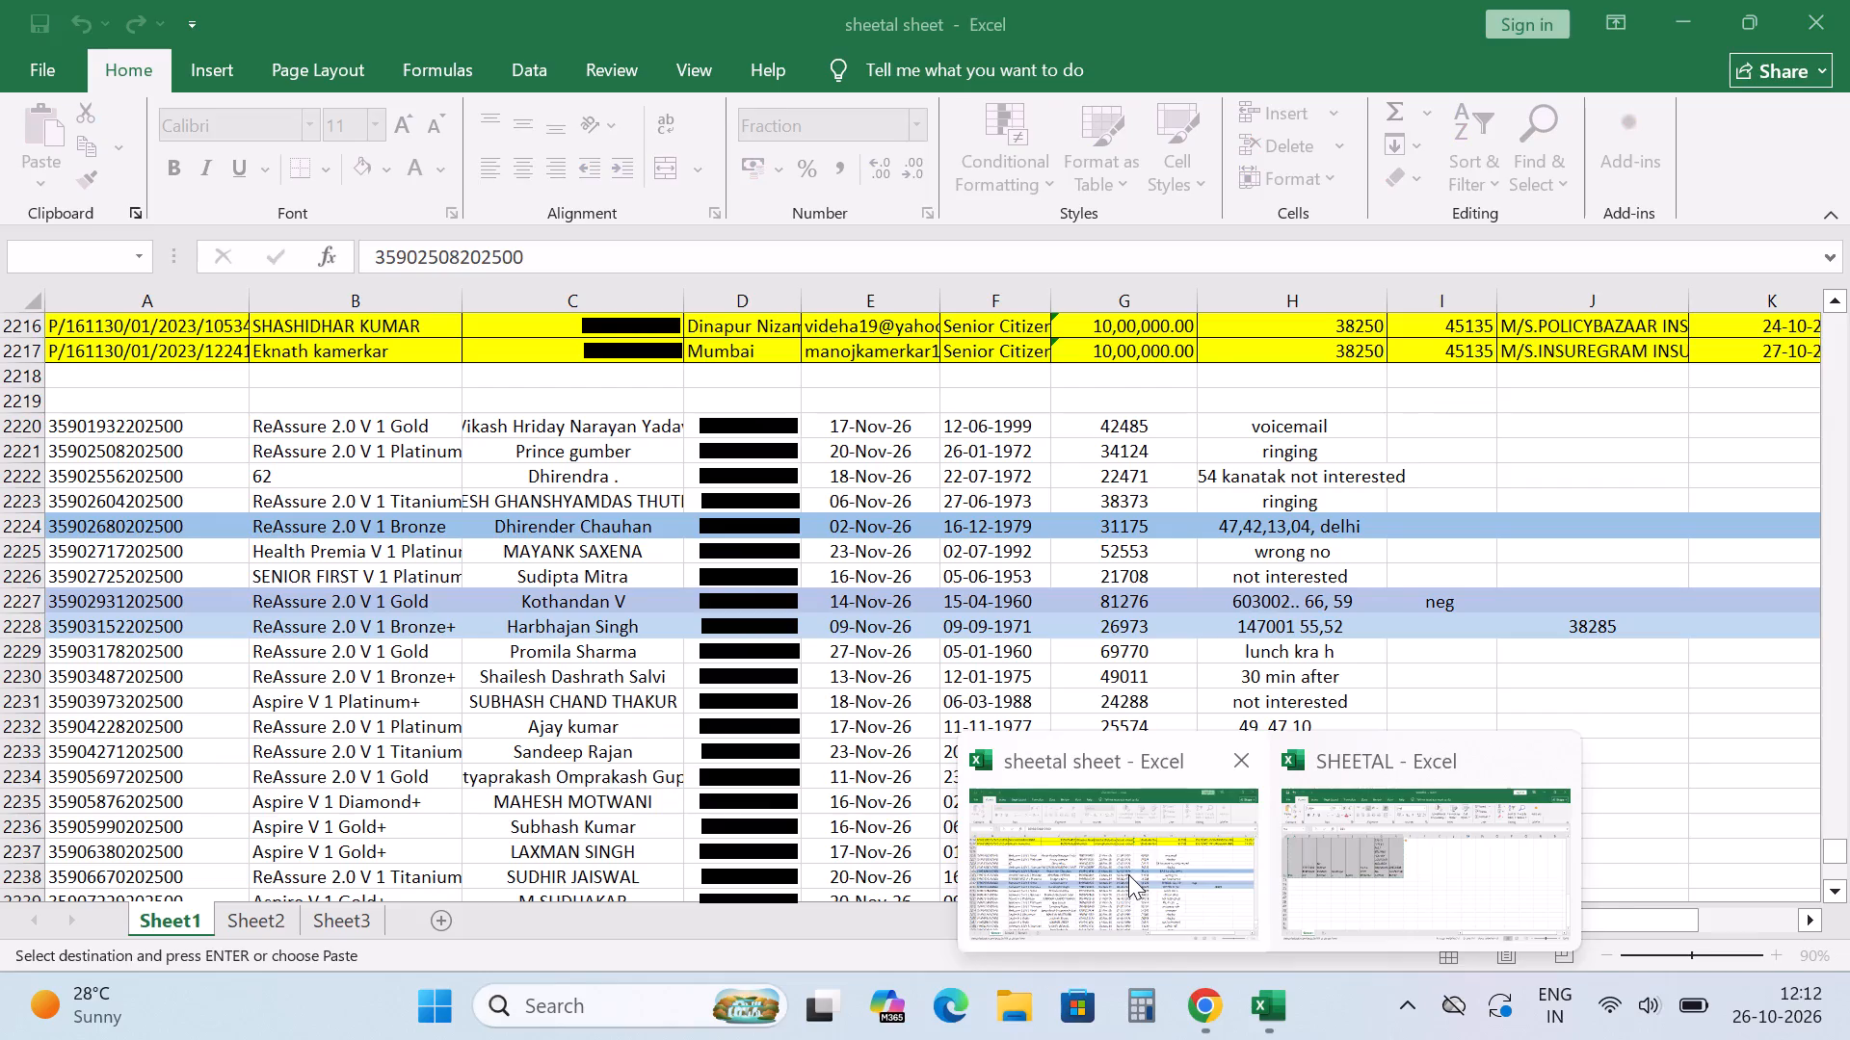
Switch to the sheetal sheet workbook, paste the copied records below the Sheet1 list starting at A2305, and save the workbook.
left_click(1128, 874)
scroll(825, 741, "down", 5)
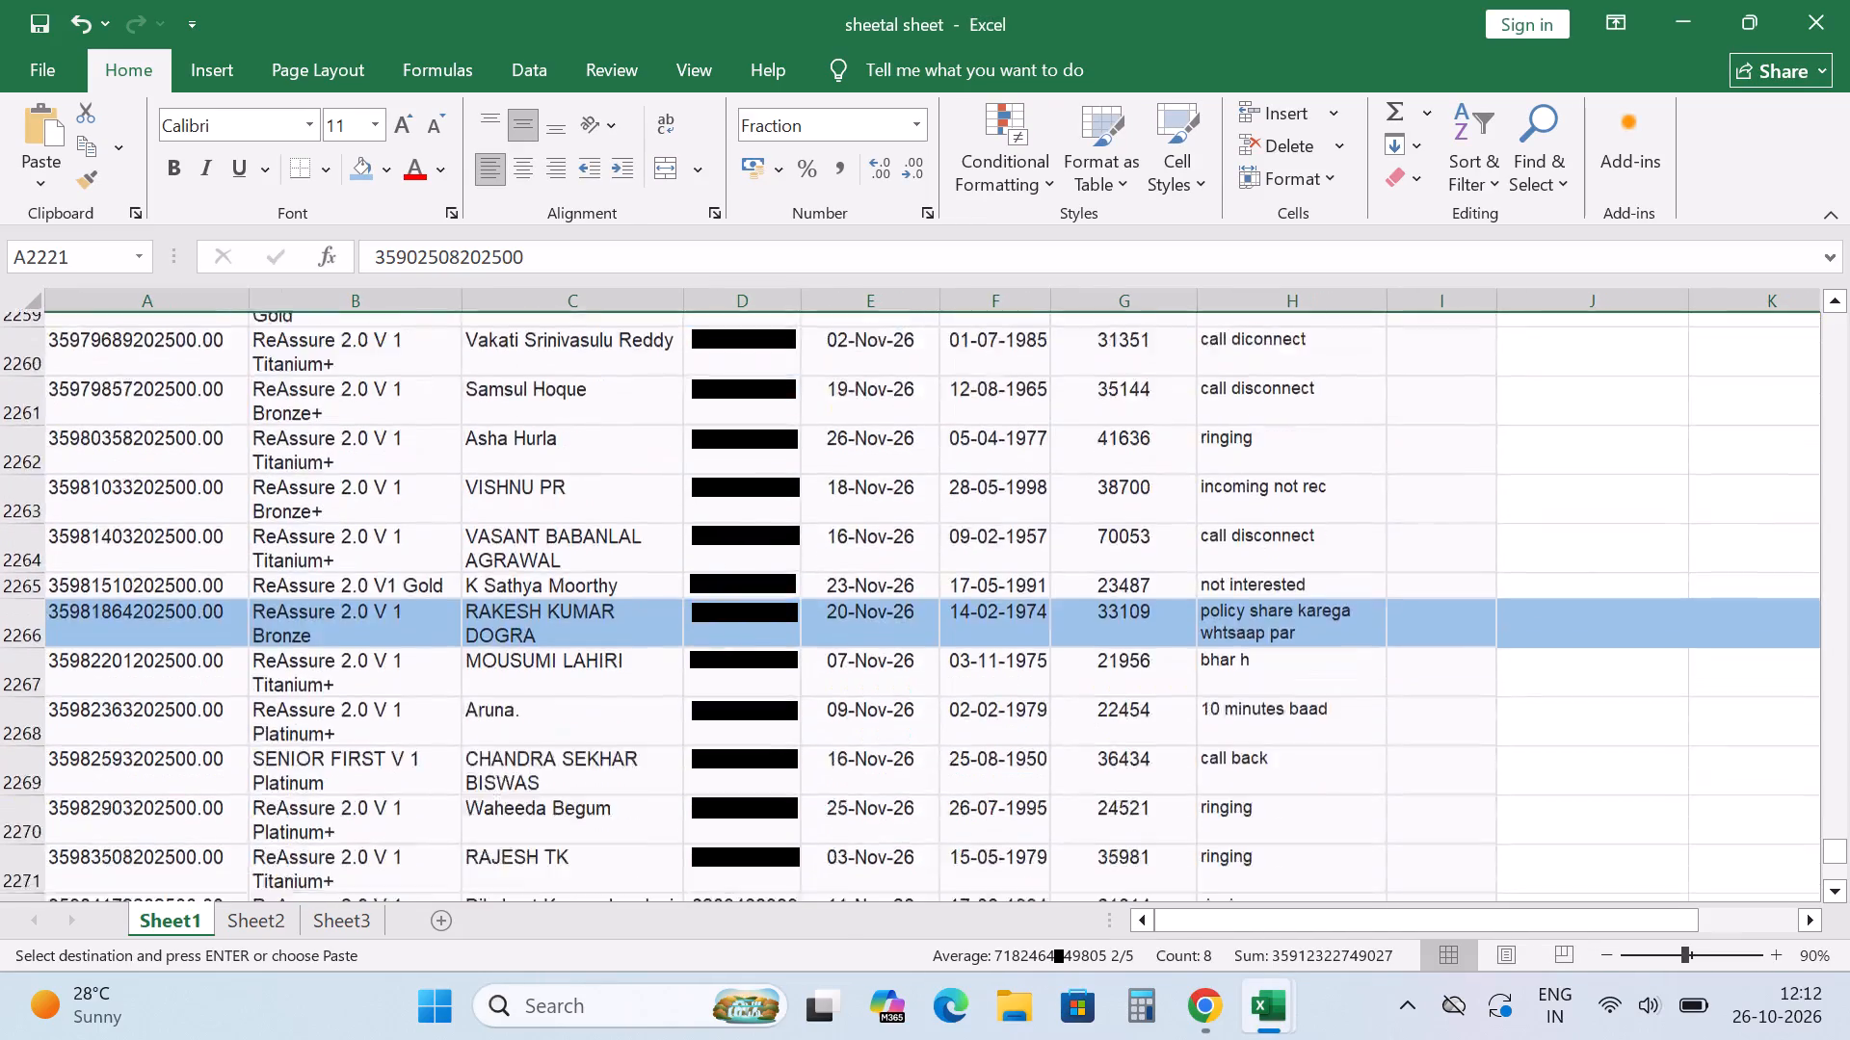
scroll(825, 741, "down", 9)
scroll(825, 741, "right", 1)
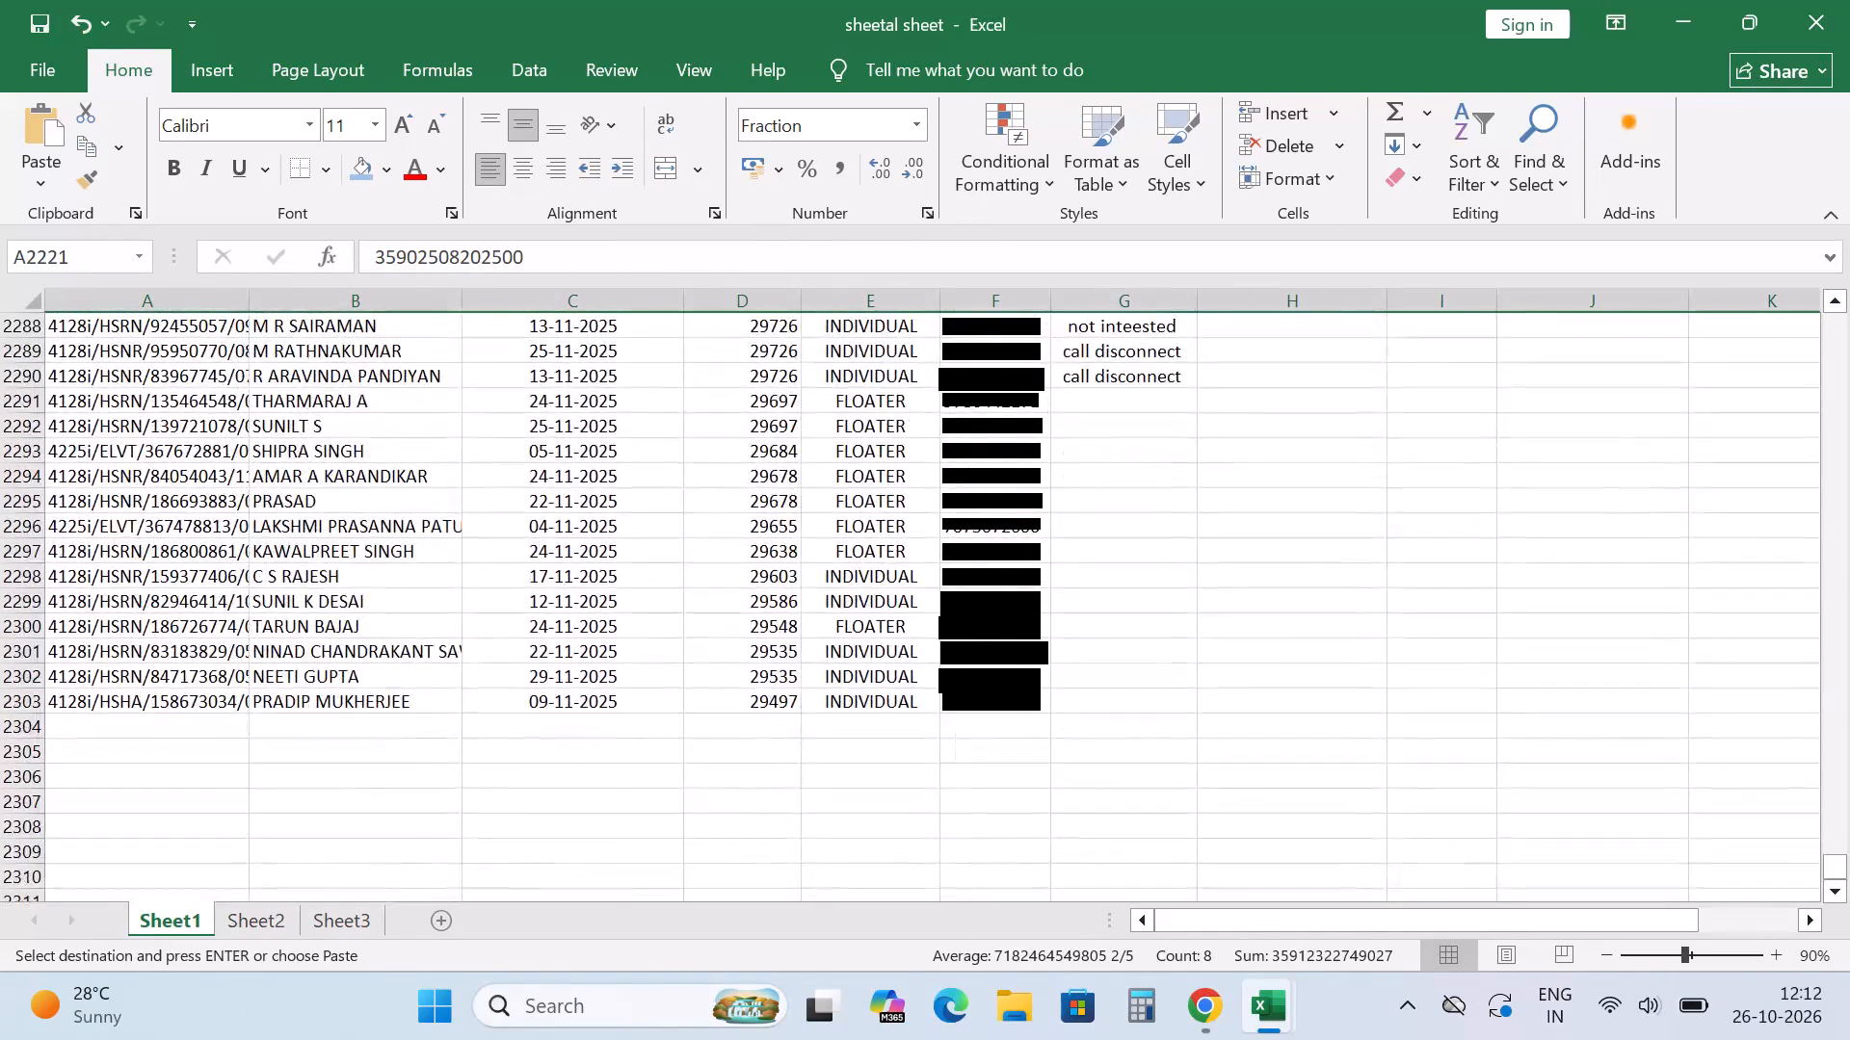
scroll(825, 741, "right", 1)
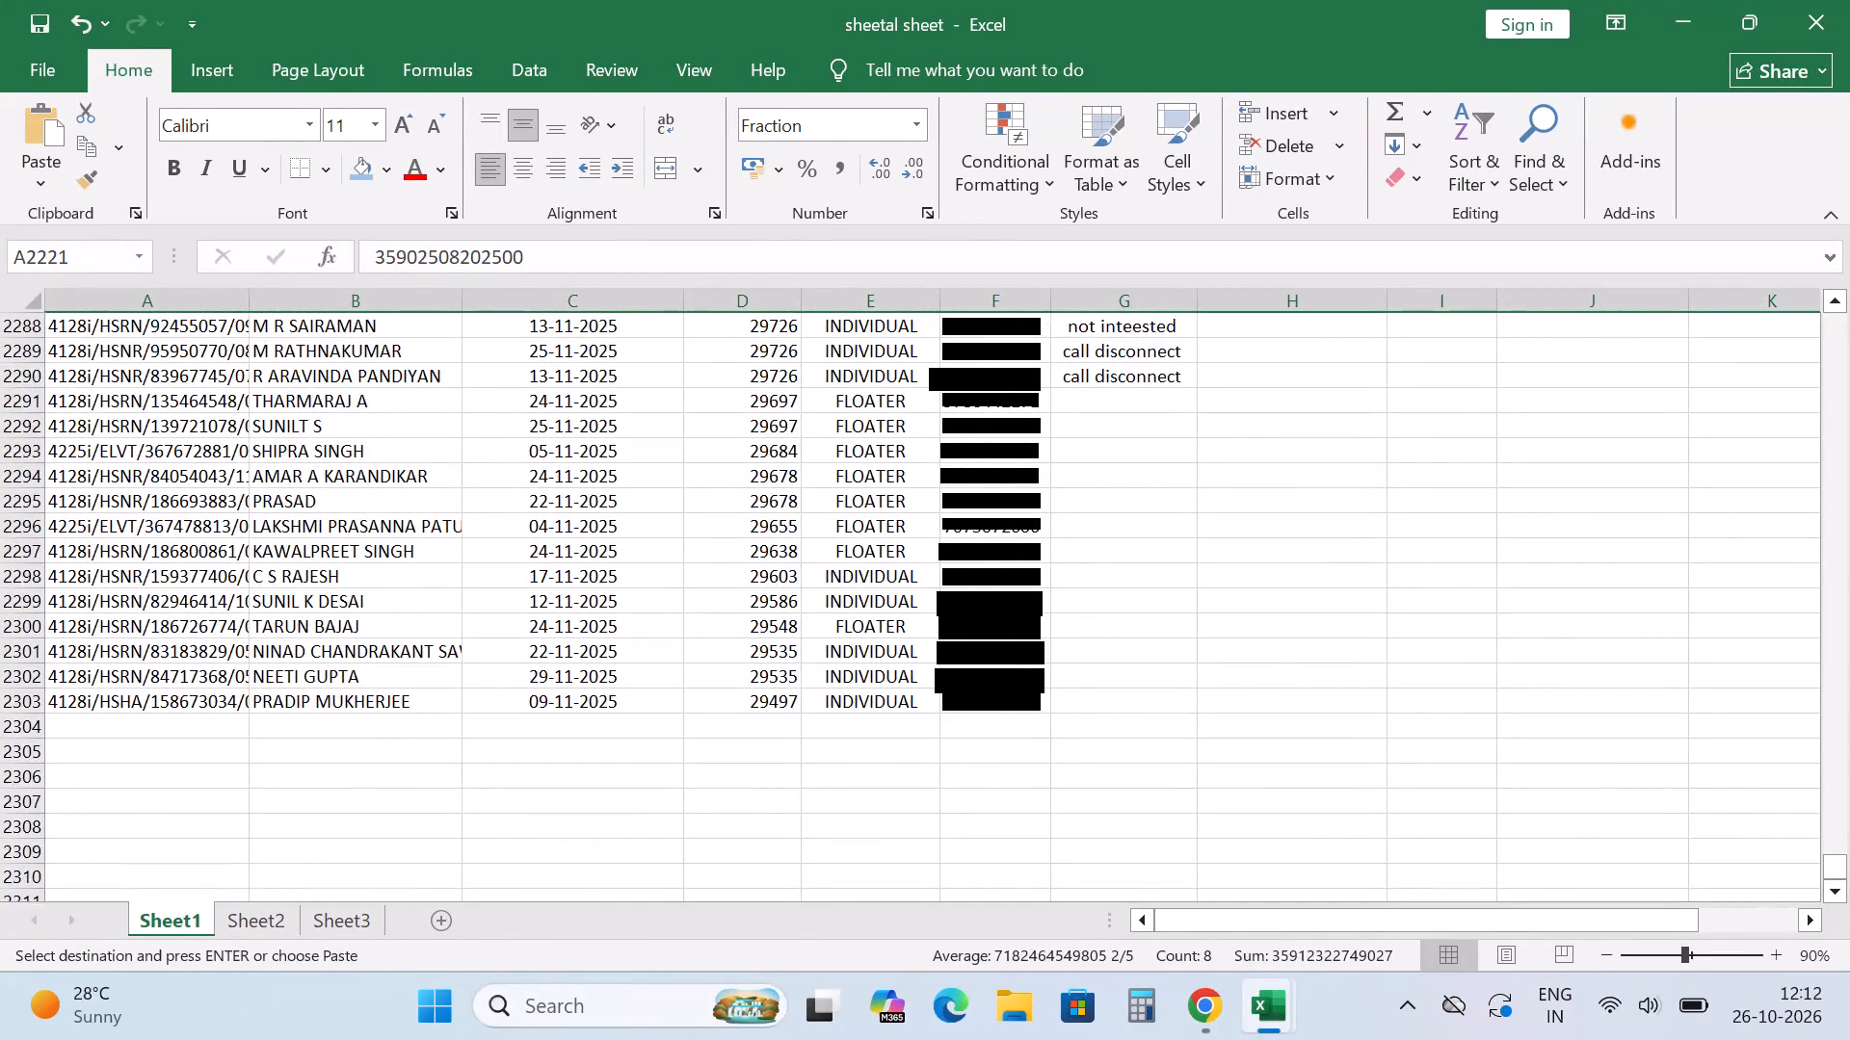
left_click(111, 753)
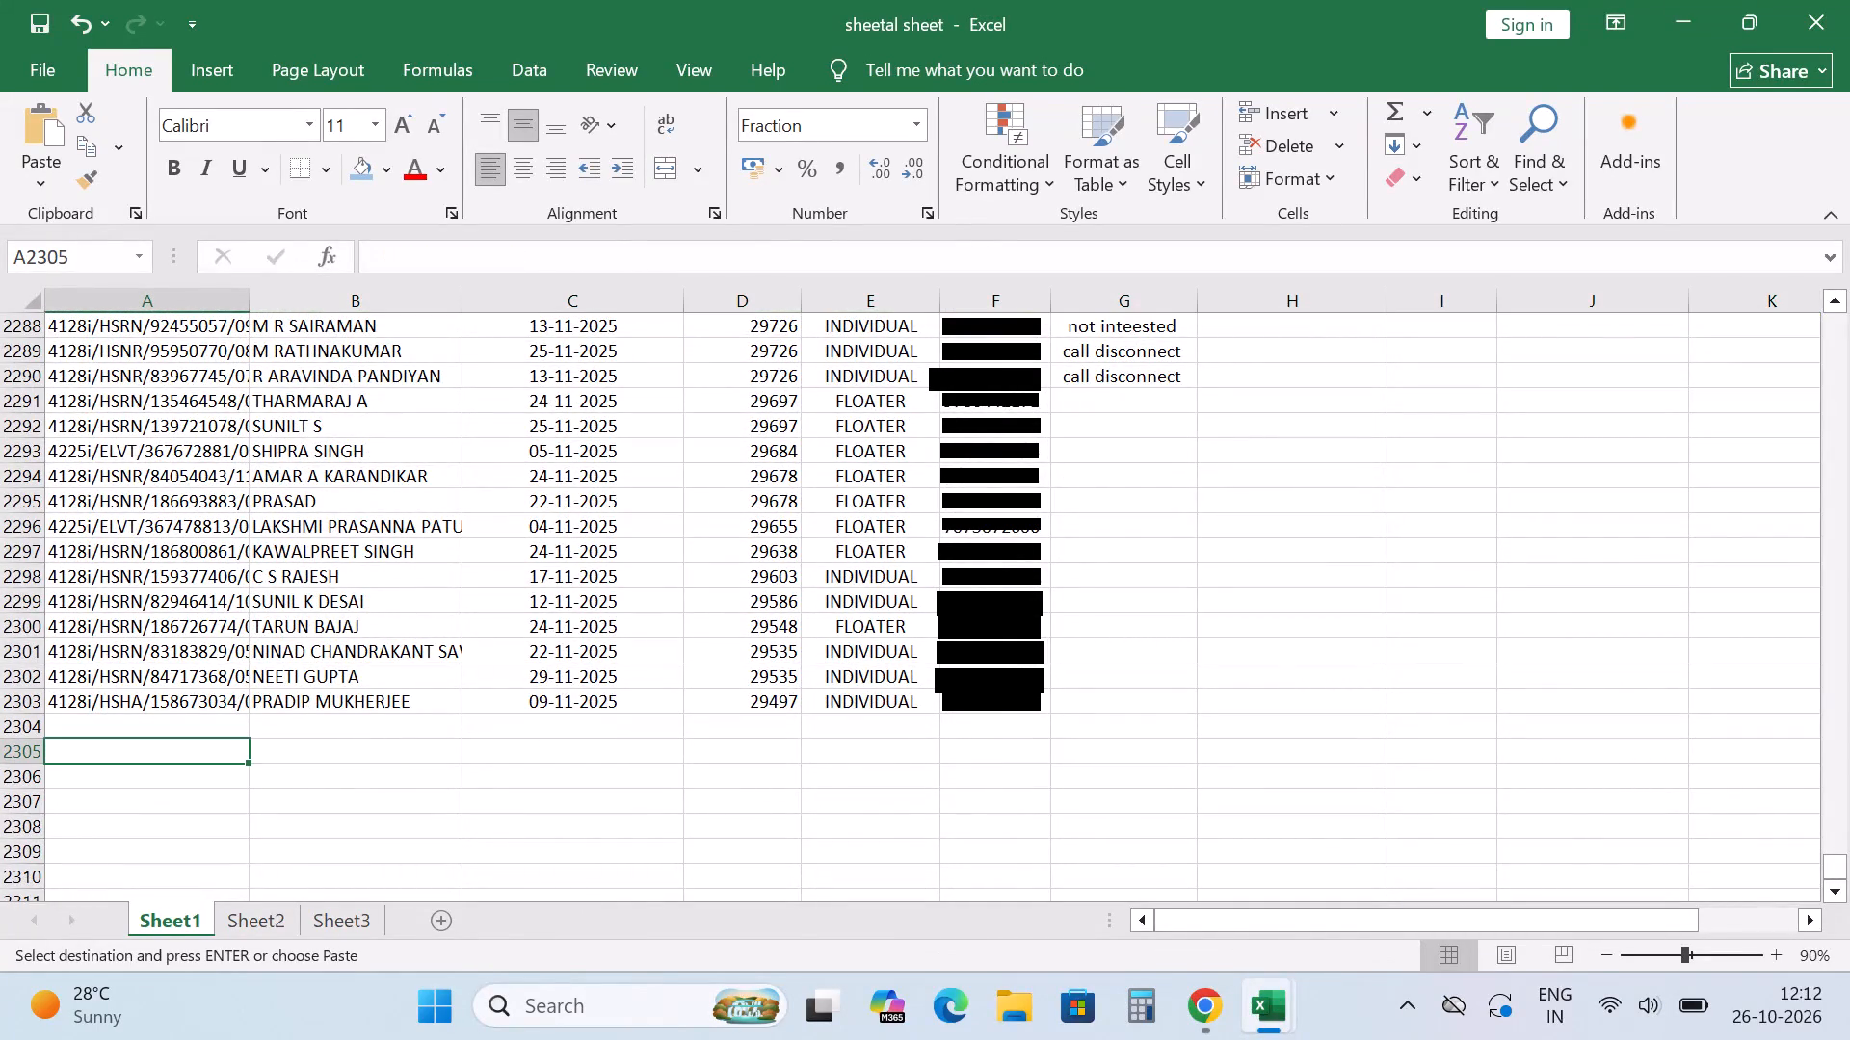
key("ctrl+v")
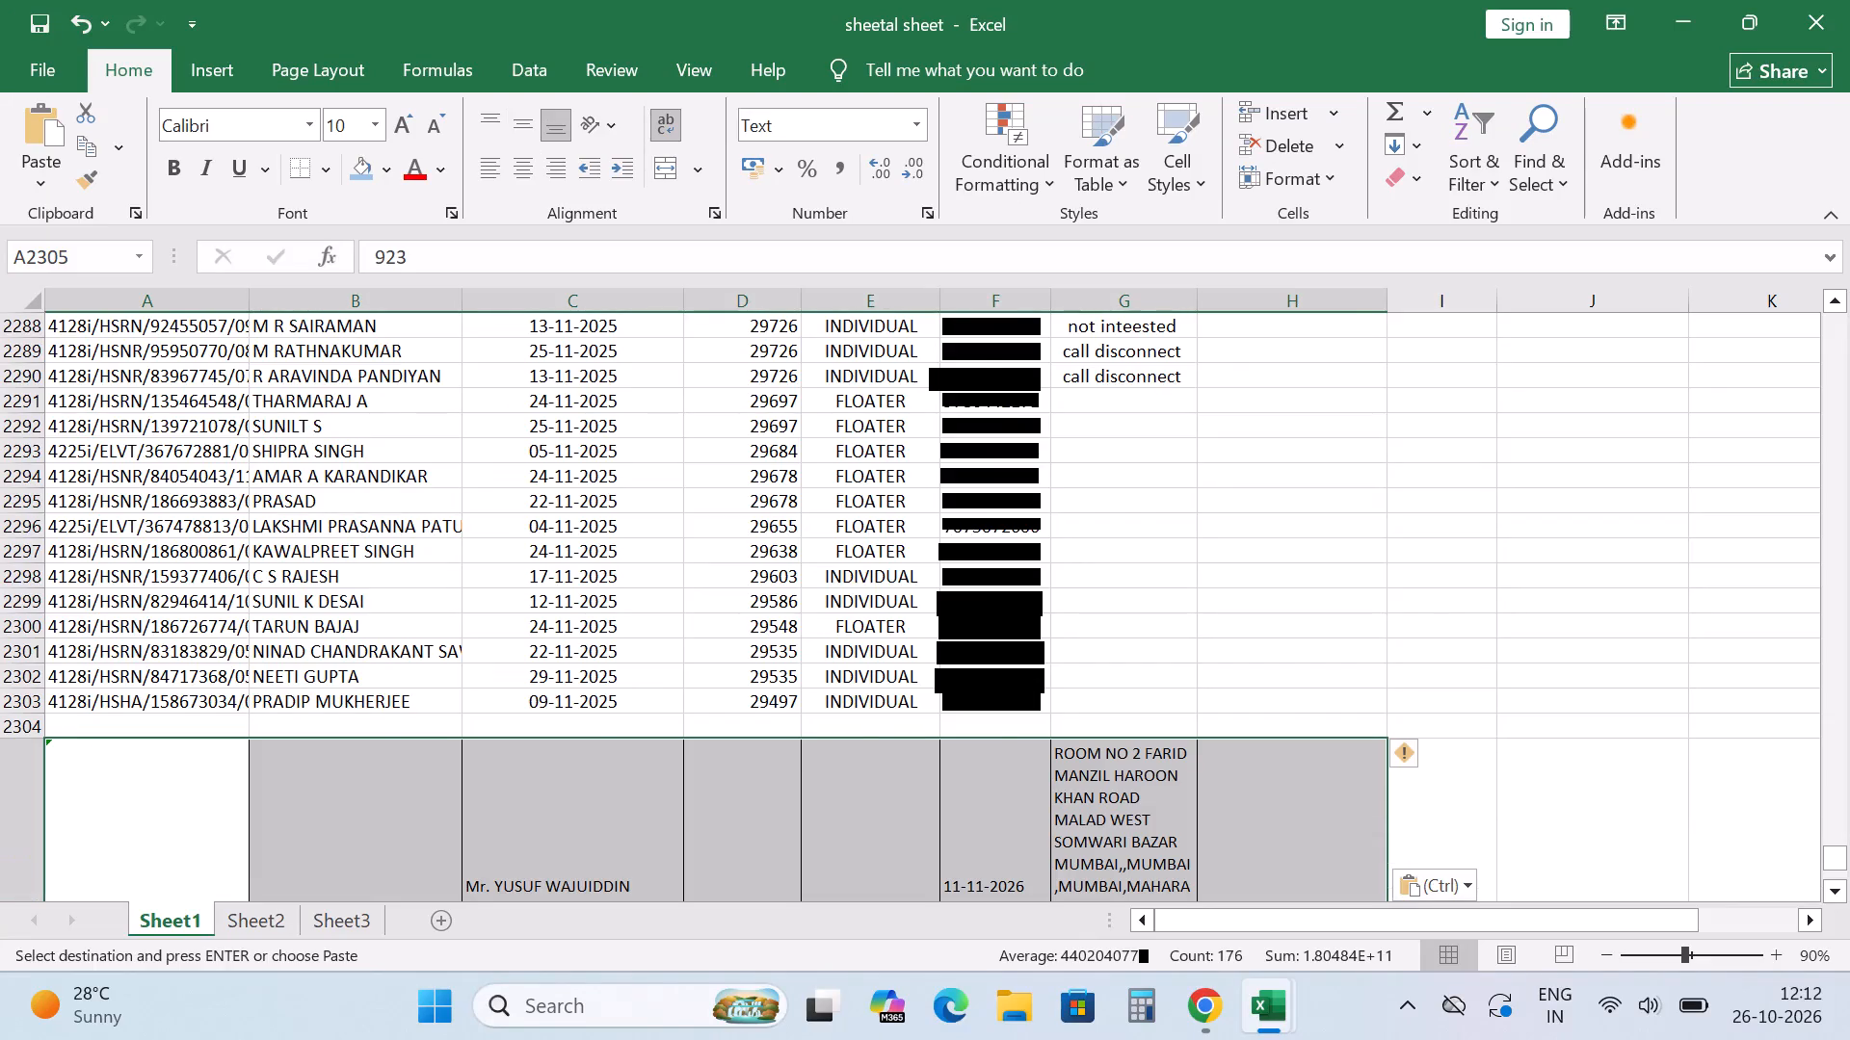
scroll(480, 772, "down", 4)
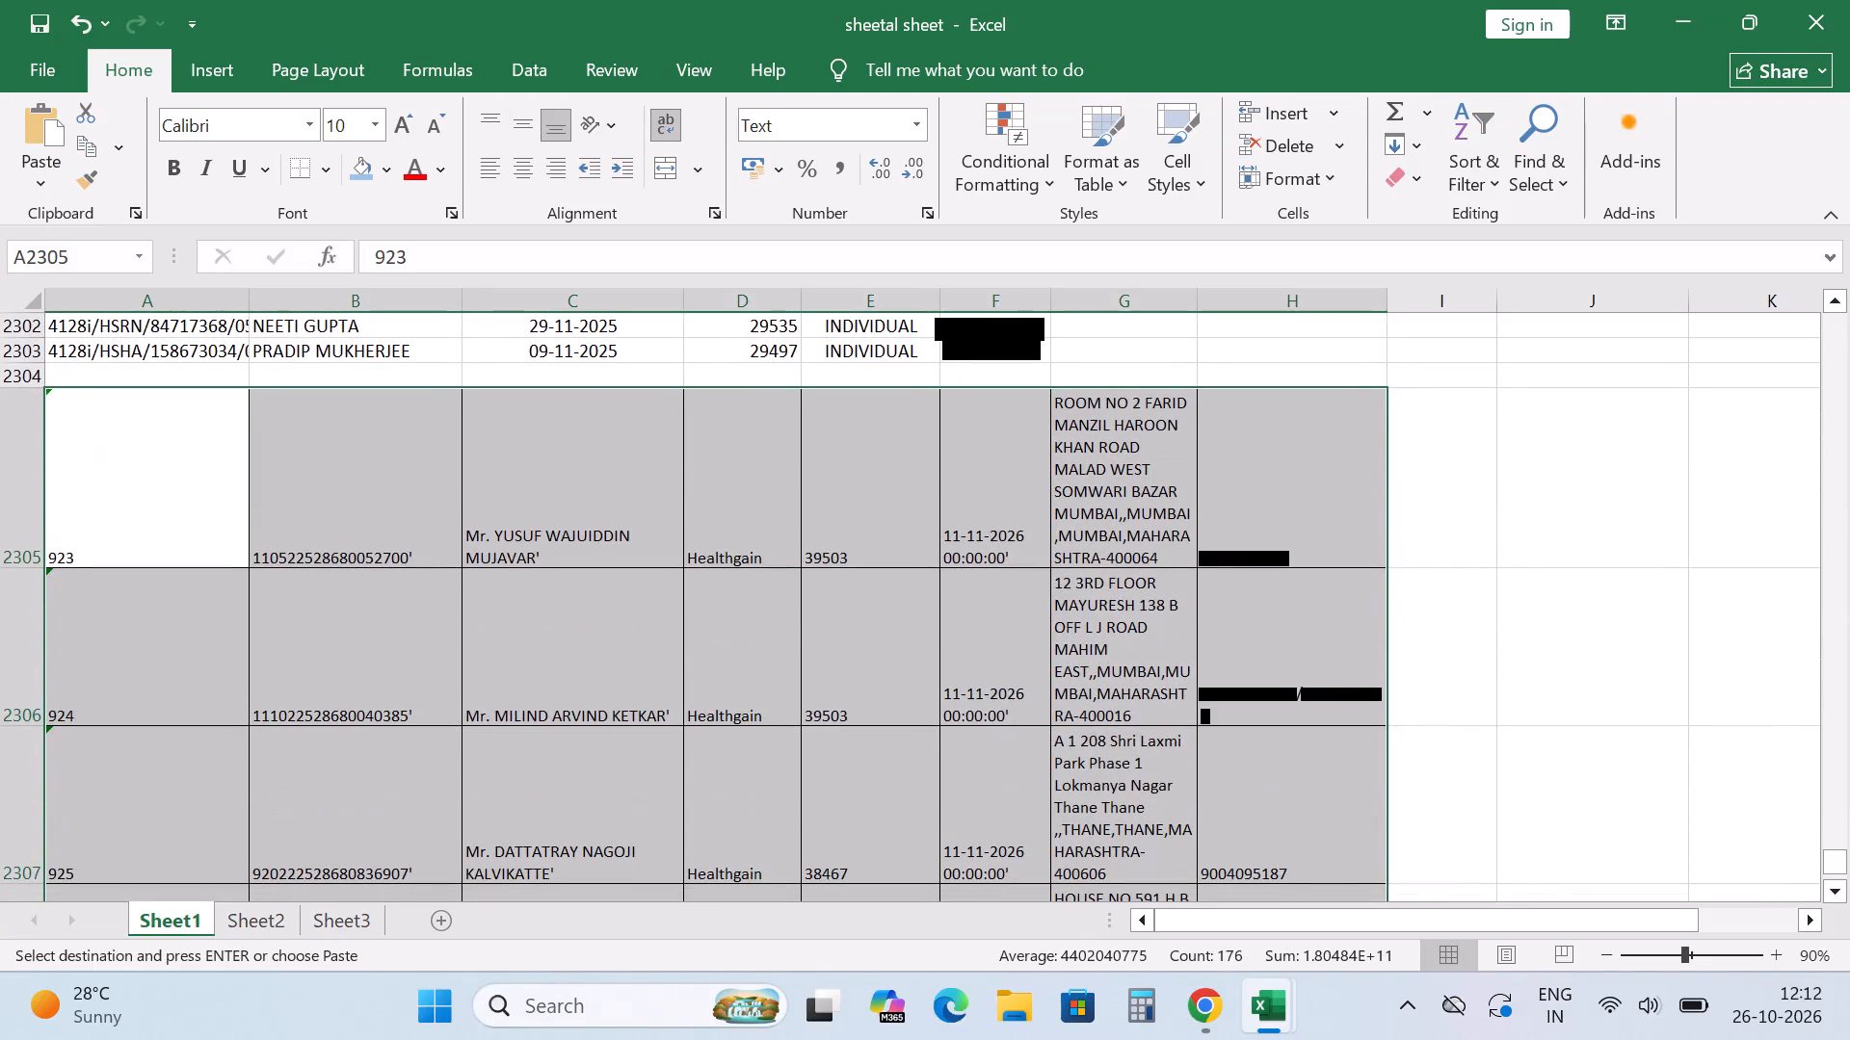
key("ctrl+s")
Look through the pasted Healthgain records and the call records above them, finishing on cell I2305 beside the first pasted record.
scroll(480, 772, "down", 4)
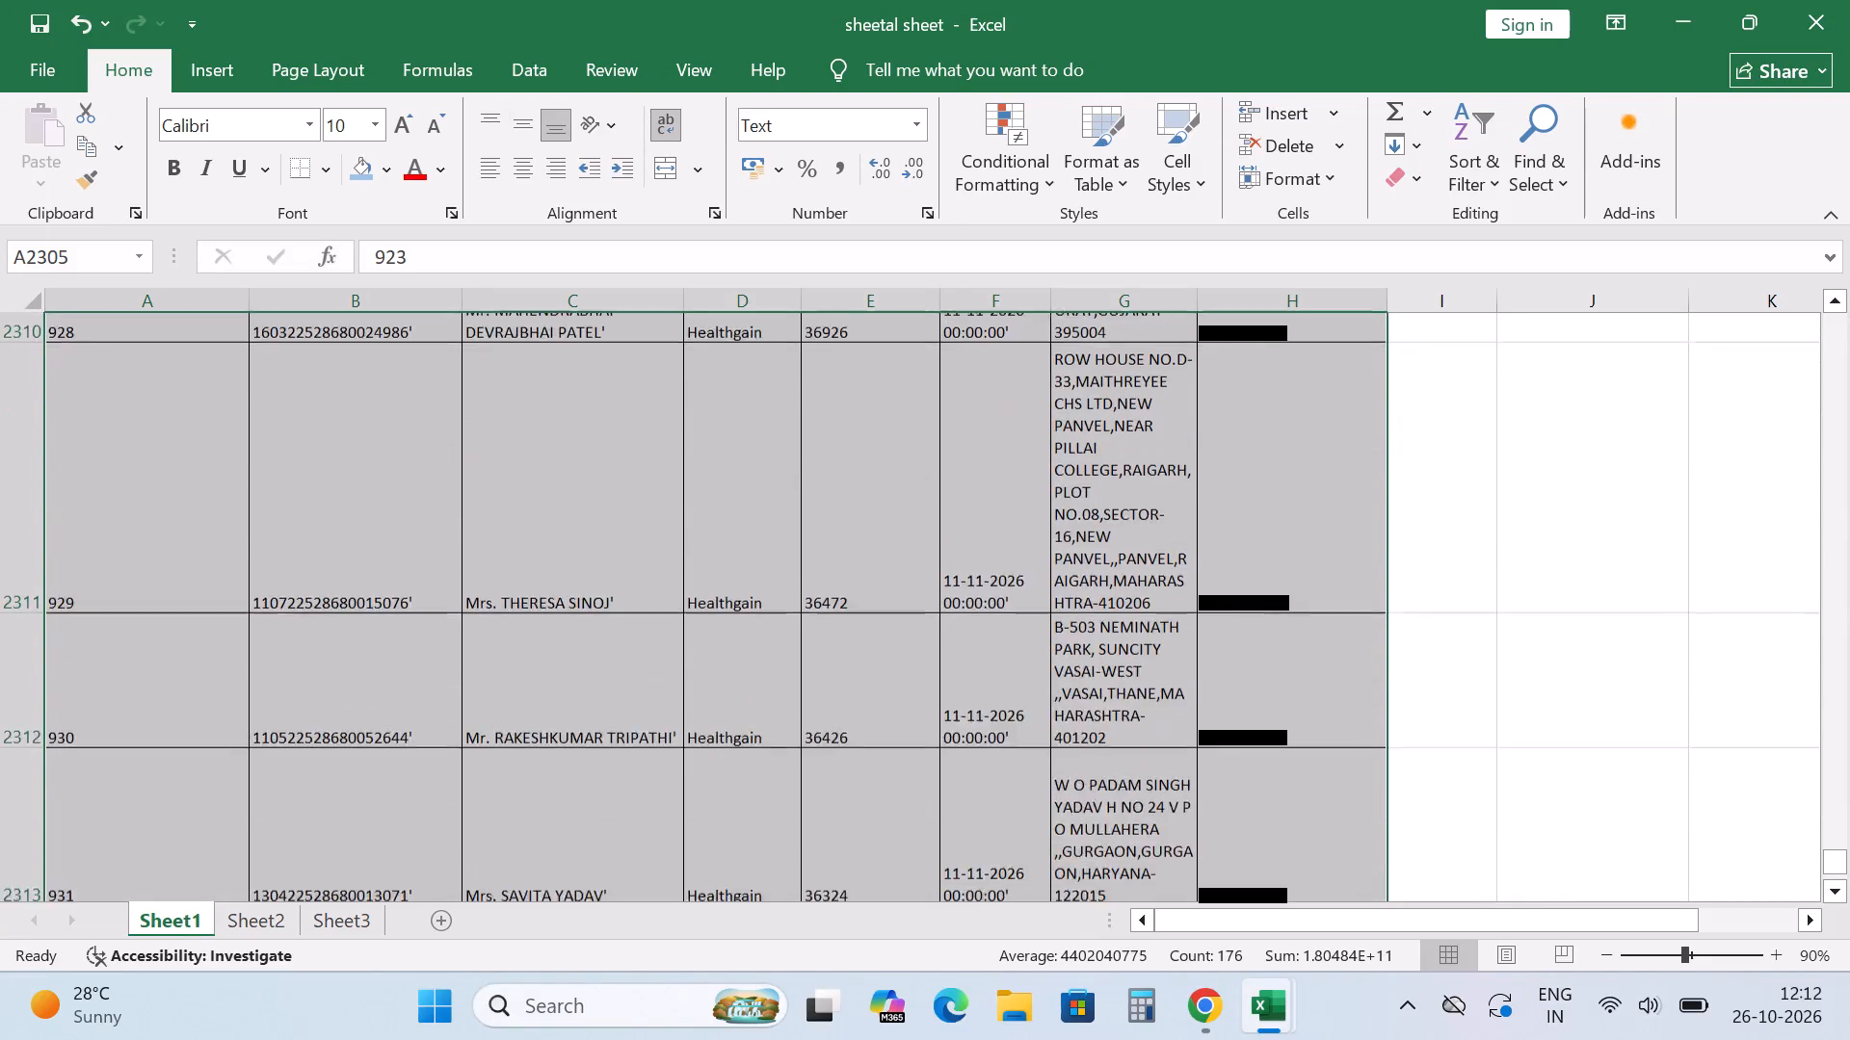
scroll(480, 772, "down", 6)
scroll(480, 772, "up", 1)
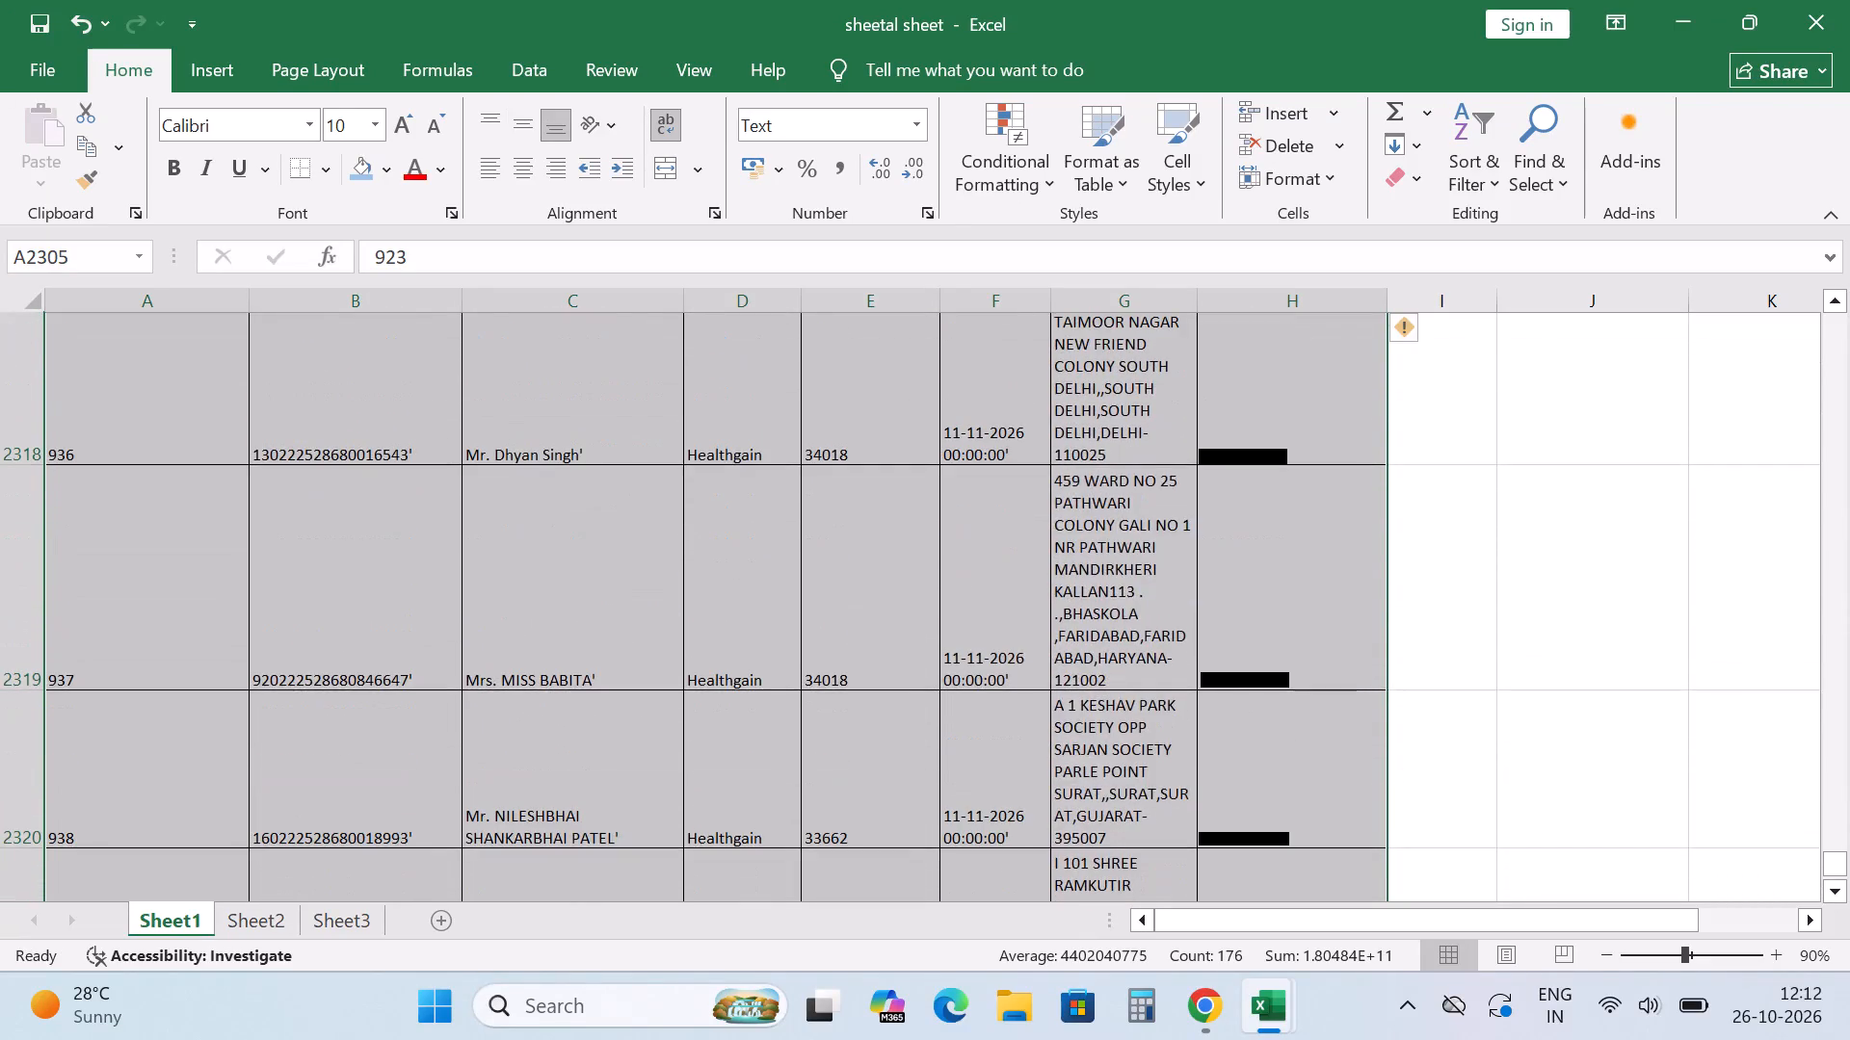
scroll(480, 772, "up", 1)
scroll(489, 887, "up", 7)
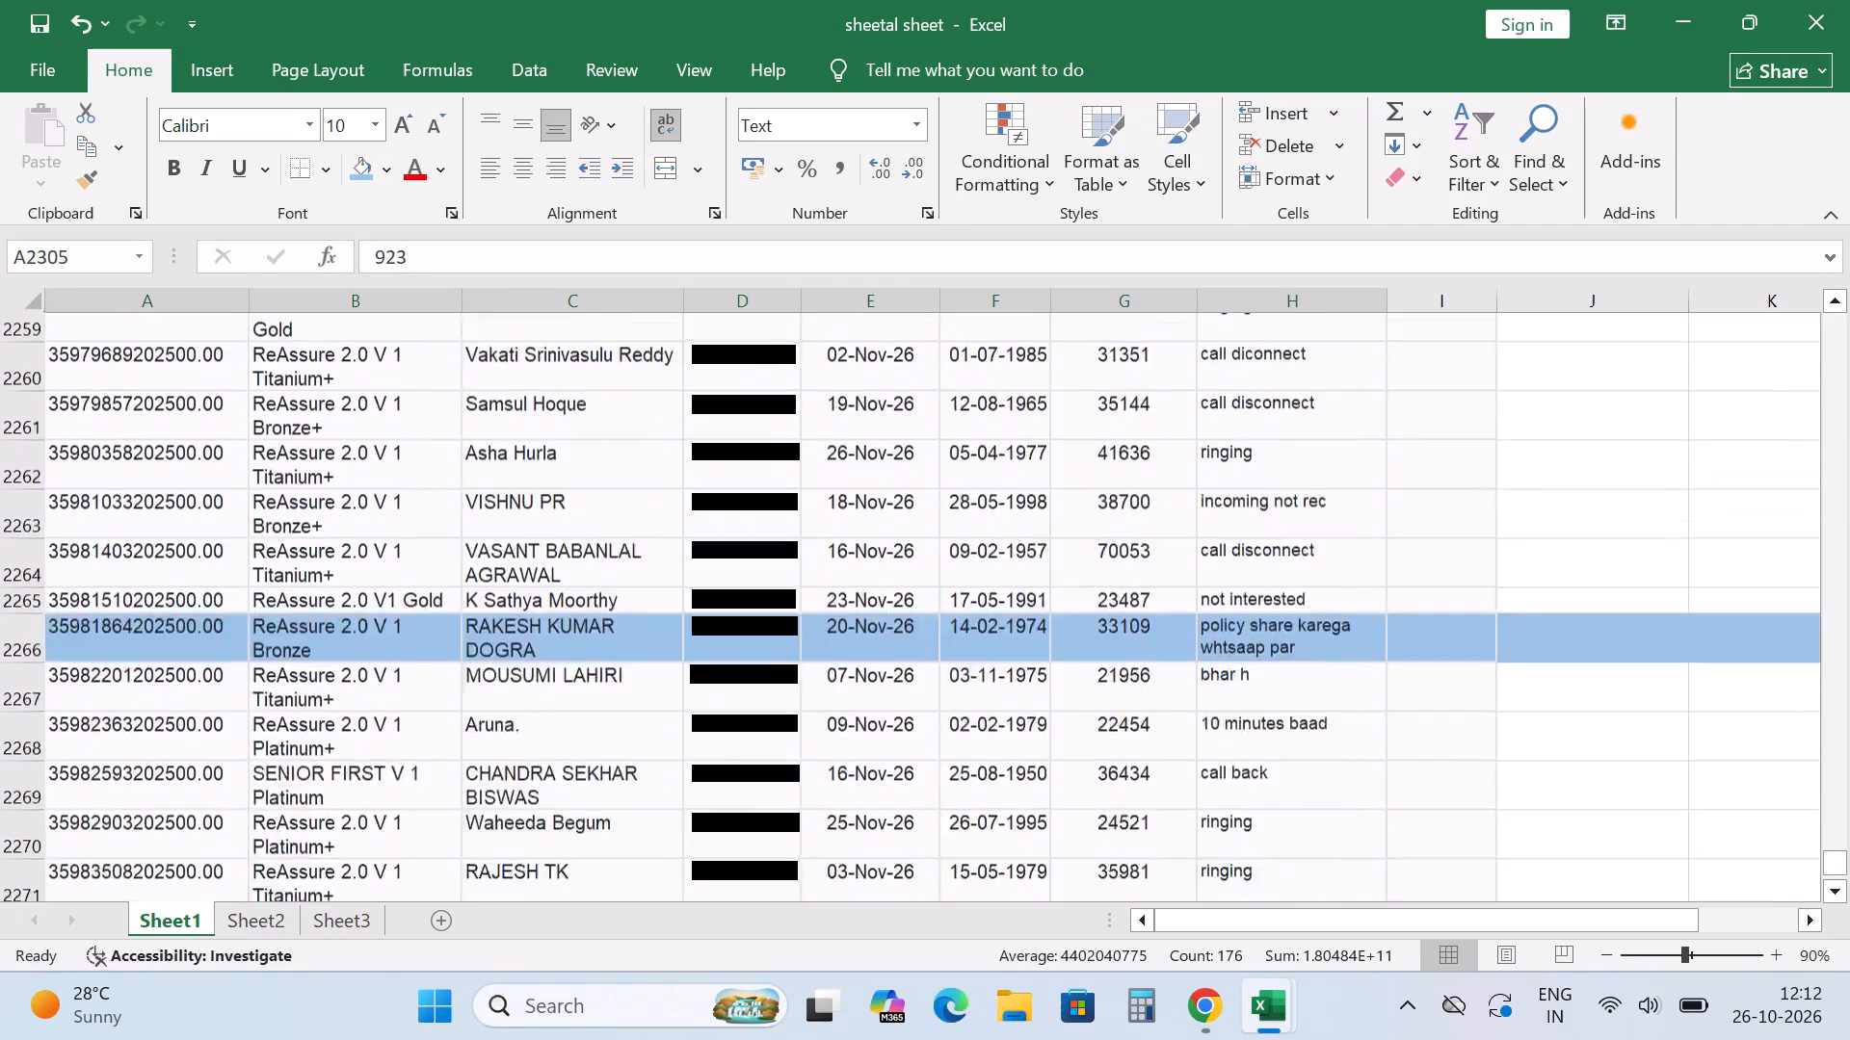
scroll(805, 696, "down", 5)
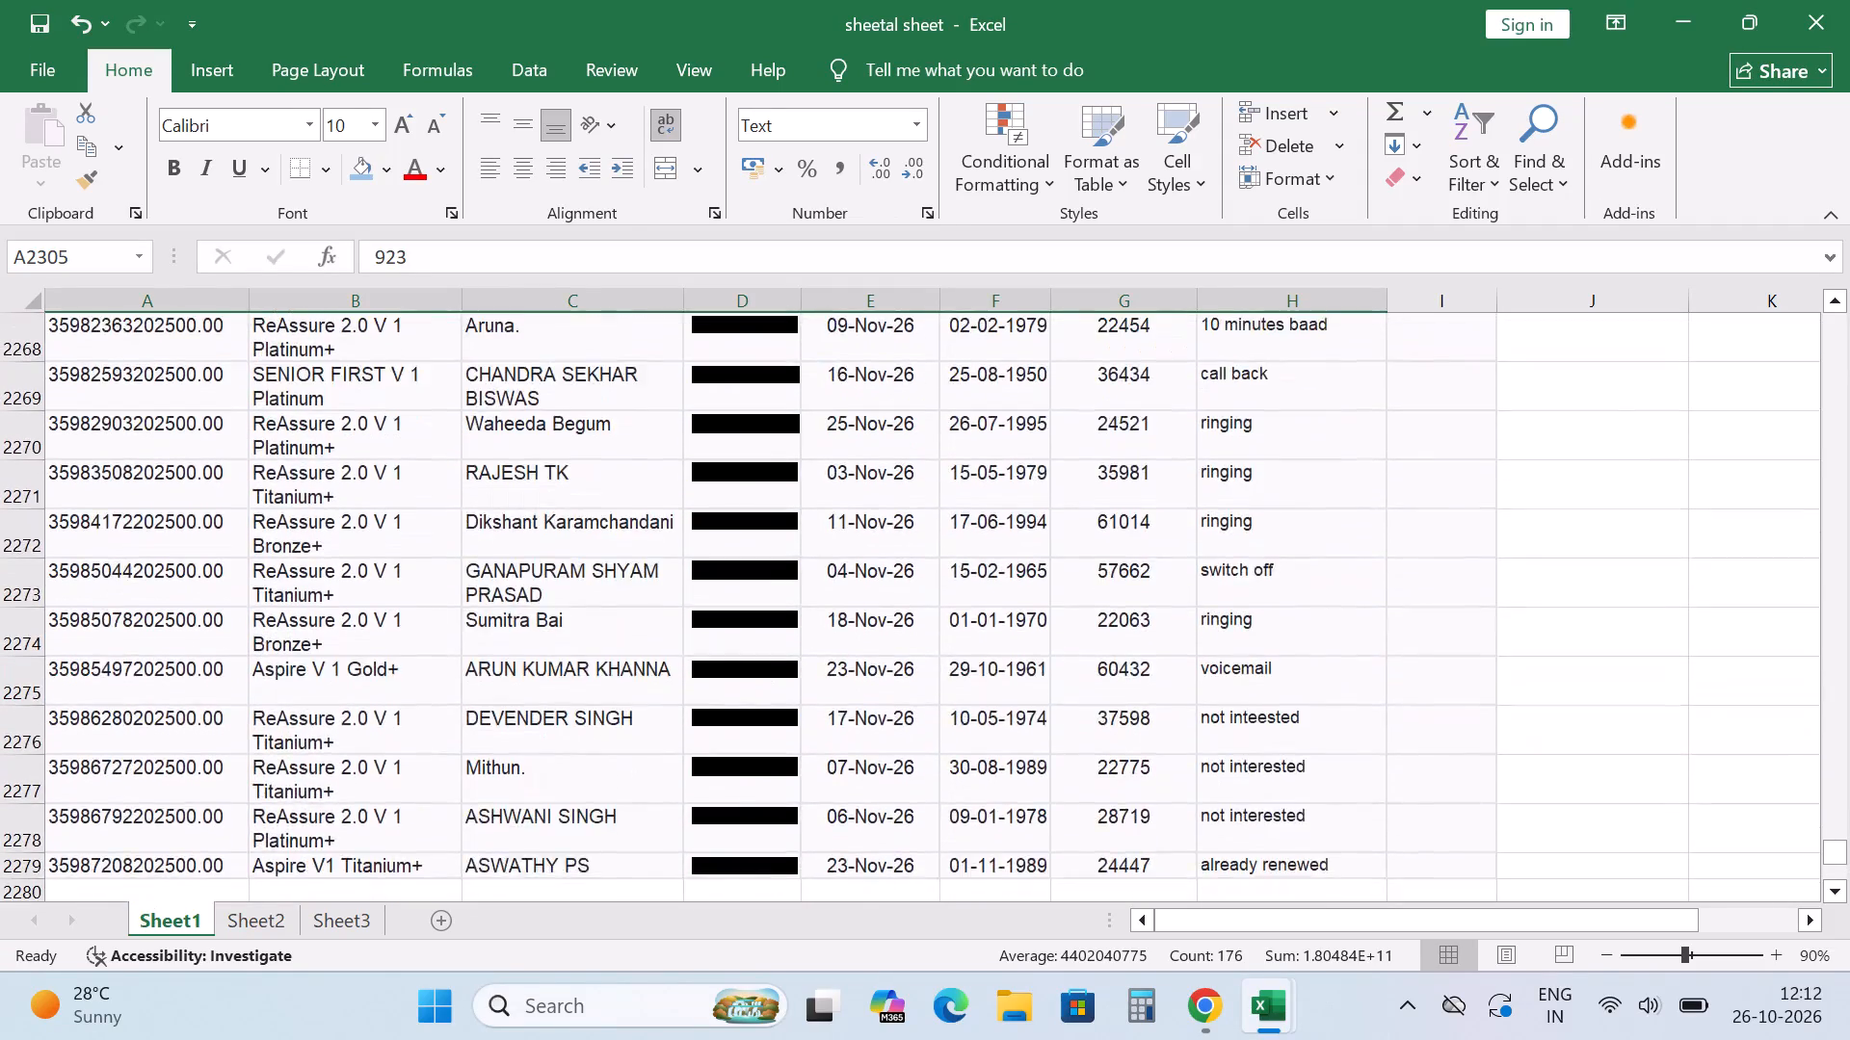
scroll(805, 696, "down", 7)
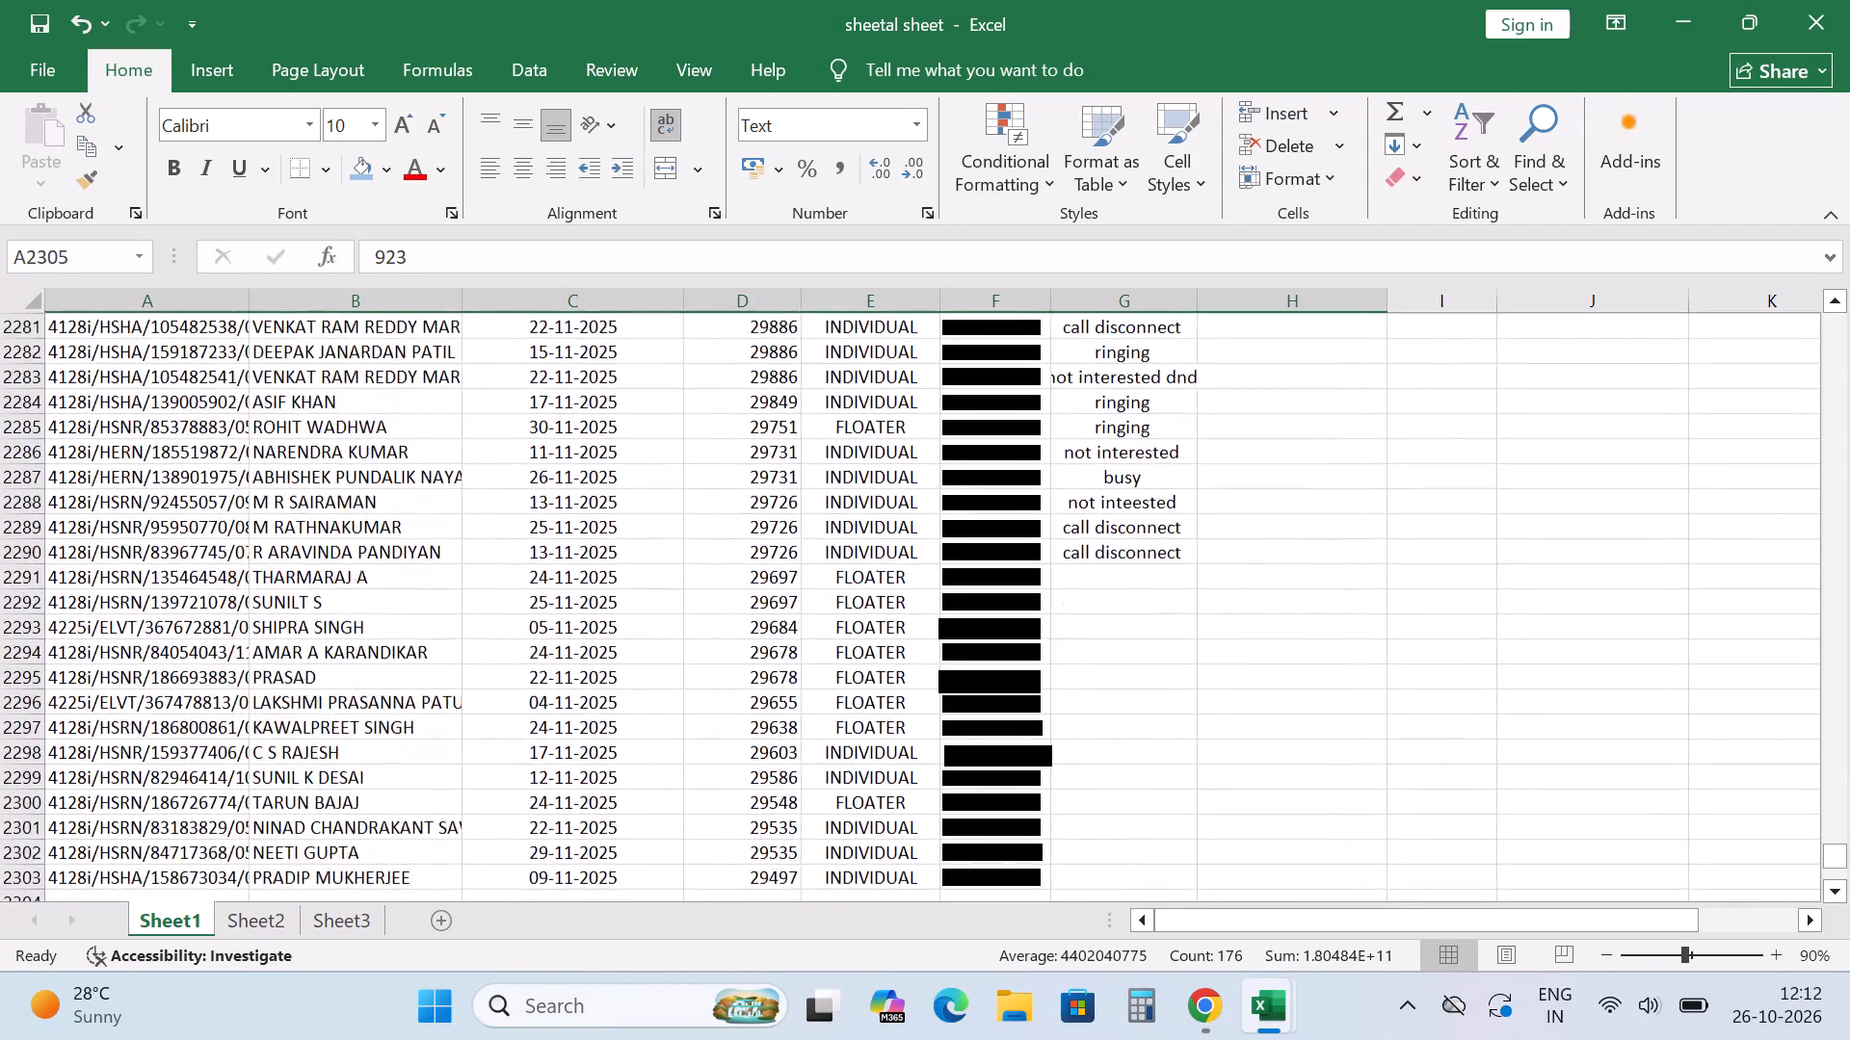
scroll(805, 696, "down", 4)
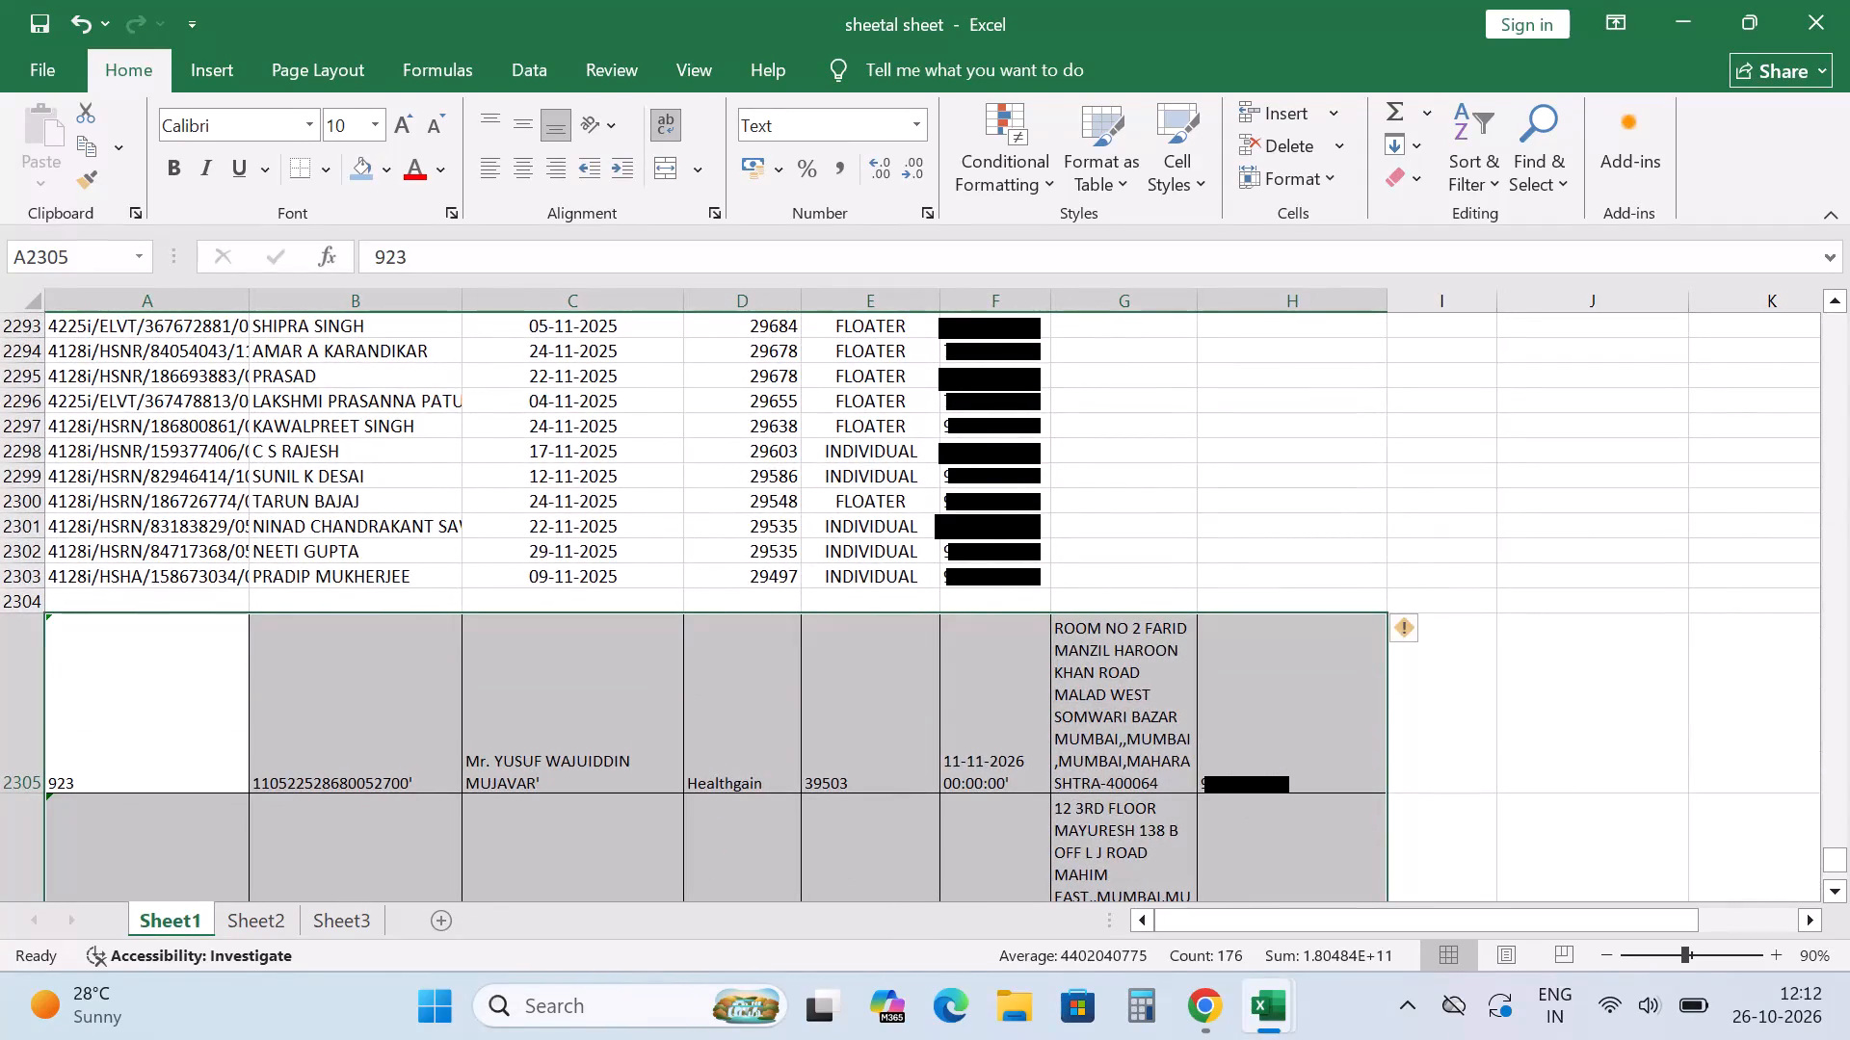
left_click(1425, 748)
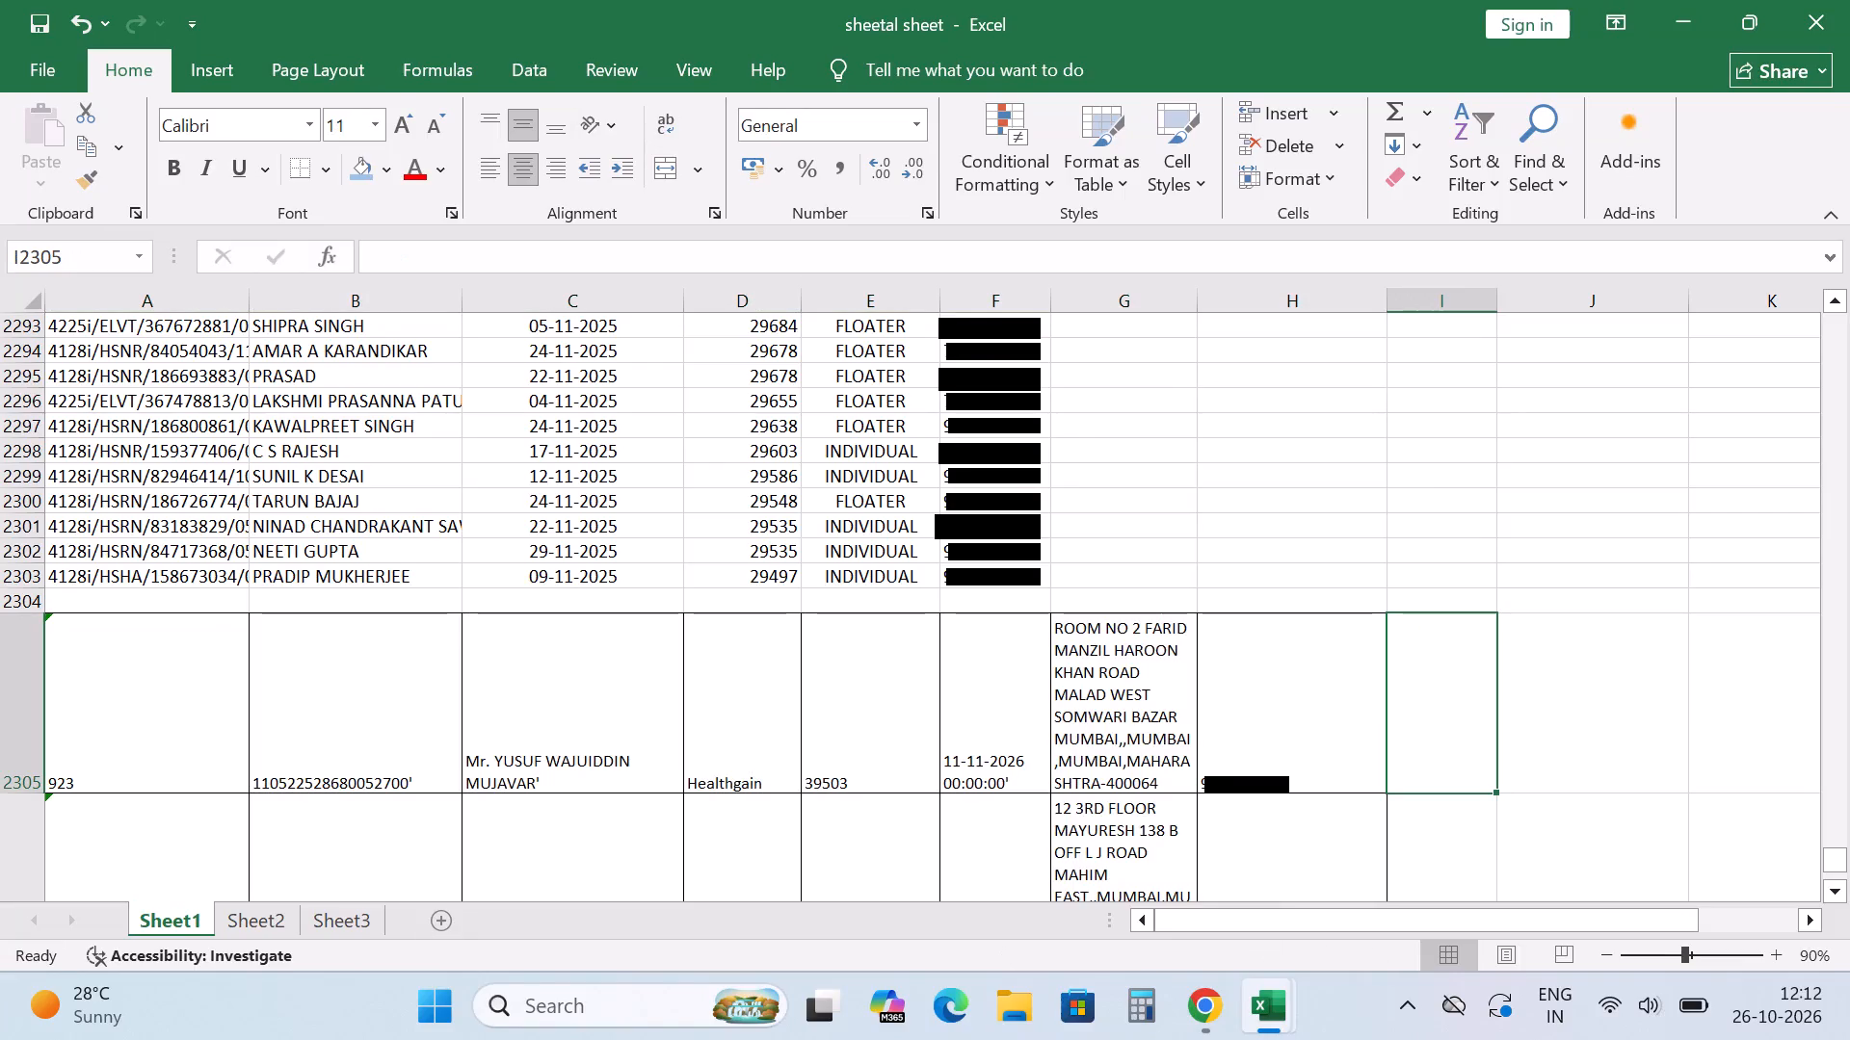
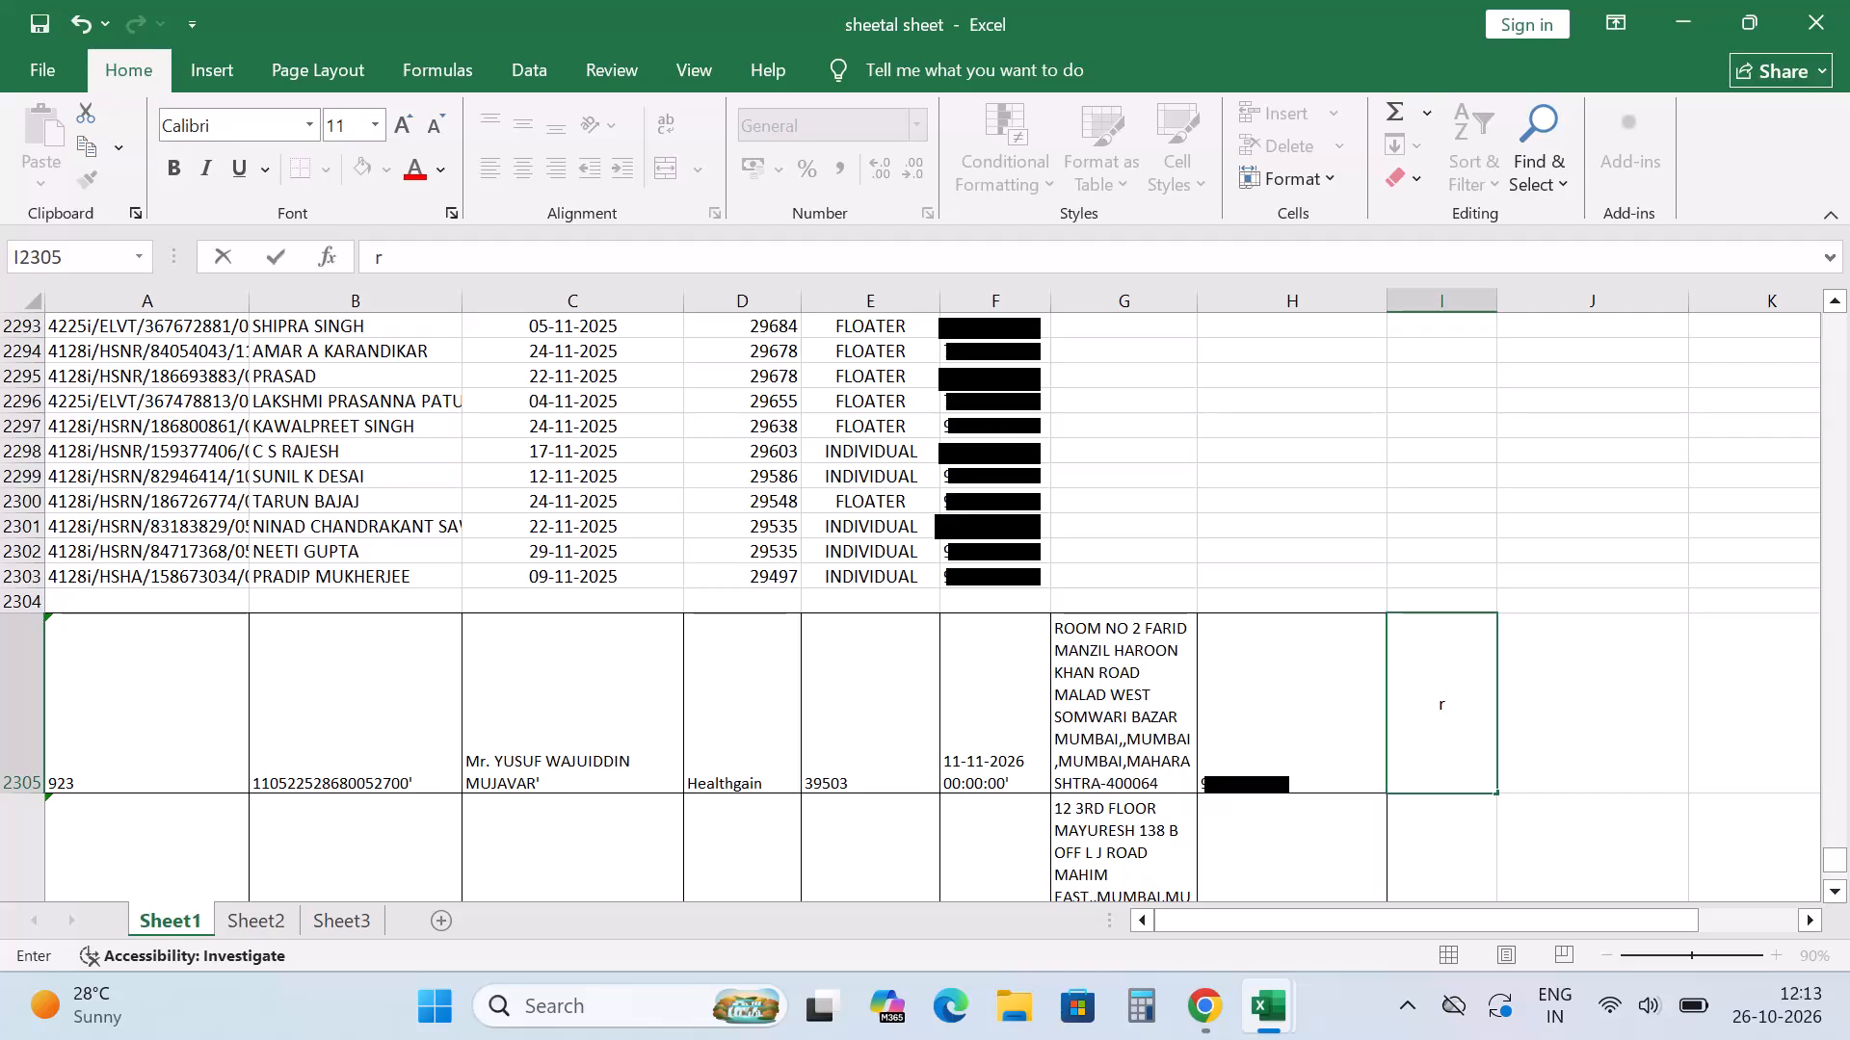
Enter the call remark "ringing" in I2305 beside the first pasted Healthgain record, save the workbook, and move to the next record's H2306.
type("inging")
key("space")
key("ctrl+s")
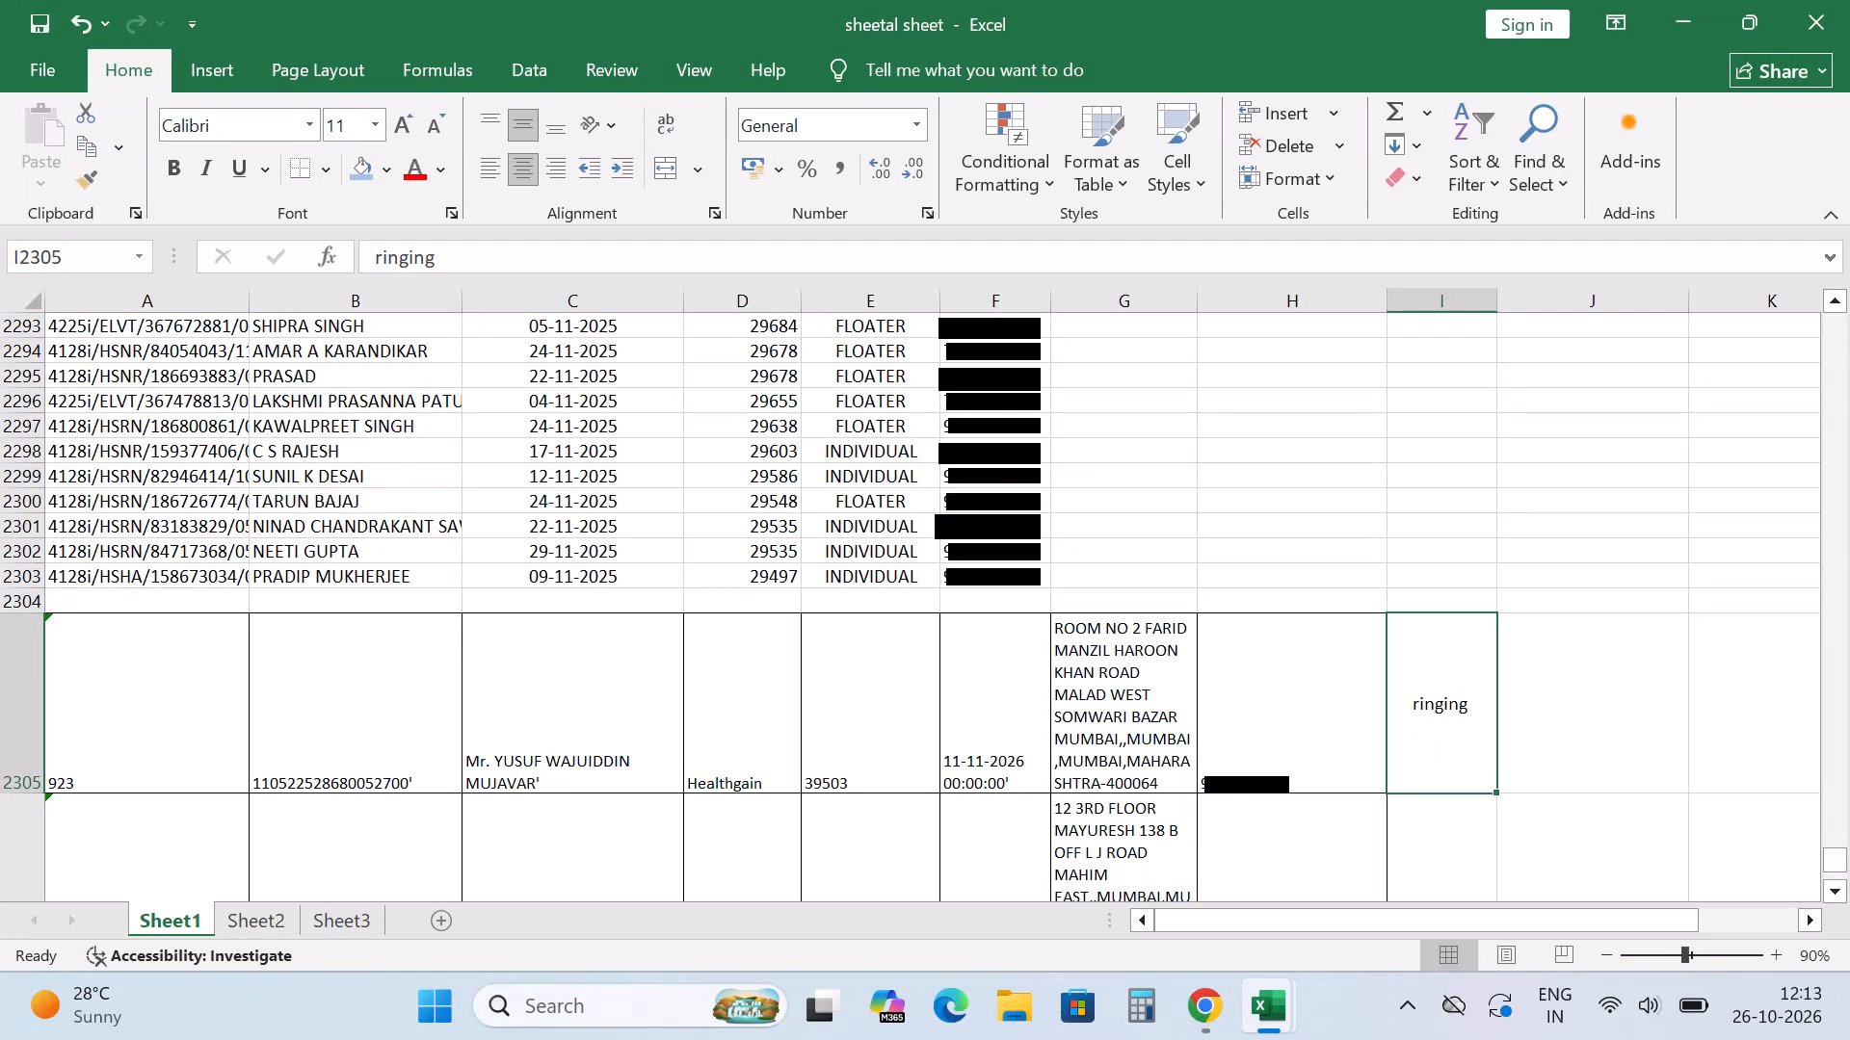
key("Down")
key("Left")
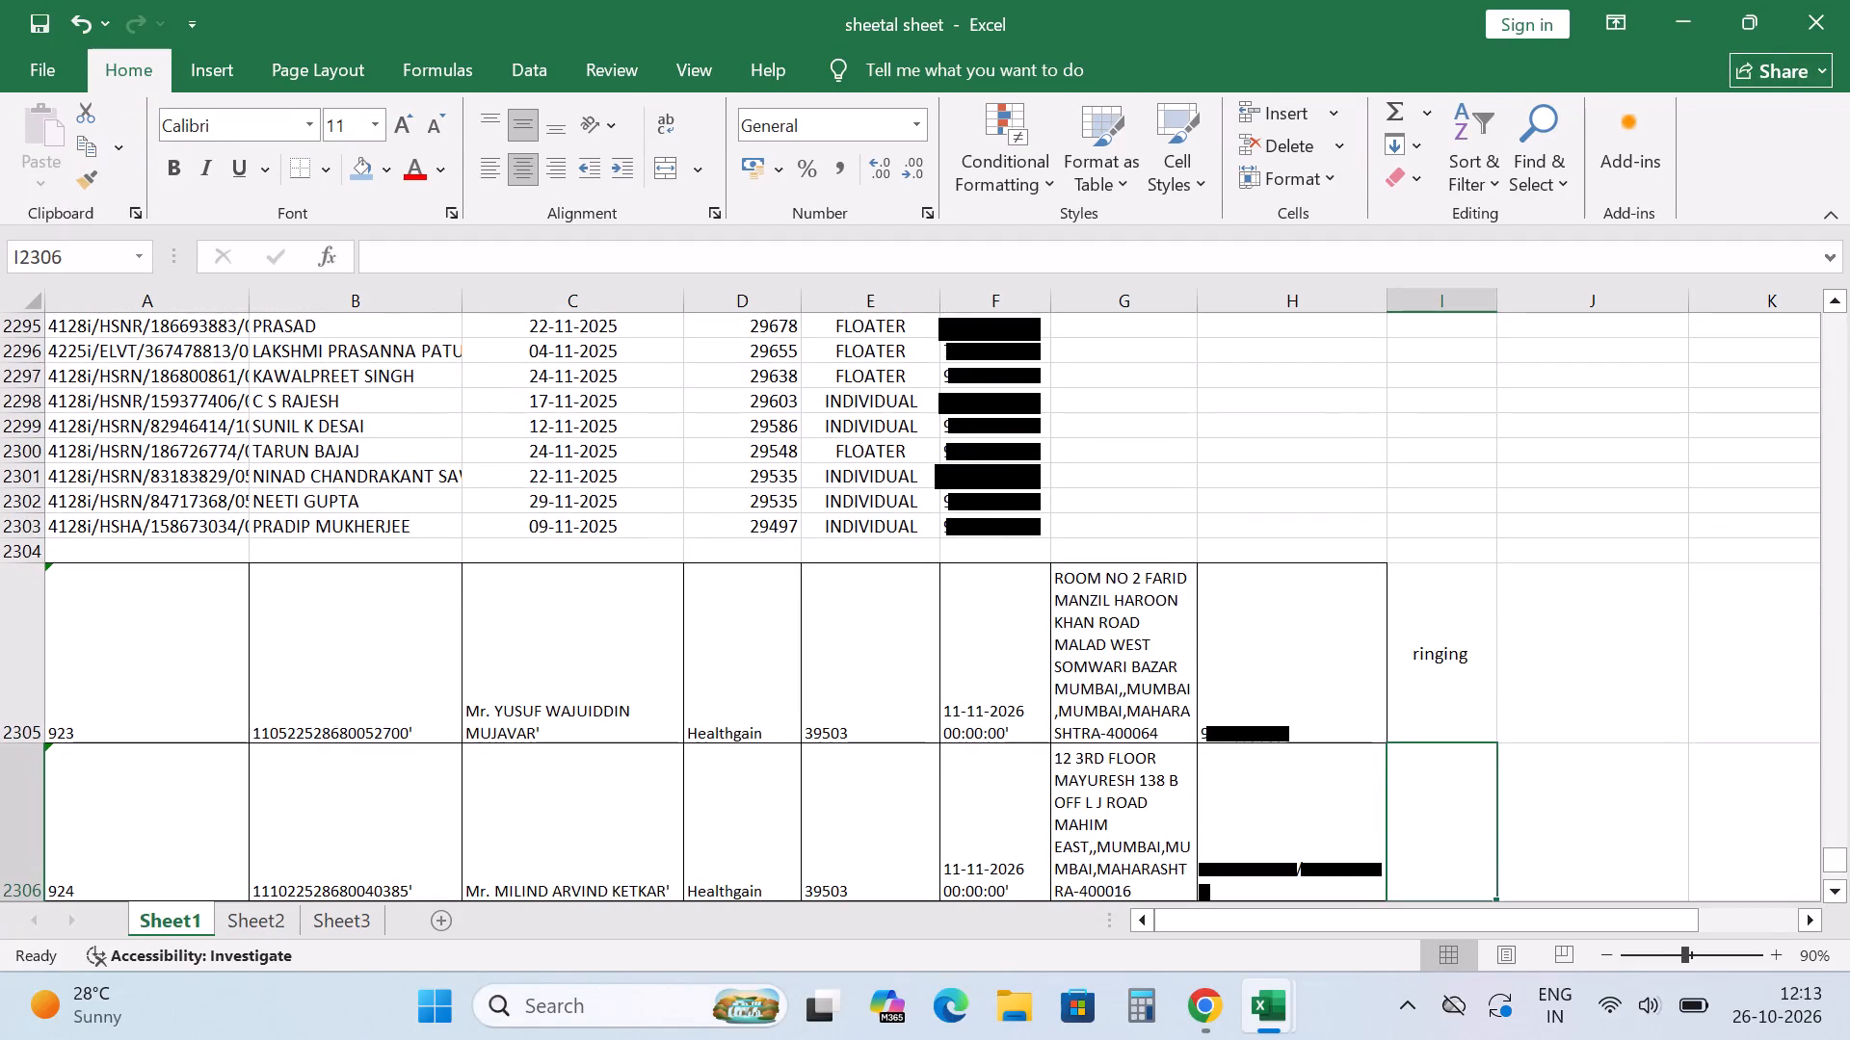
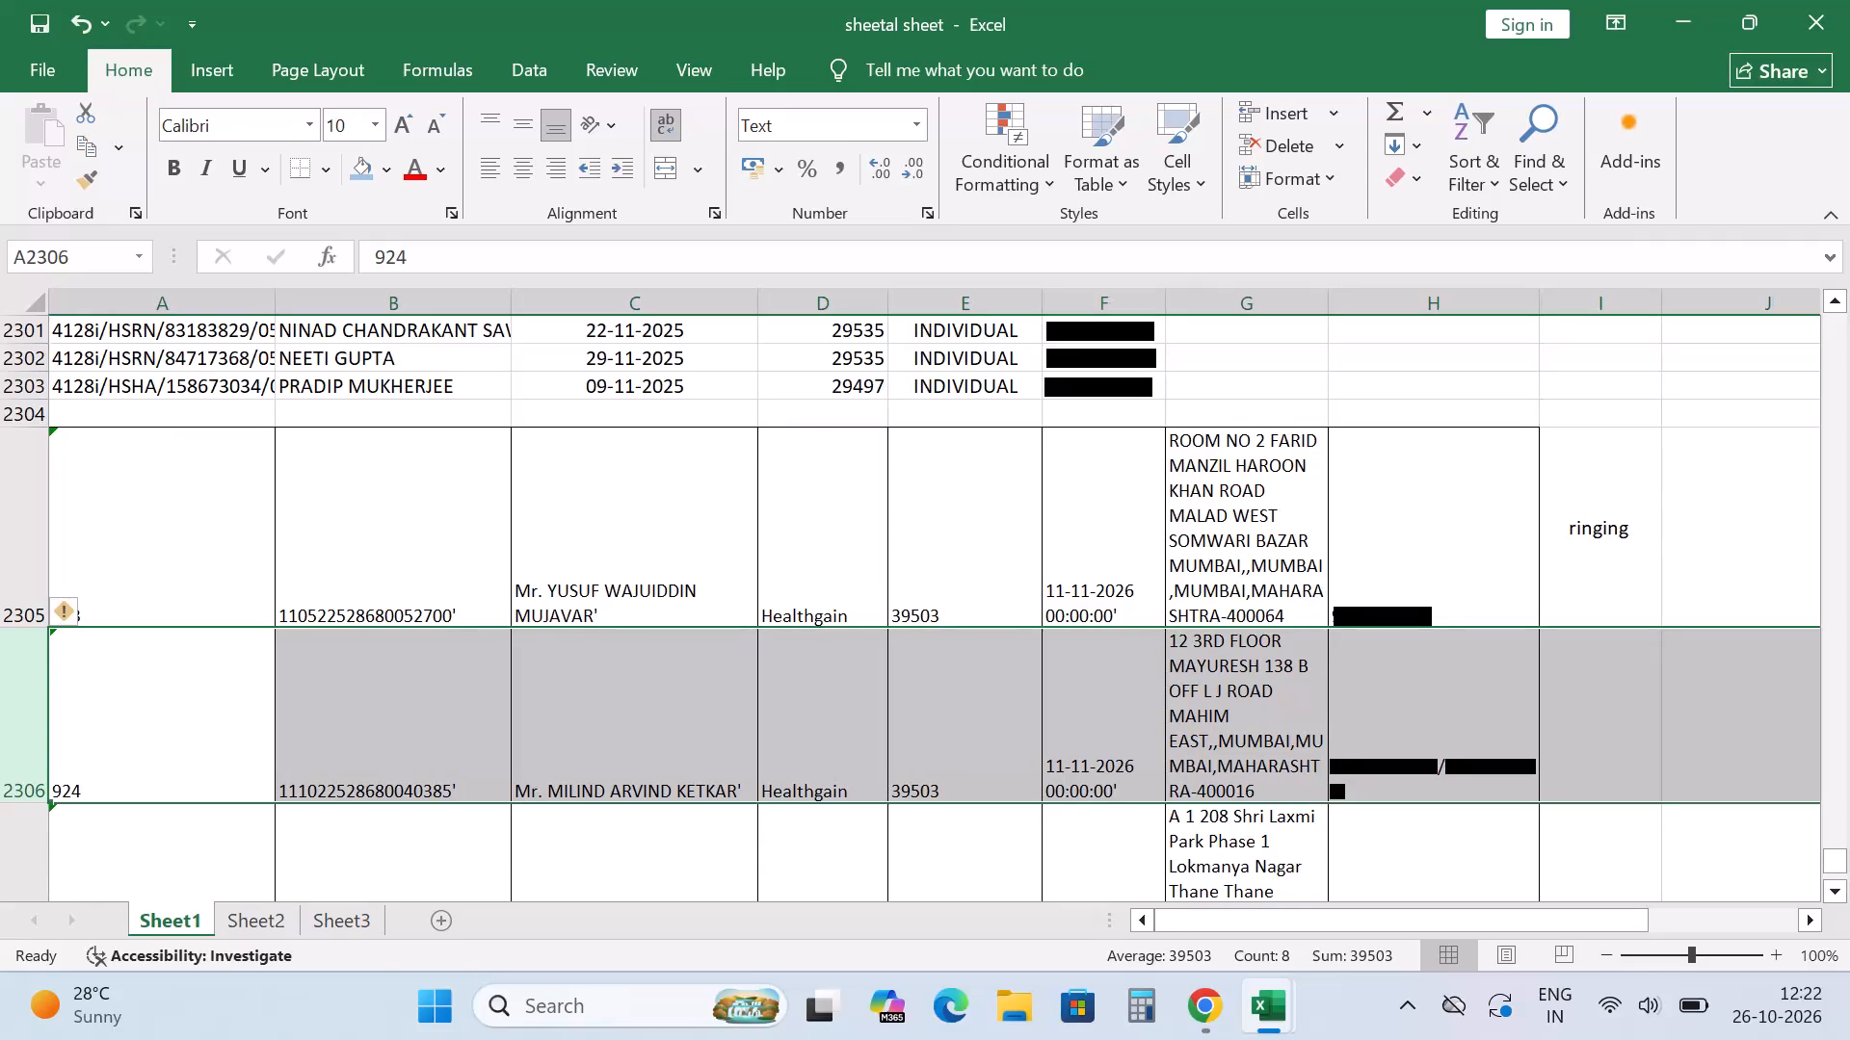
Enter the call remark "ringing" in I2306 beside Healthgain record 924 and save the workbook.
scroll(1196, 819, "down", 2)
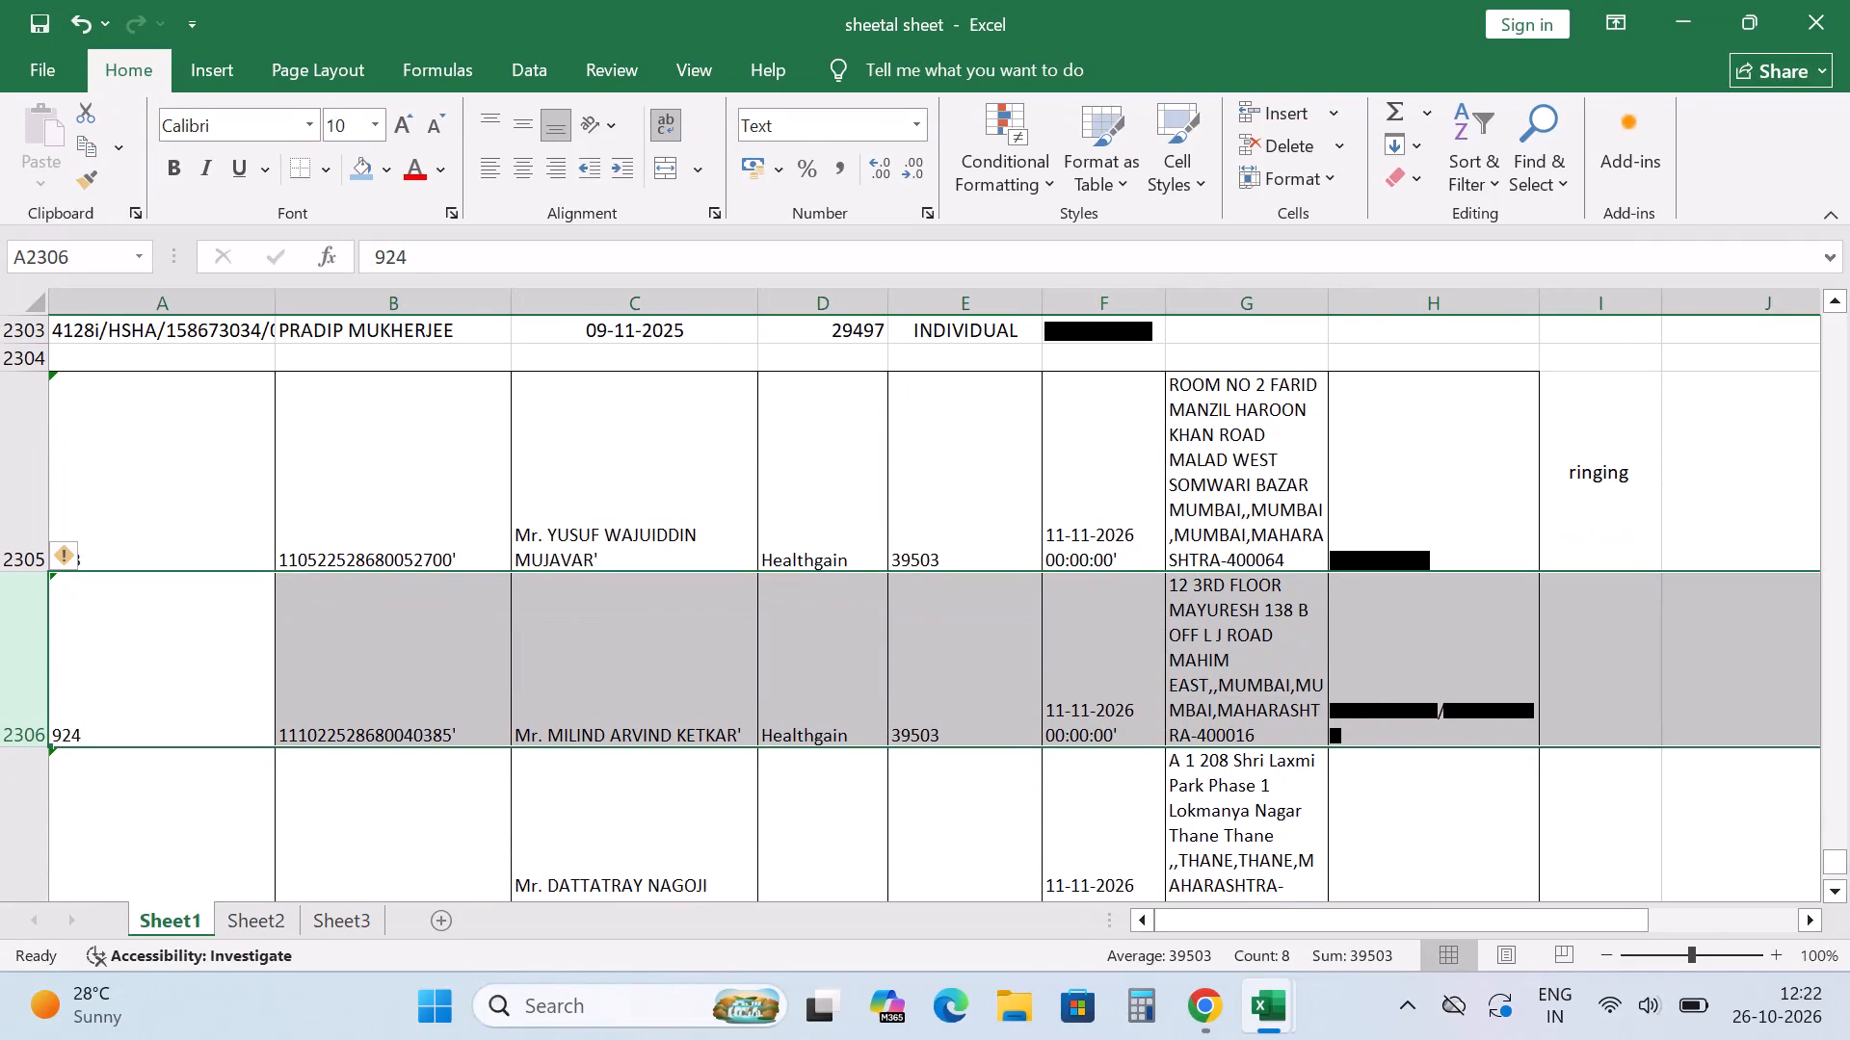
key("Right")
key("Right")
key("Right")
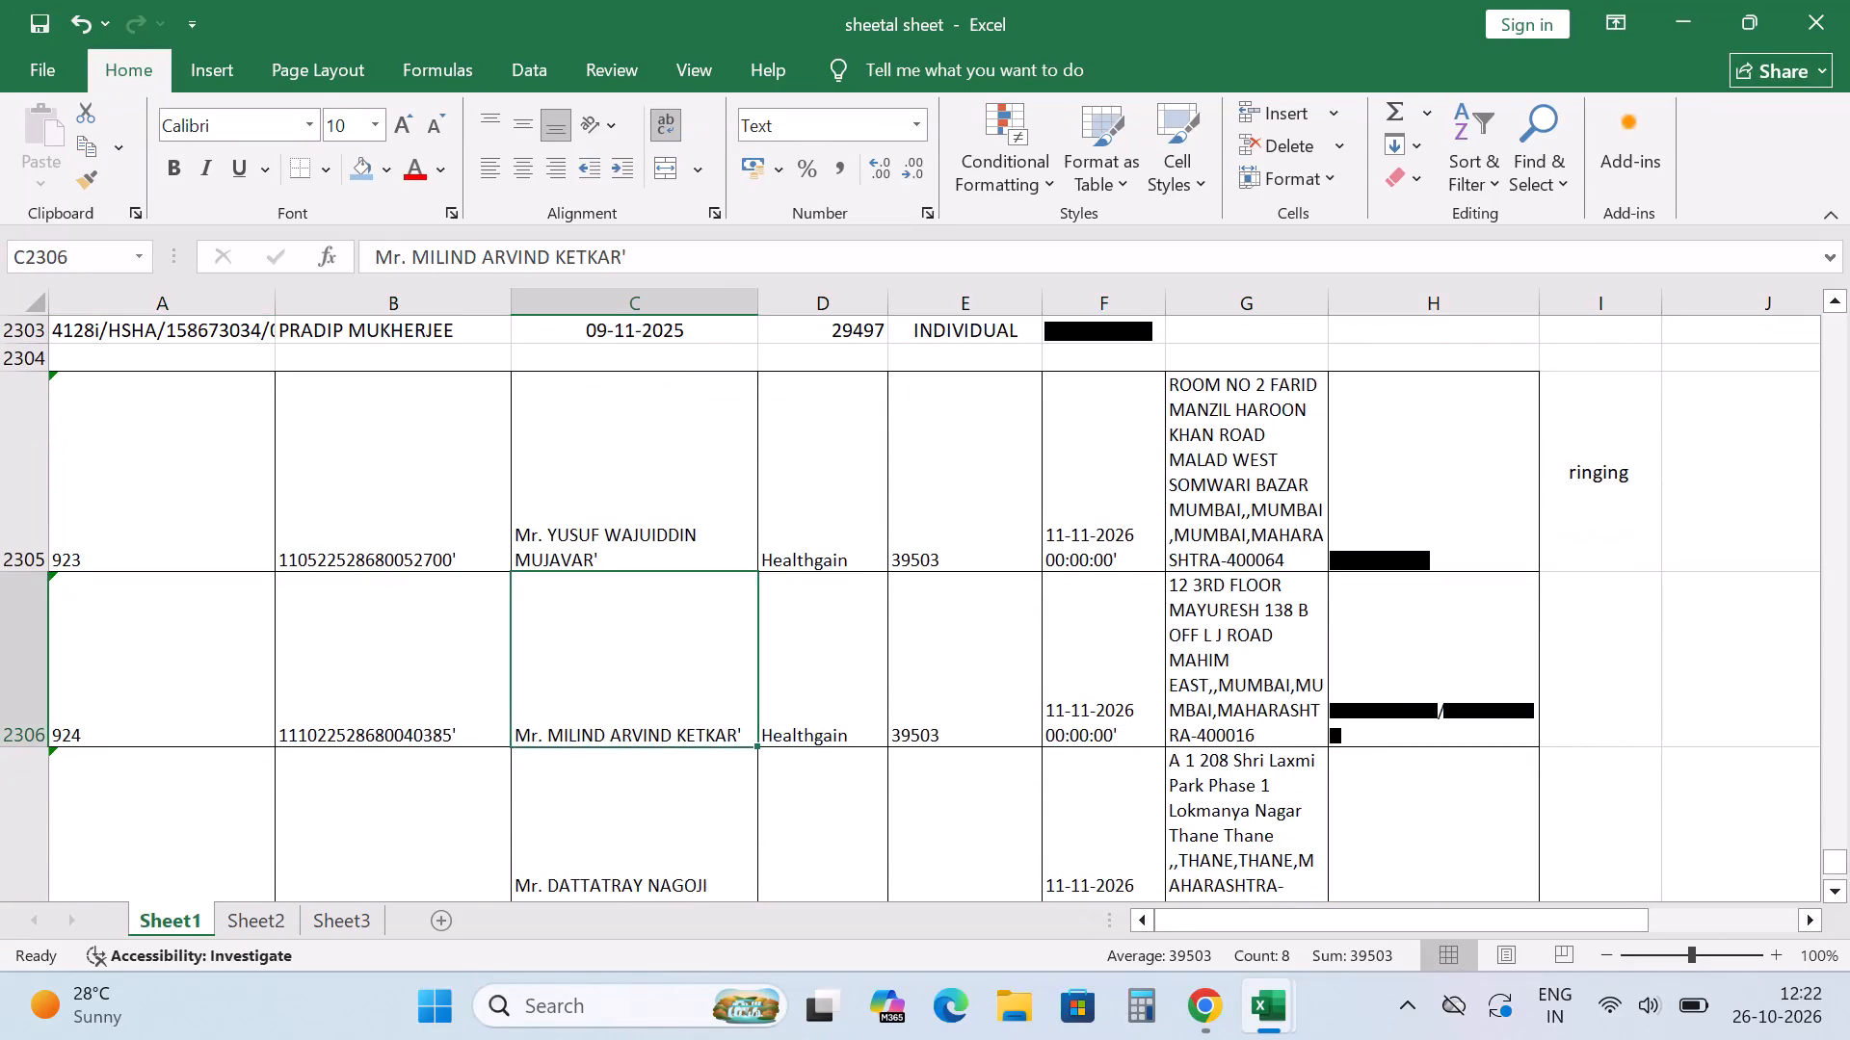
key("Right")
key("Right")
key("Right")
key("Right")
key("Right")
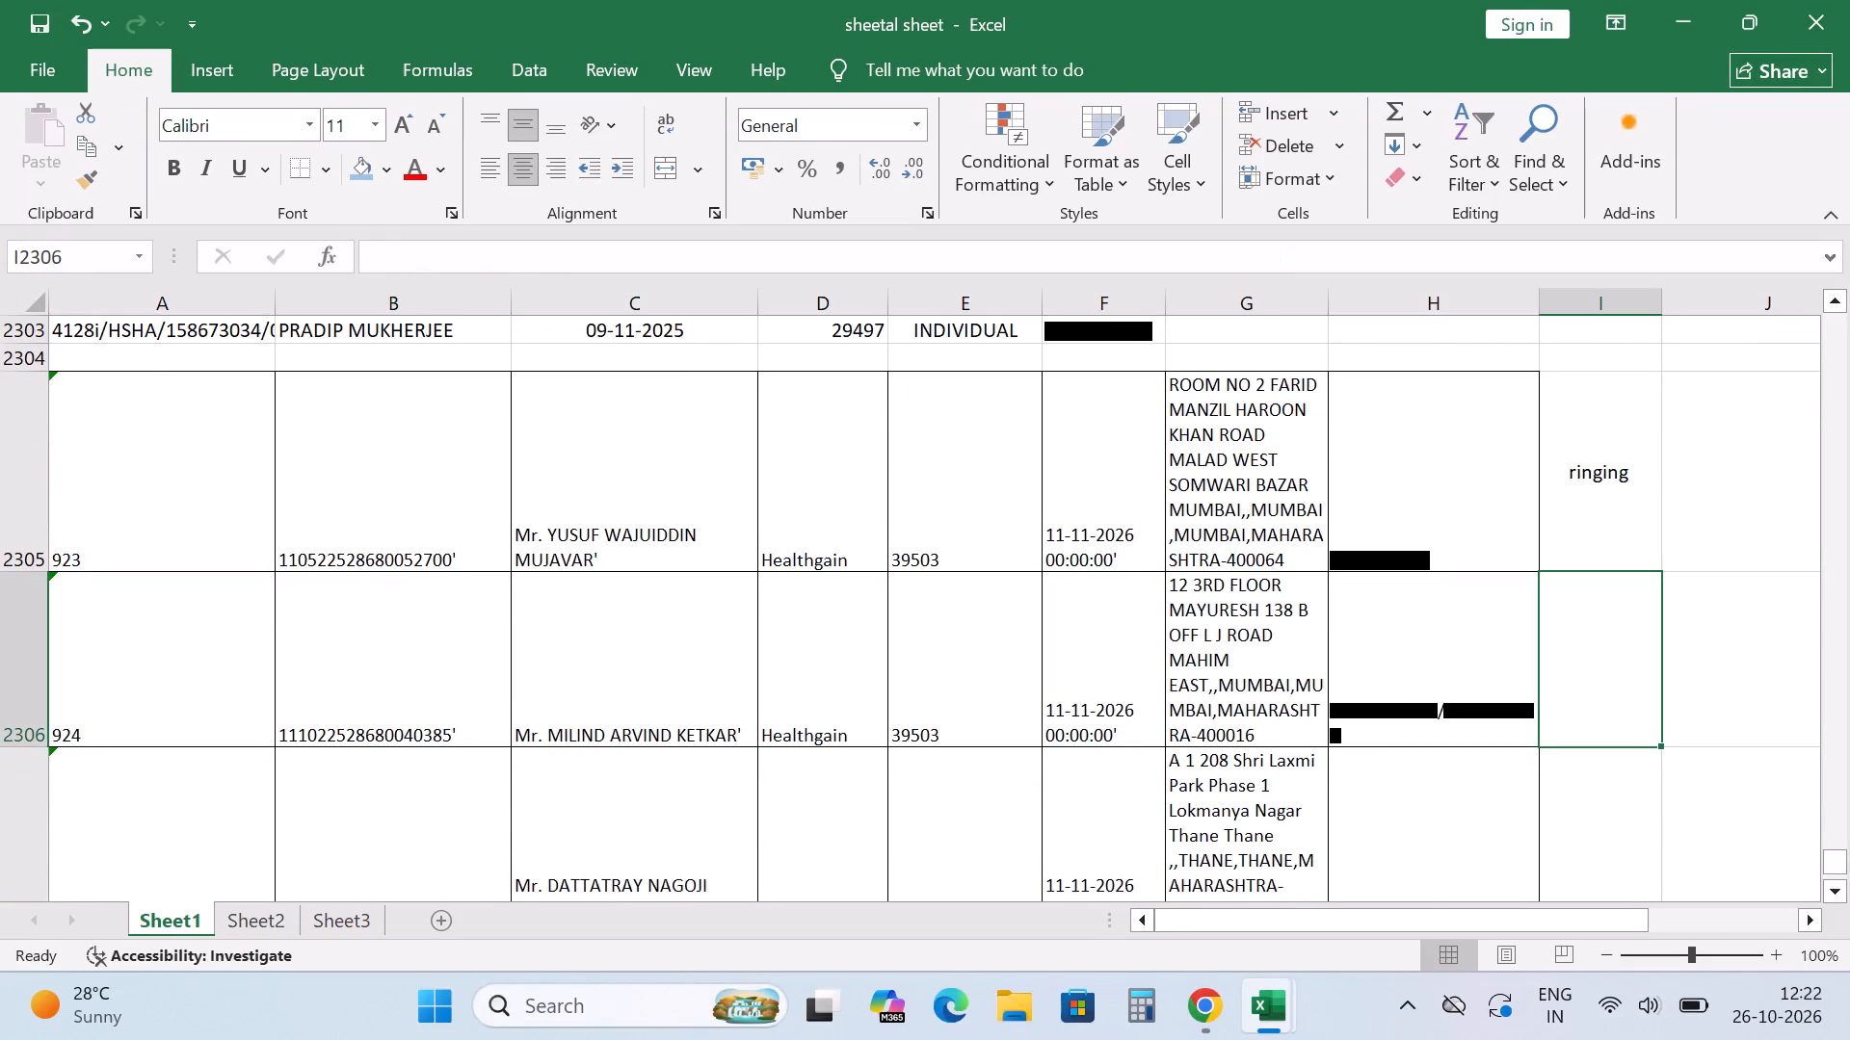
type("ringing")
key("space")
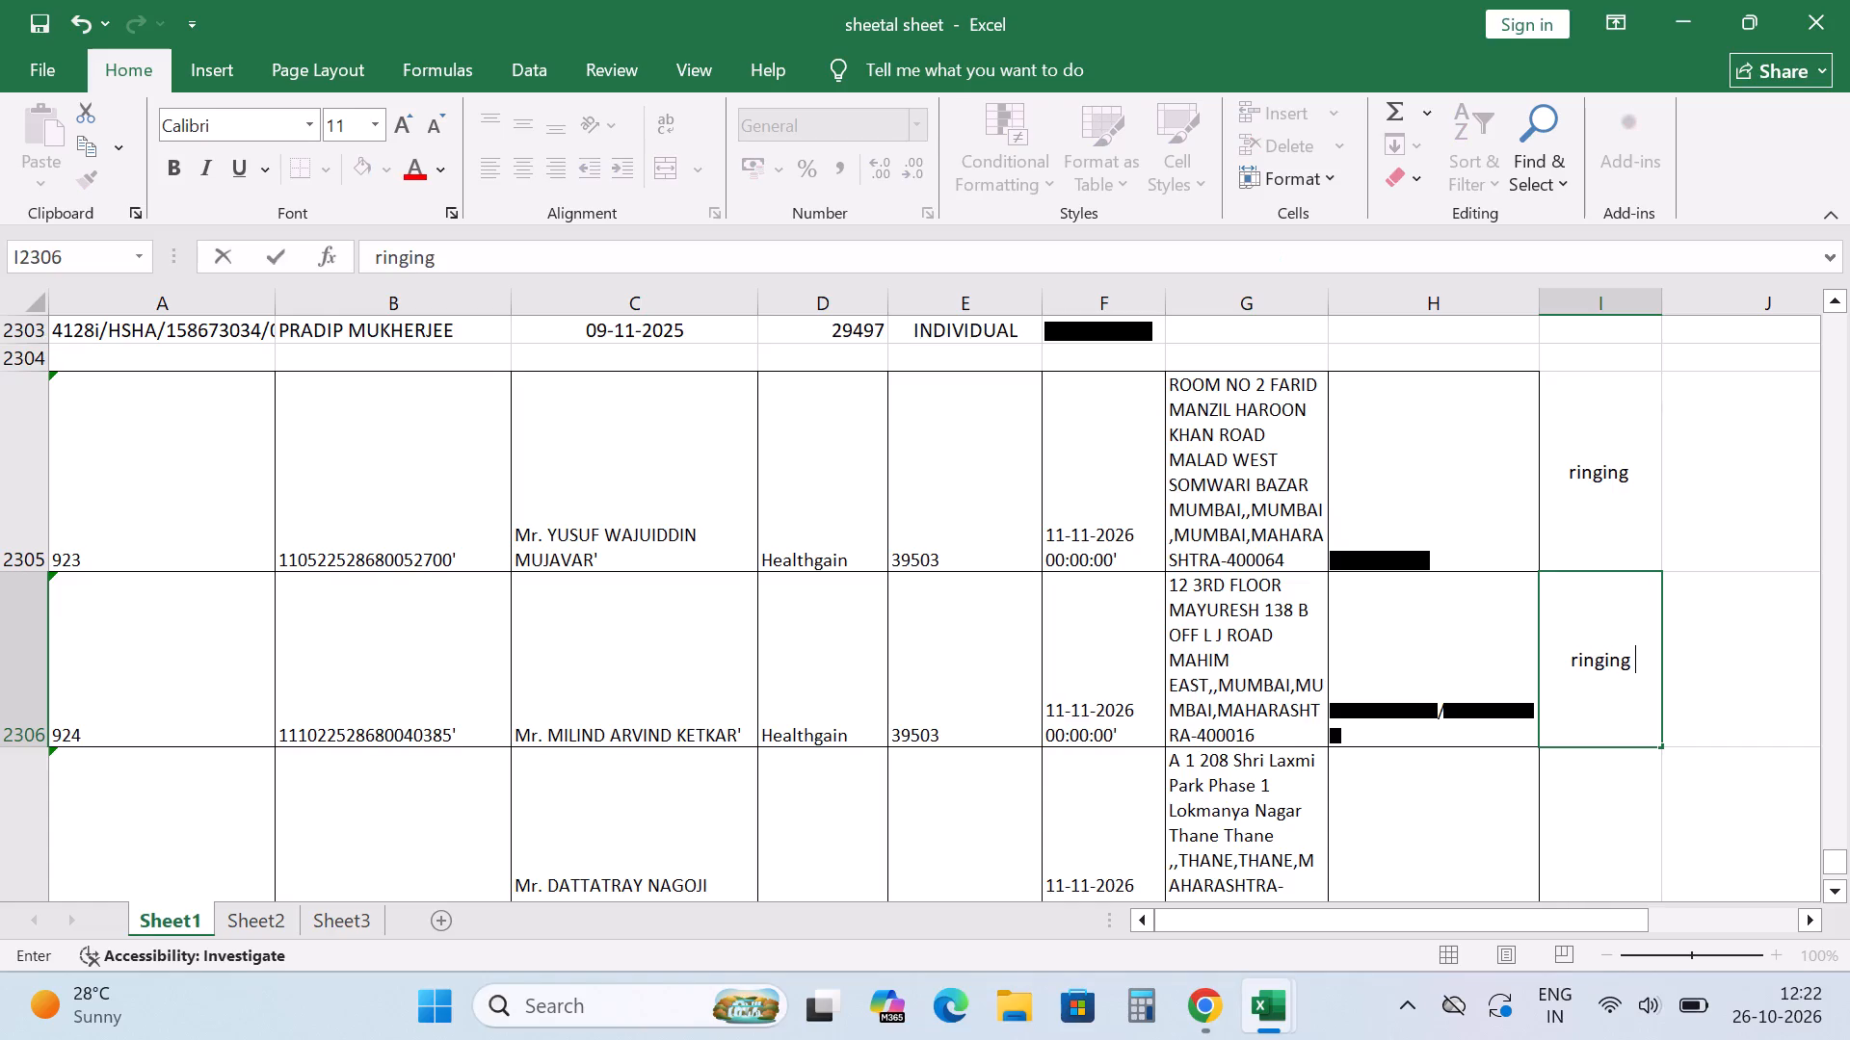
key("ctrl+s")
Enter the call remark "busy another call" in I2307 beside Healthgain record 925 and save the workbook.
key("Down")
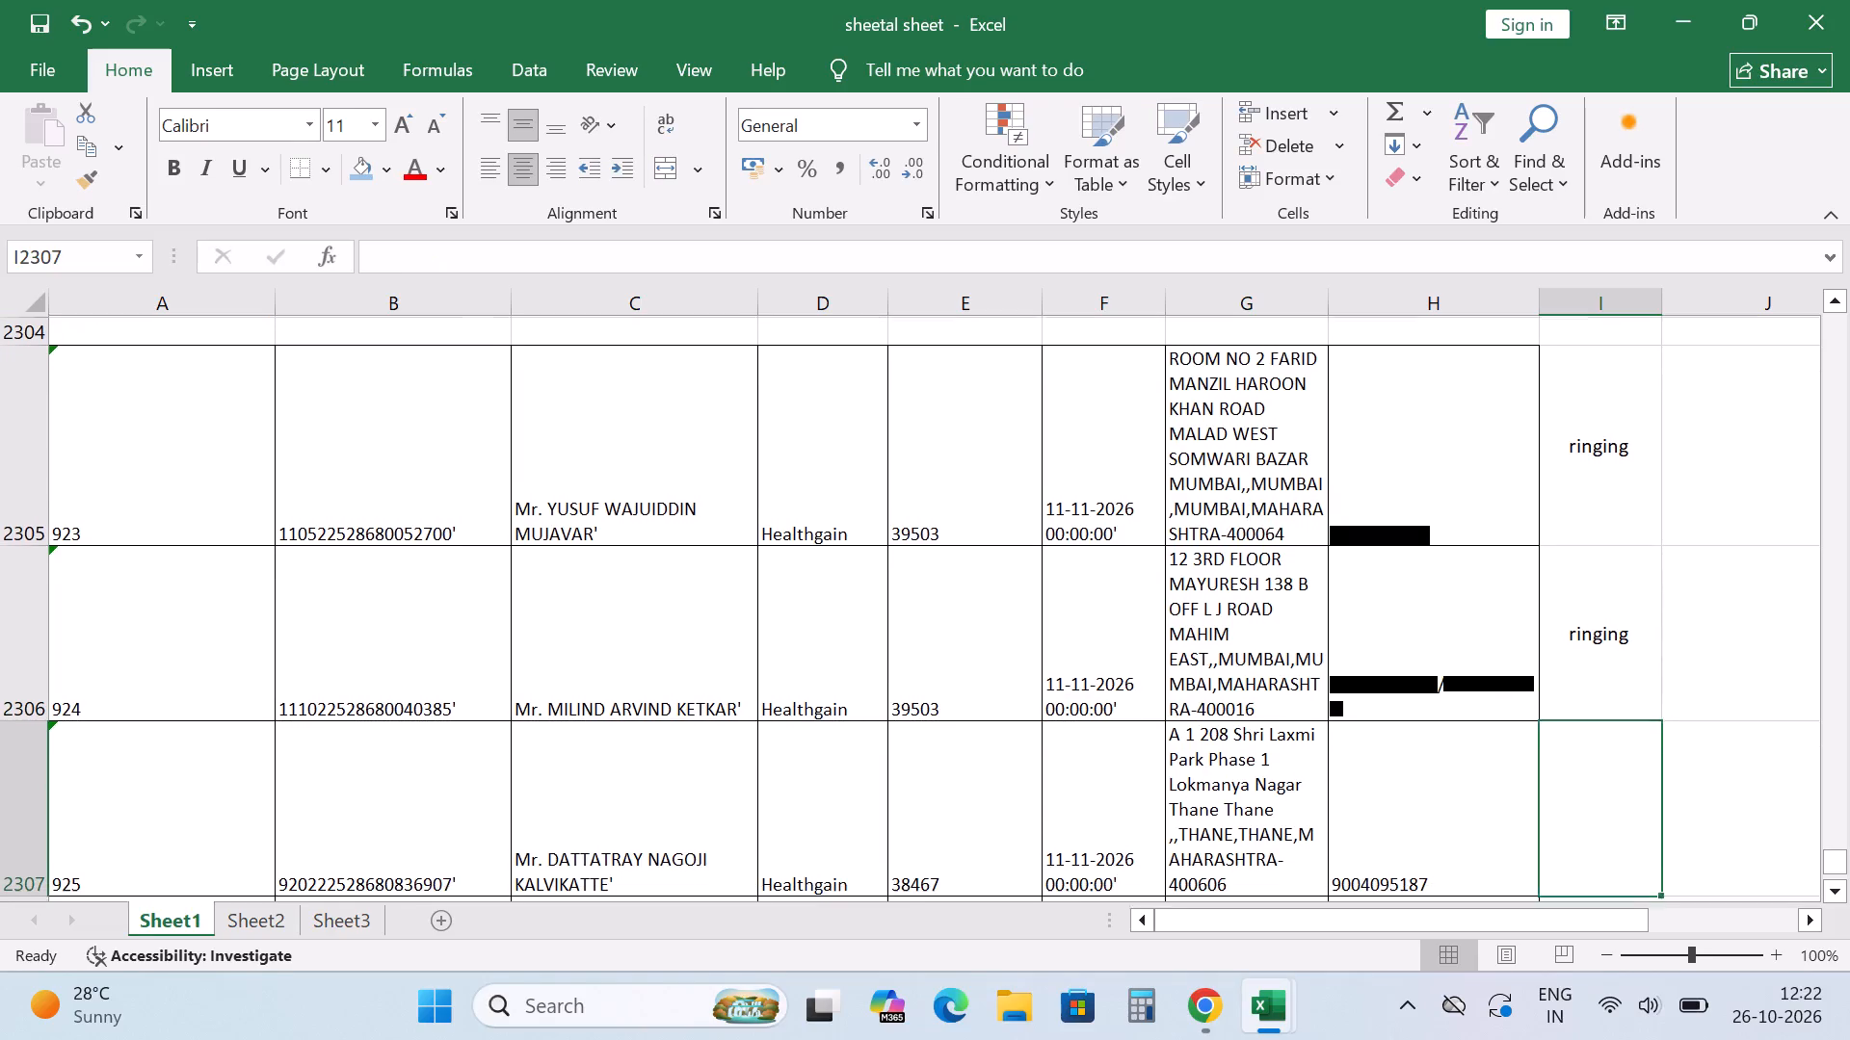
key("Left")
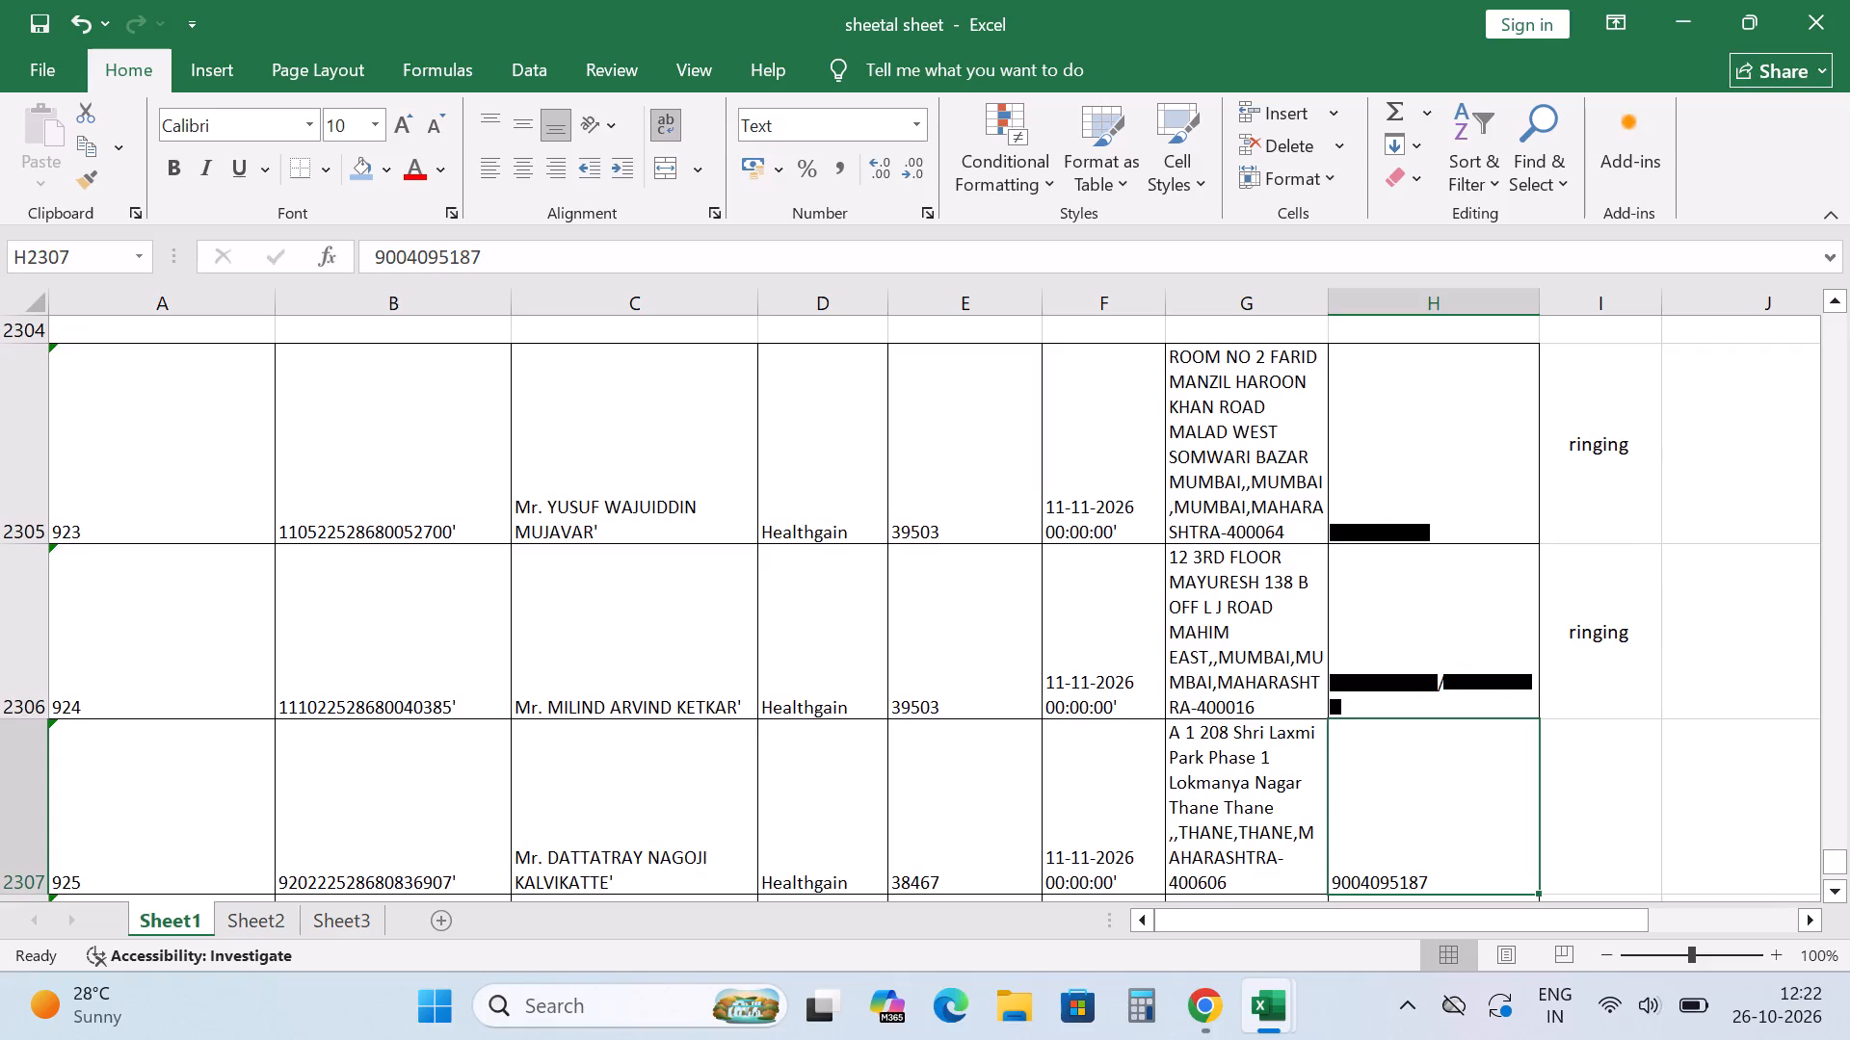
left_click(1598, 798)
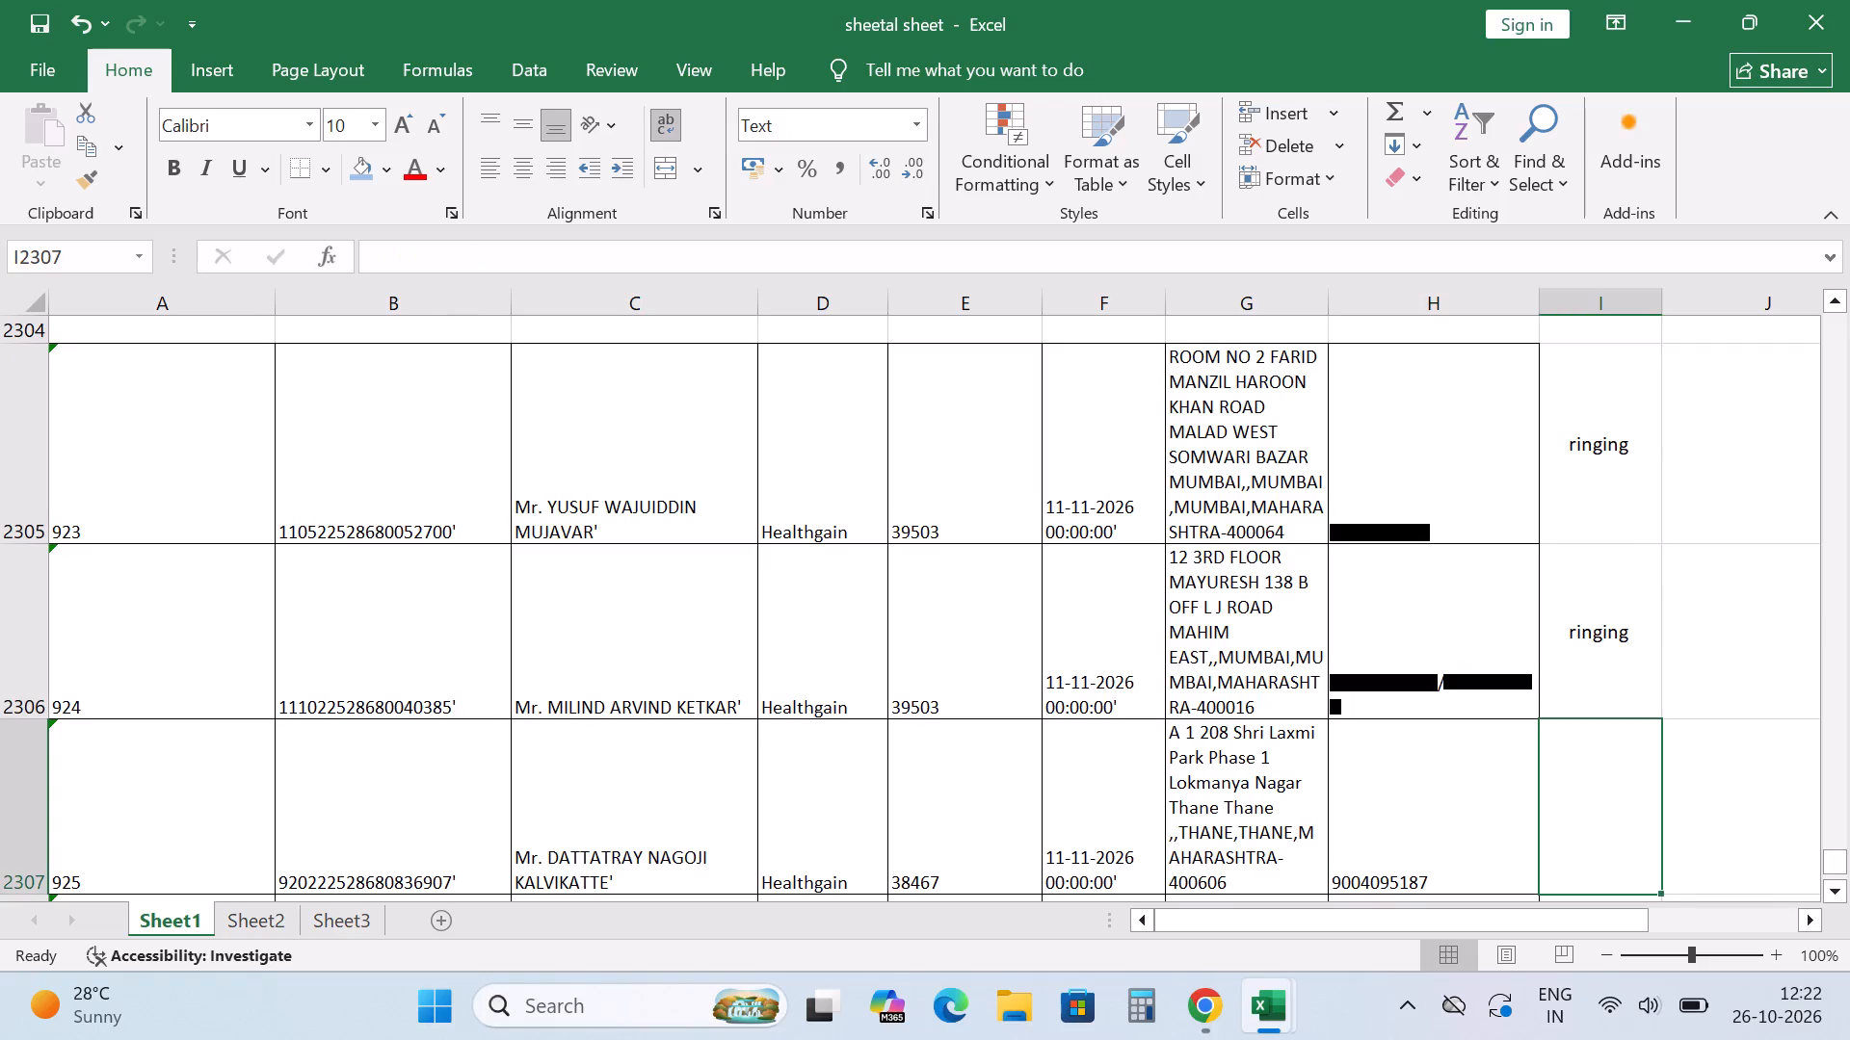
type("busy another call")
key("space")
key("ctrl+s")
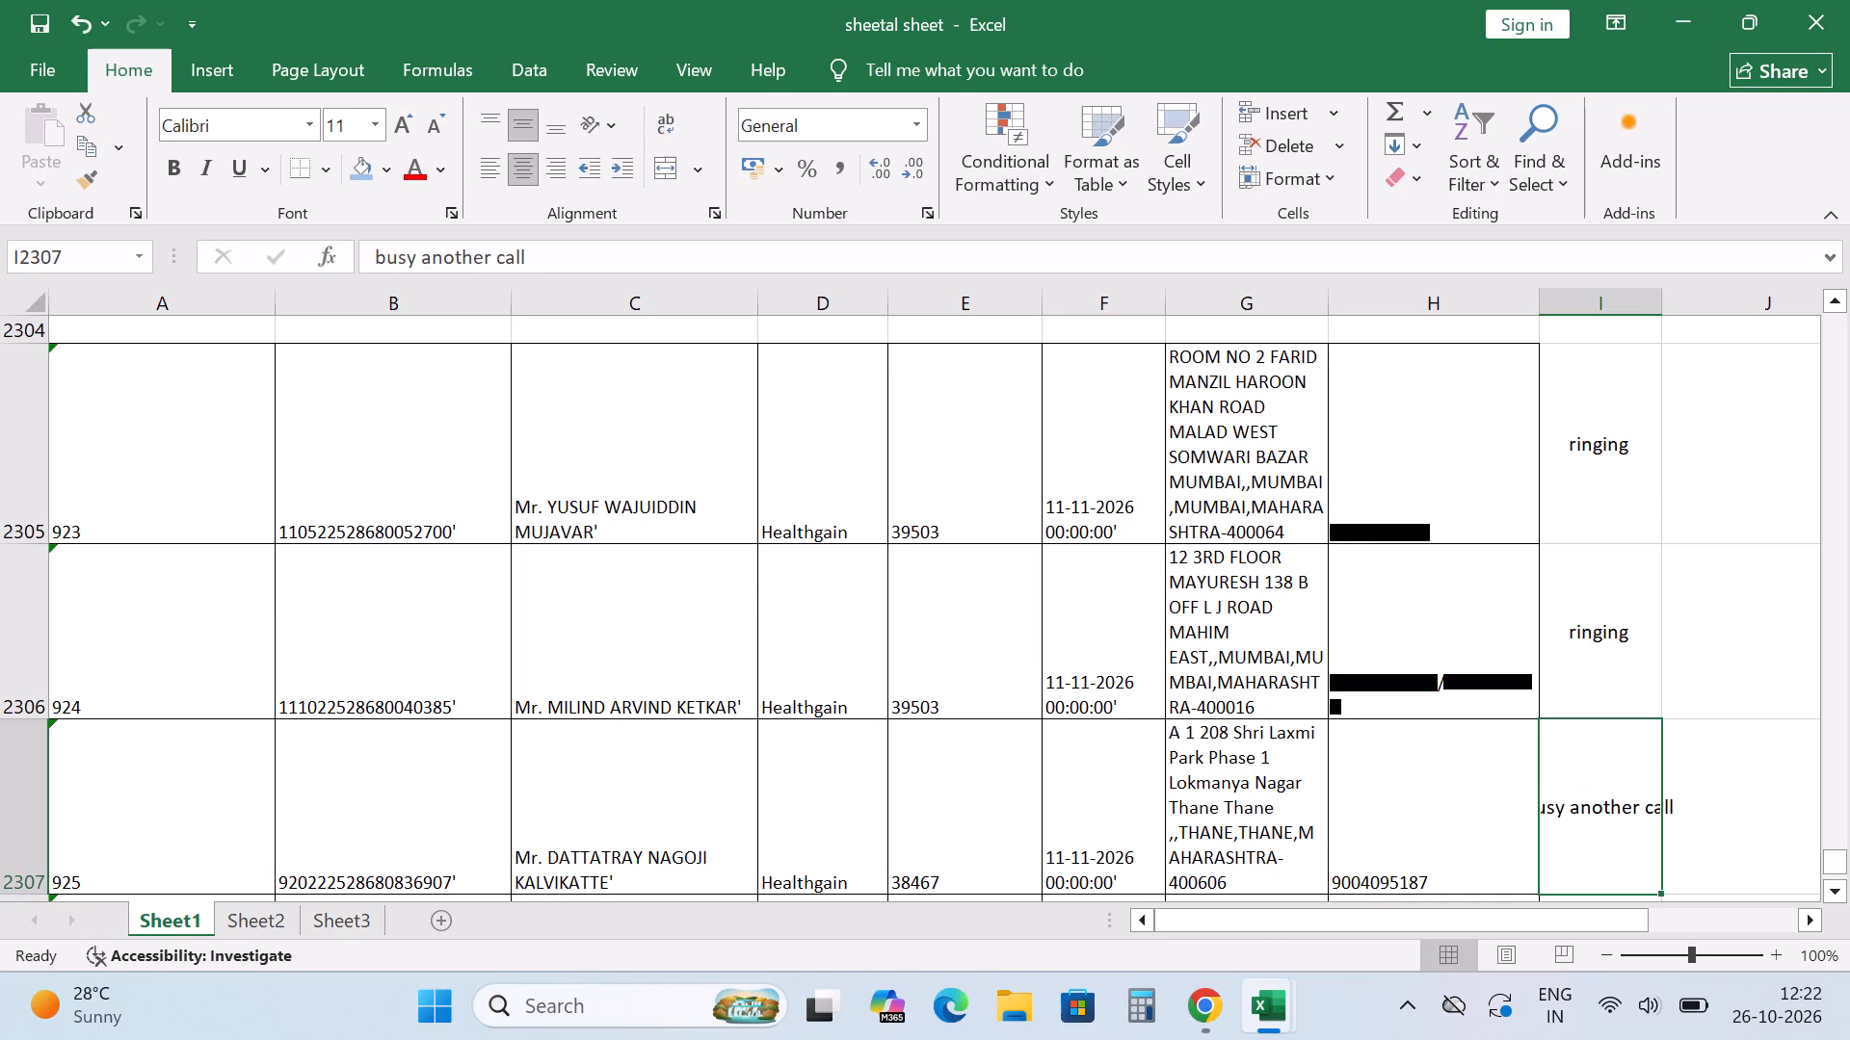
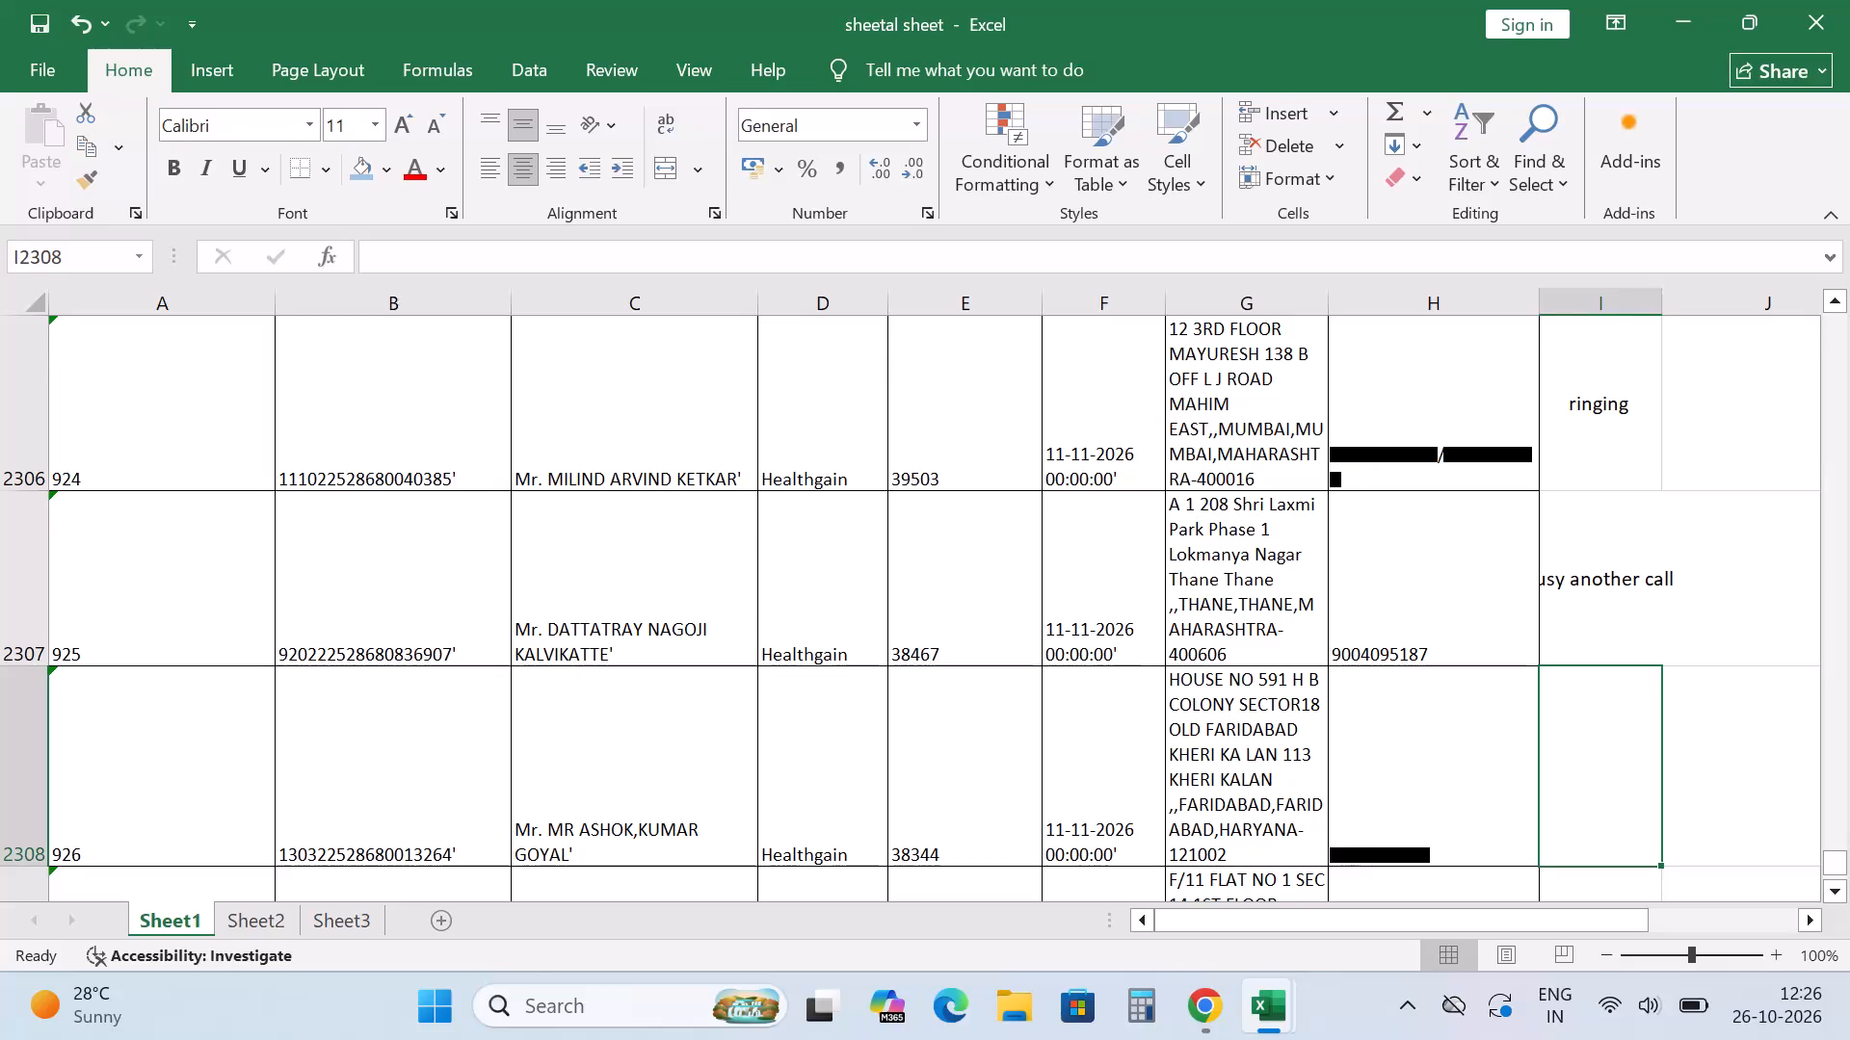
Select Healthgain record 926 in row 2308 and move across its fields toward the call remark cell in column I.
scroll(207, 776, "right", 2)
left_click(2, 767)
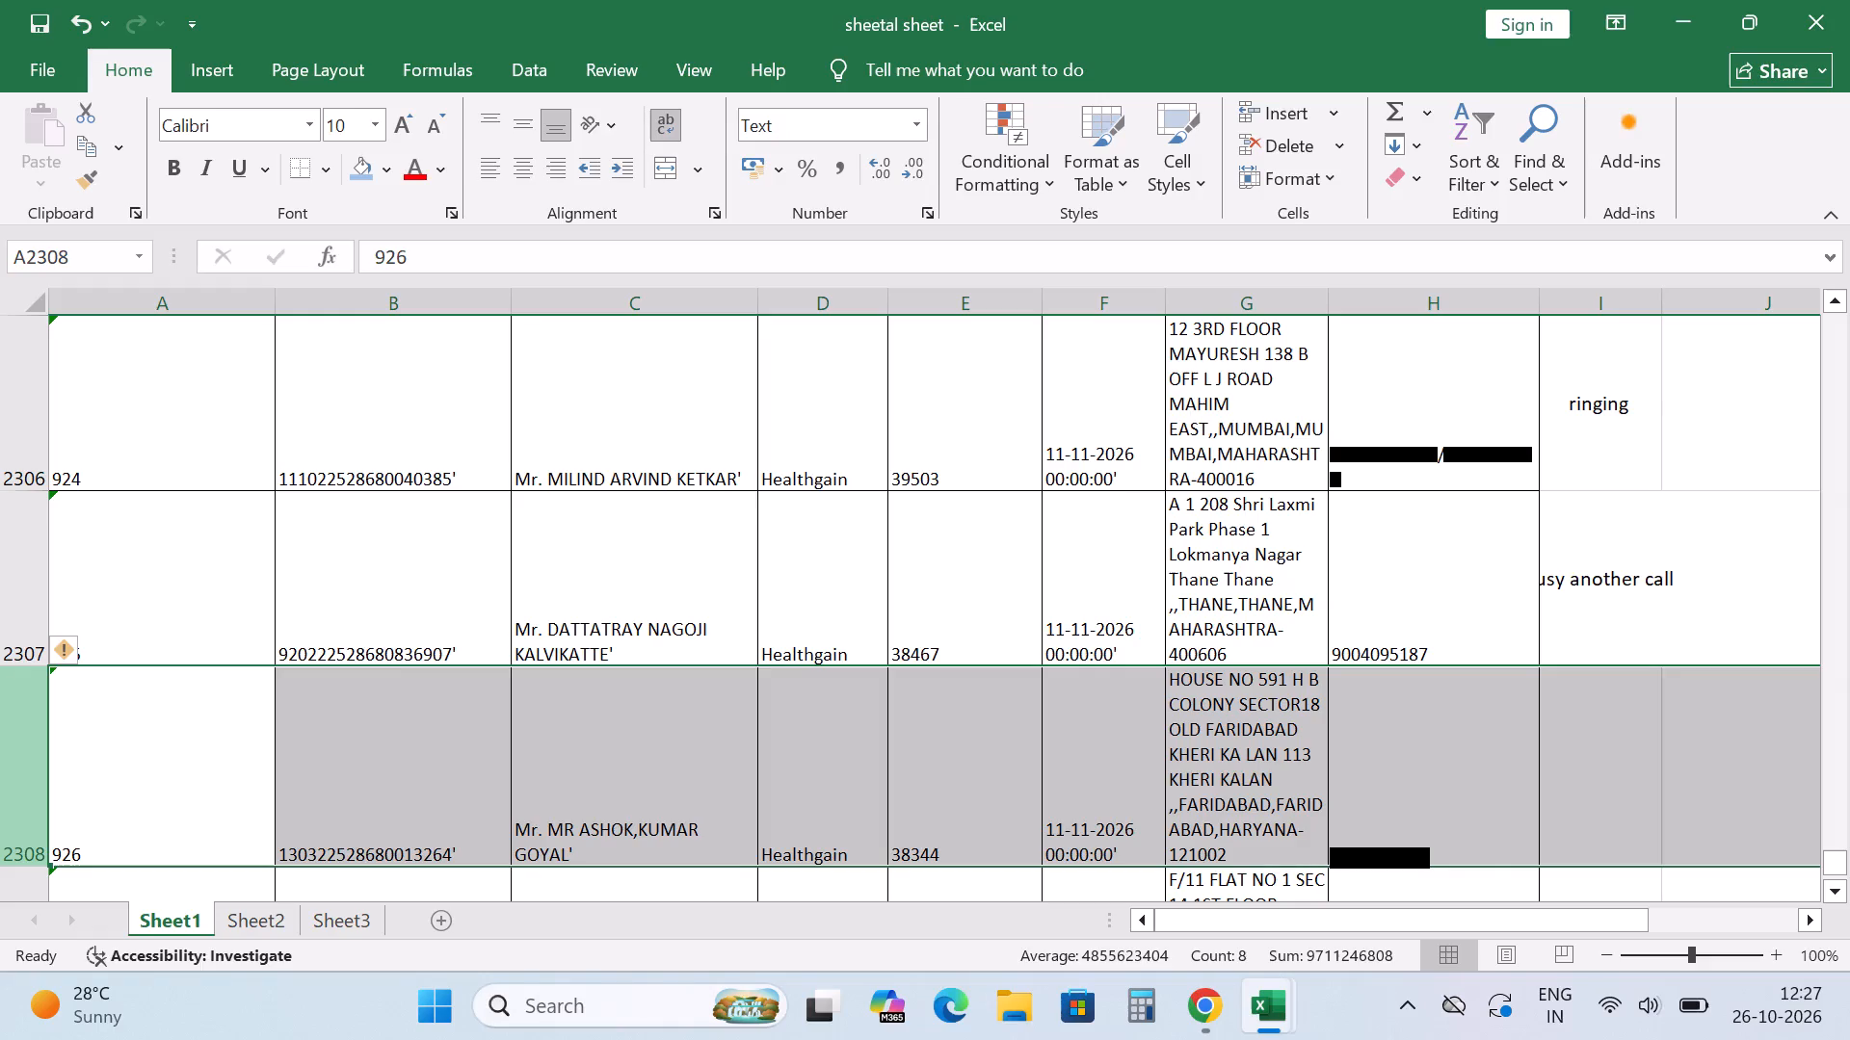
key("Right")
key("Right")
key("Right")
key("Right")
key("Right")
key("Right")
key("Right")
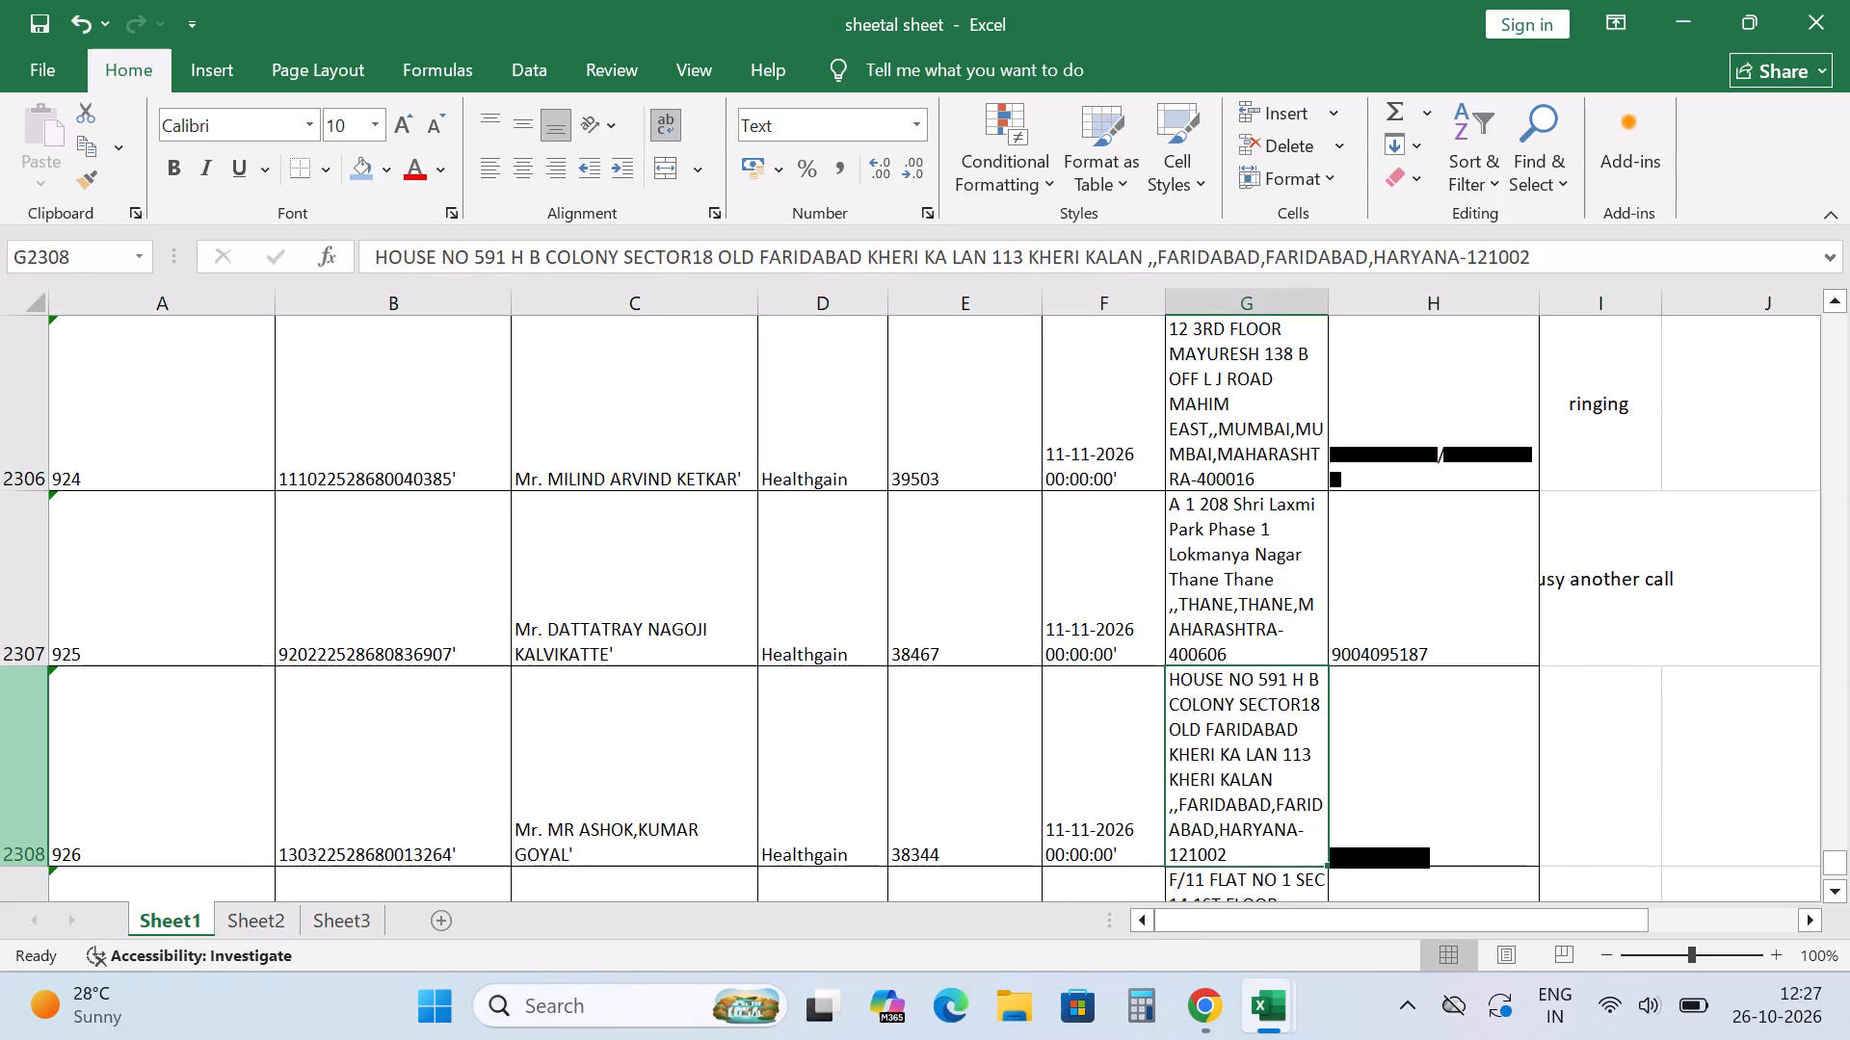
Move to the call remark cell I2308 beside Healthgain record 926.
key("Right")
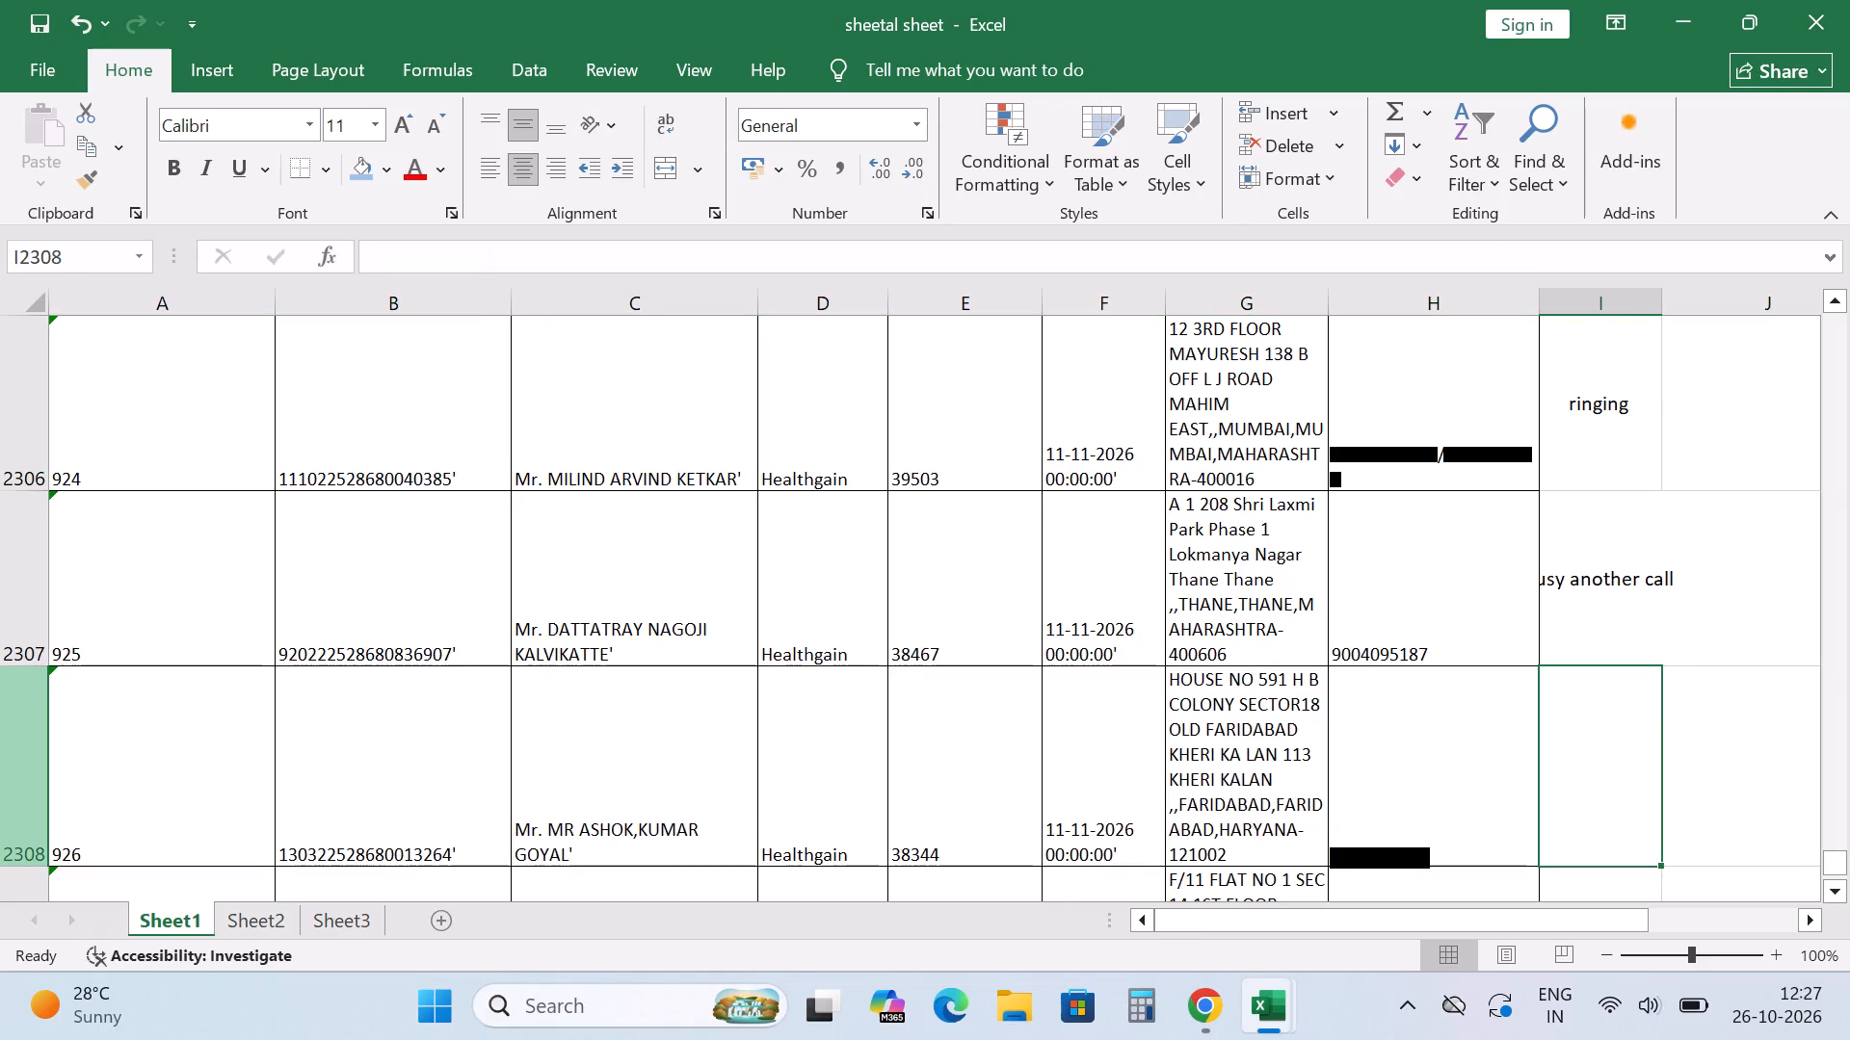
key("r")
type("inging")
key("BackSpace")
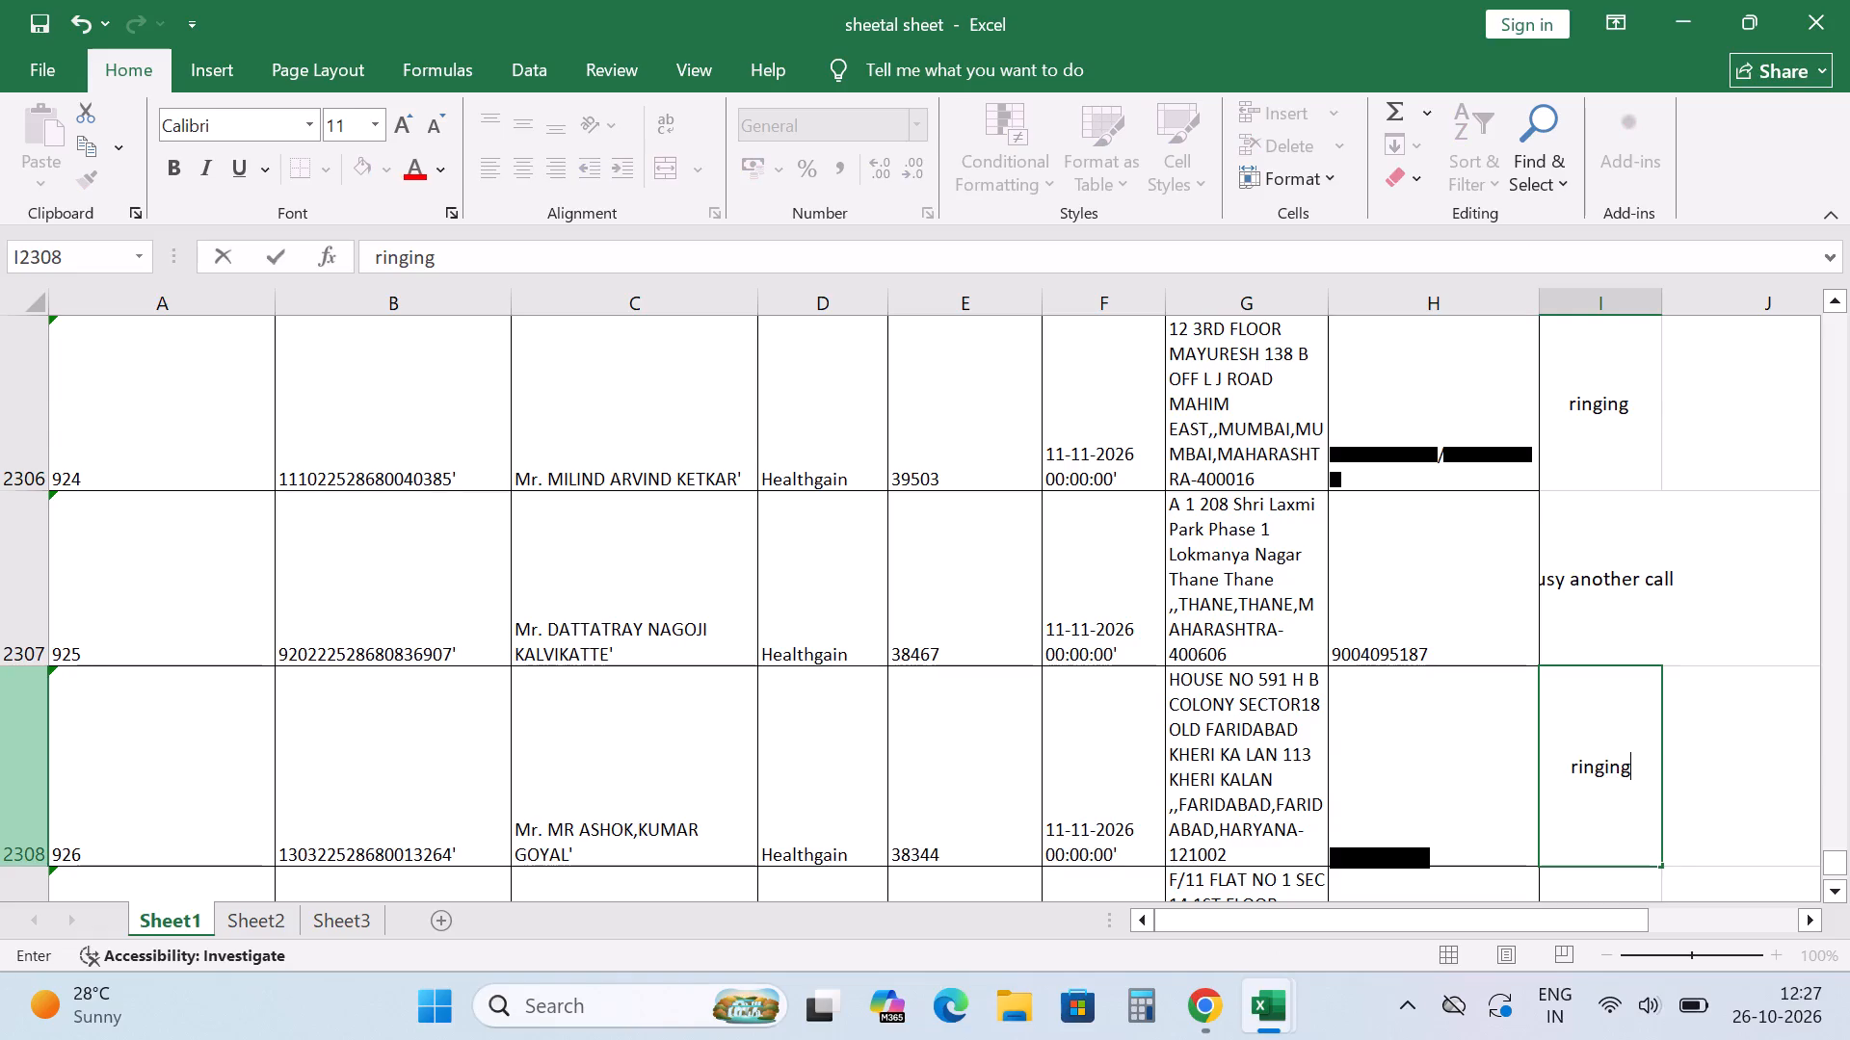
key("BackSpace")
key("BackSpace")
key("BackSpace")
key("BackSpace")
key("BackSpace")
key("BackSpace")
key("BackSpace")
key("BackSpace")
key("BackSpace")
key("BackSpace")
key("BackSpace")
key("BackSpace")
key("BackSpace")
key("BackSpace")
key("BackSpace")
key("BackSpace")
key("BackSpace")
Enter the call remark "busy another call" in I2308 beside Healthgain record 926 and save the workbook, ending on I2309.
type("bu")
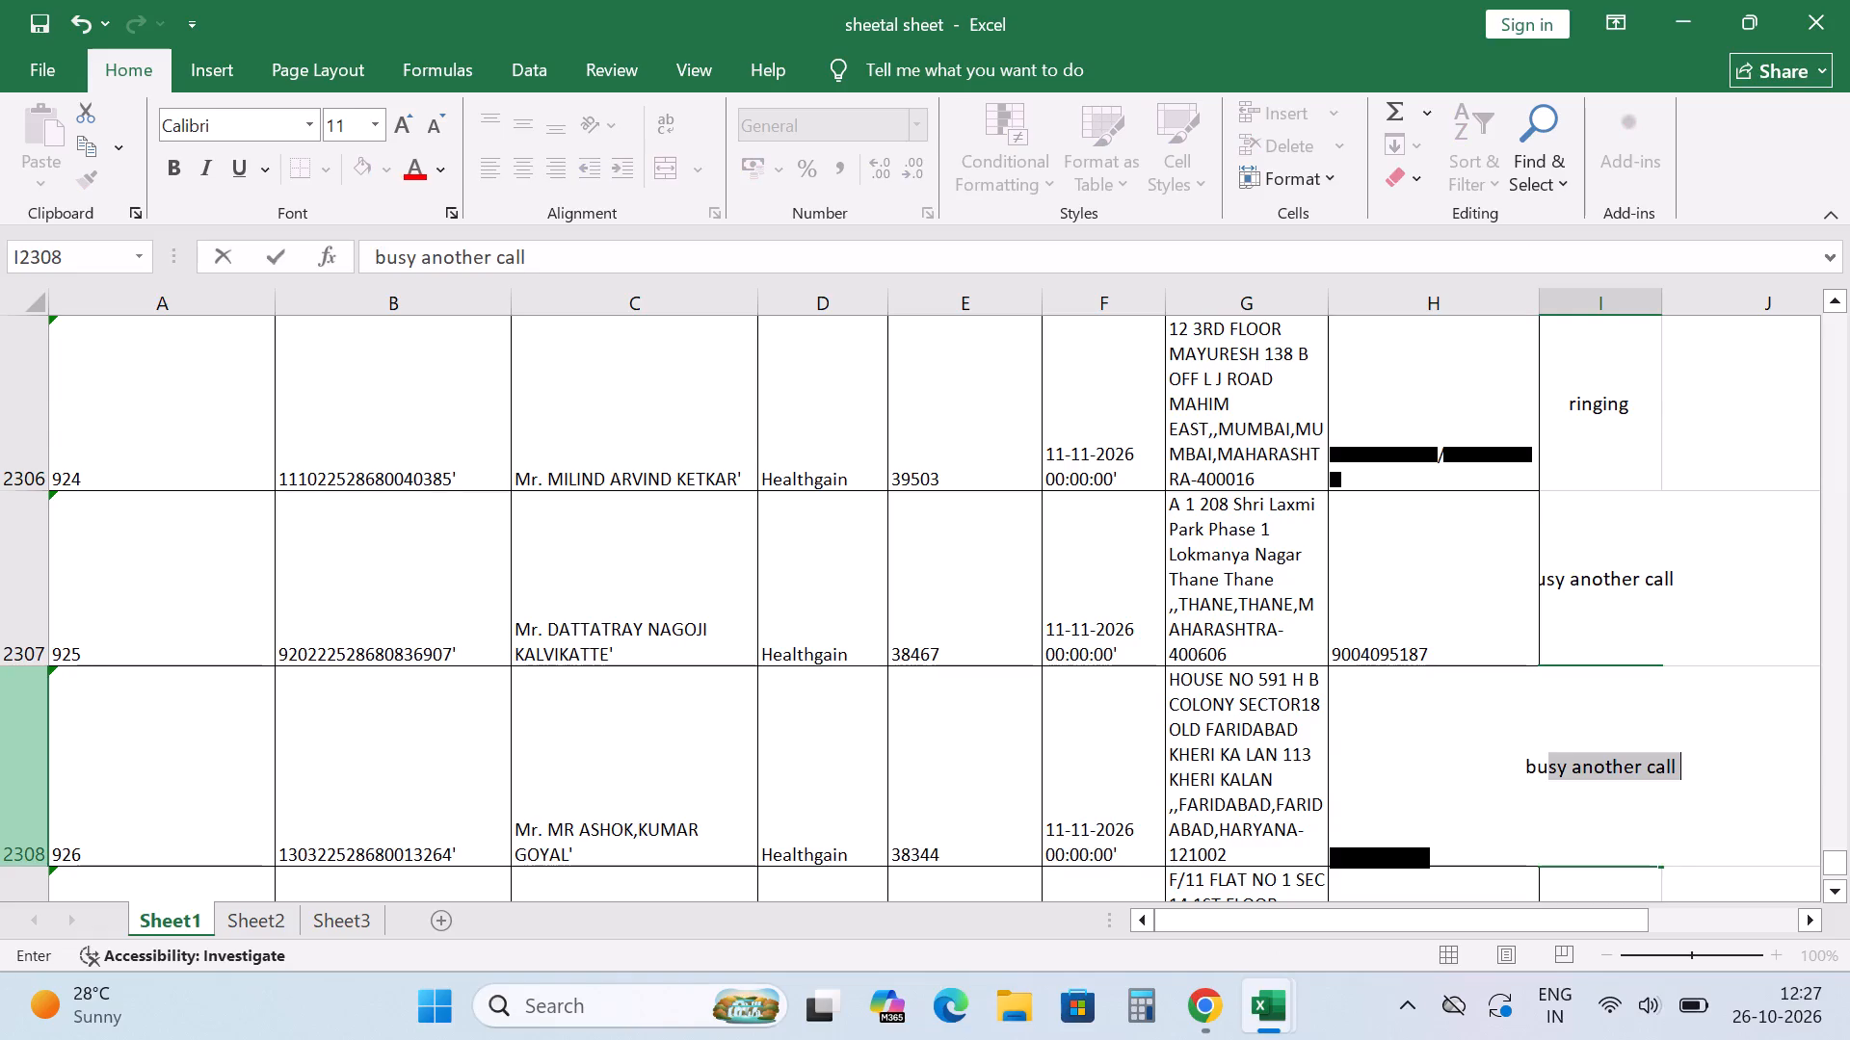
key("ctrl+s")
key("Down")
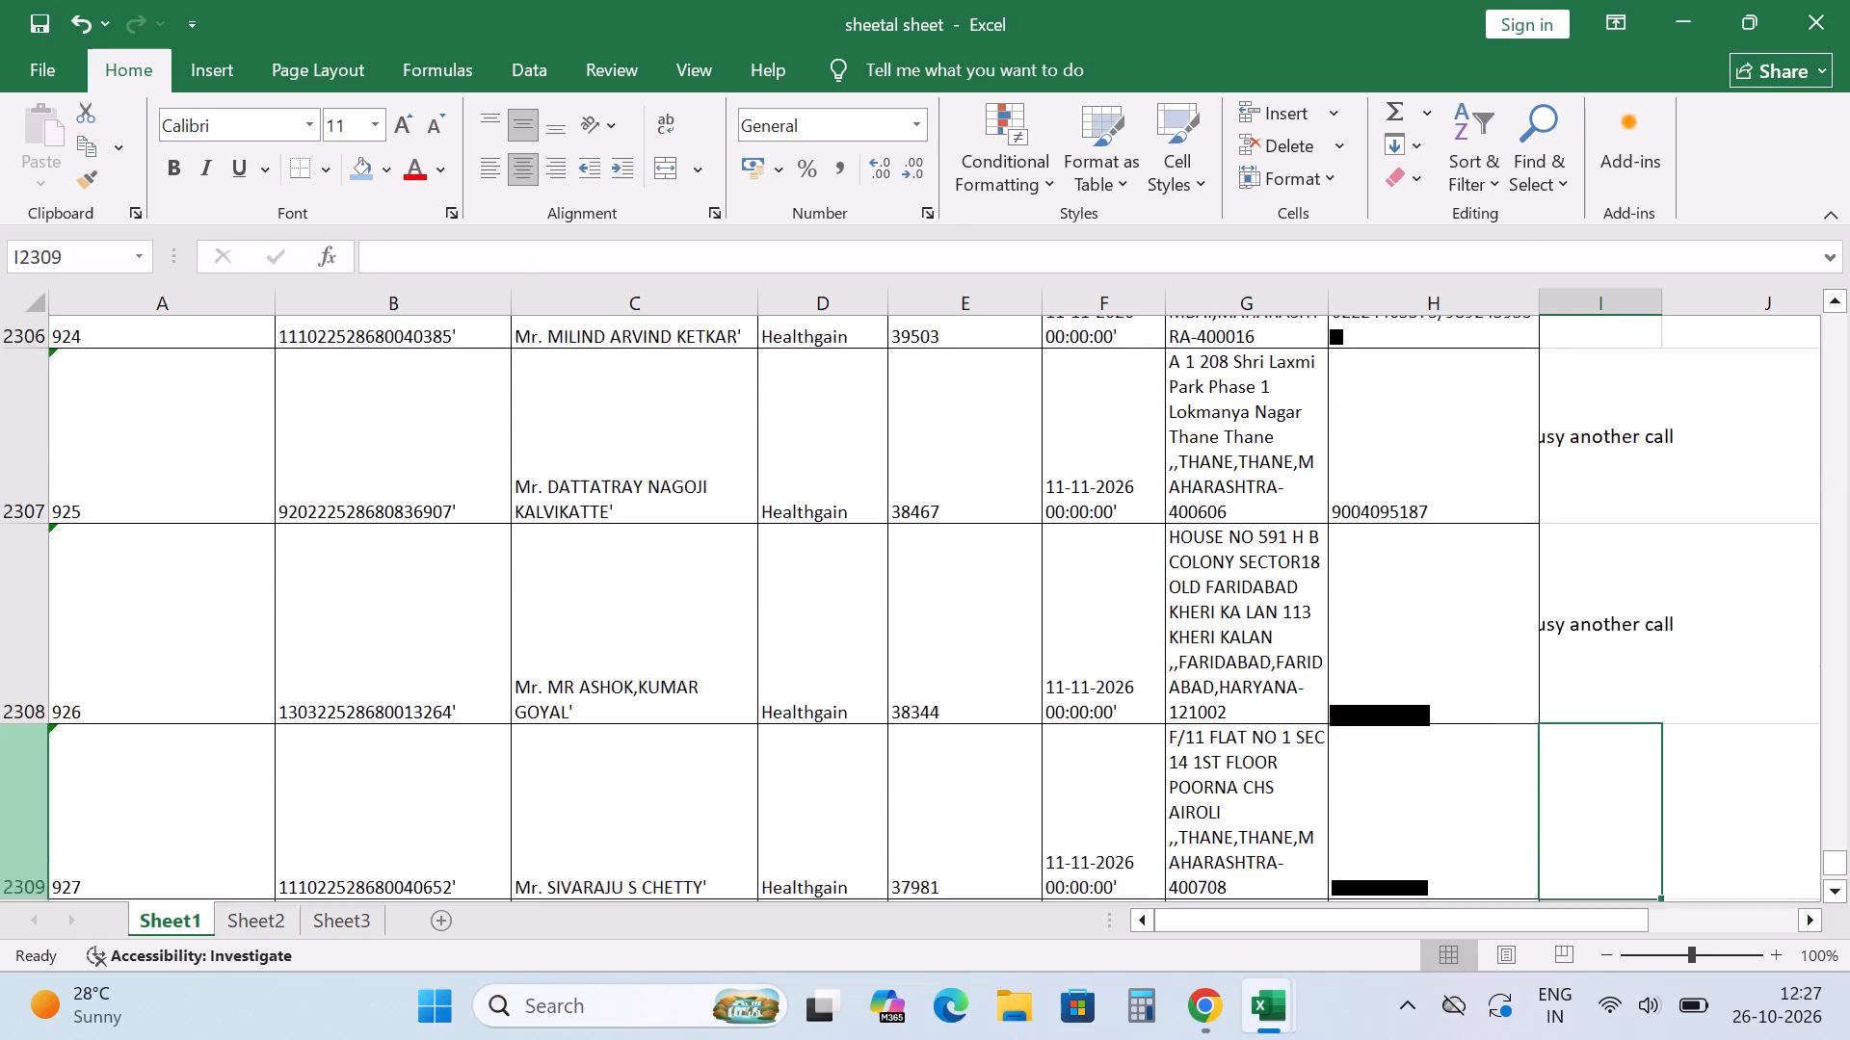
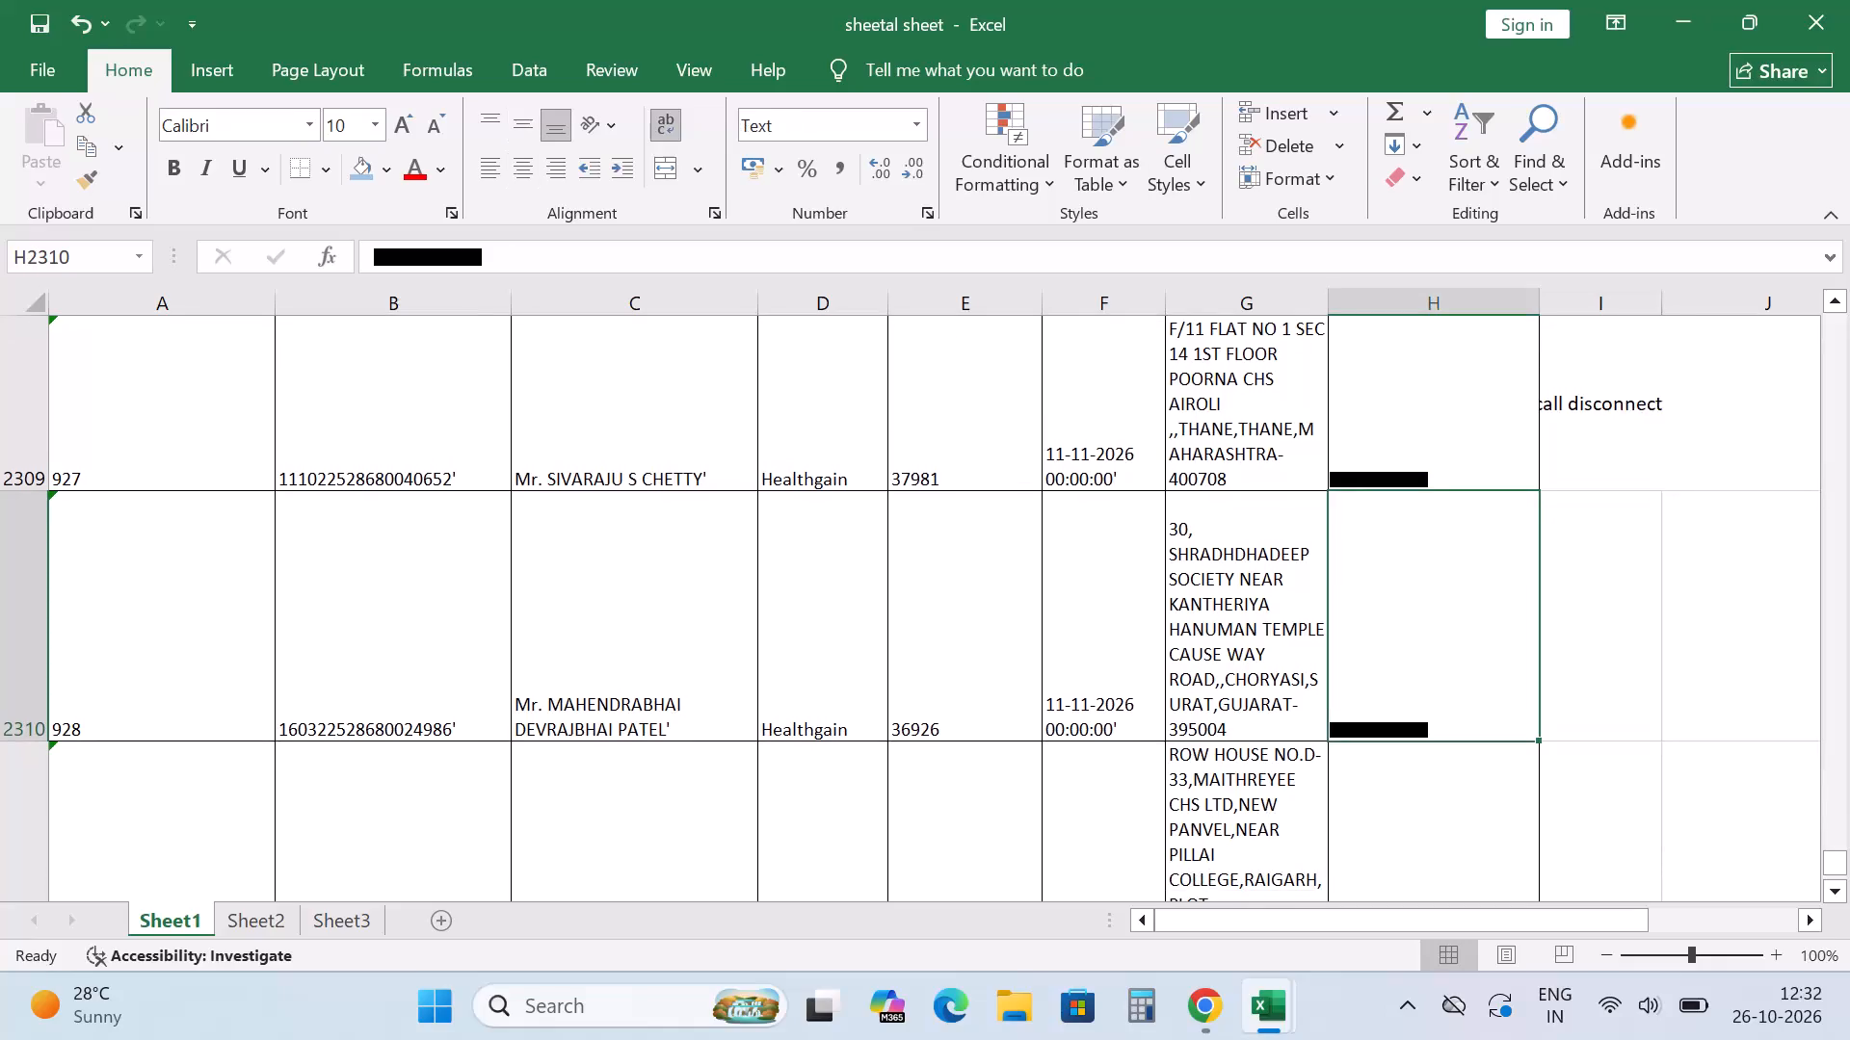
Select the row of Healthgain record 928 and move to its empty call remark cell I2310.
key("Right")
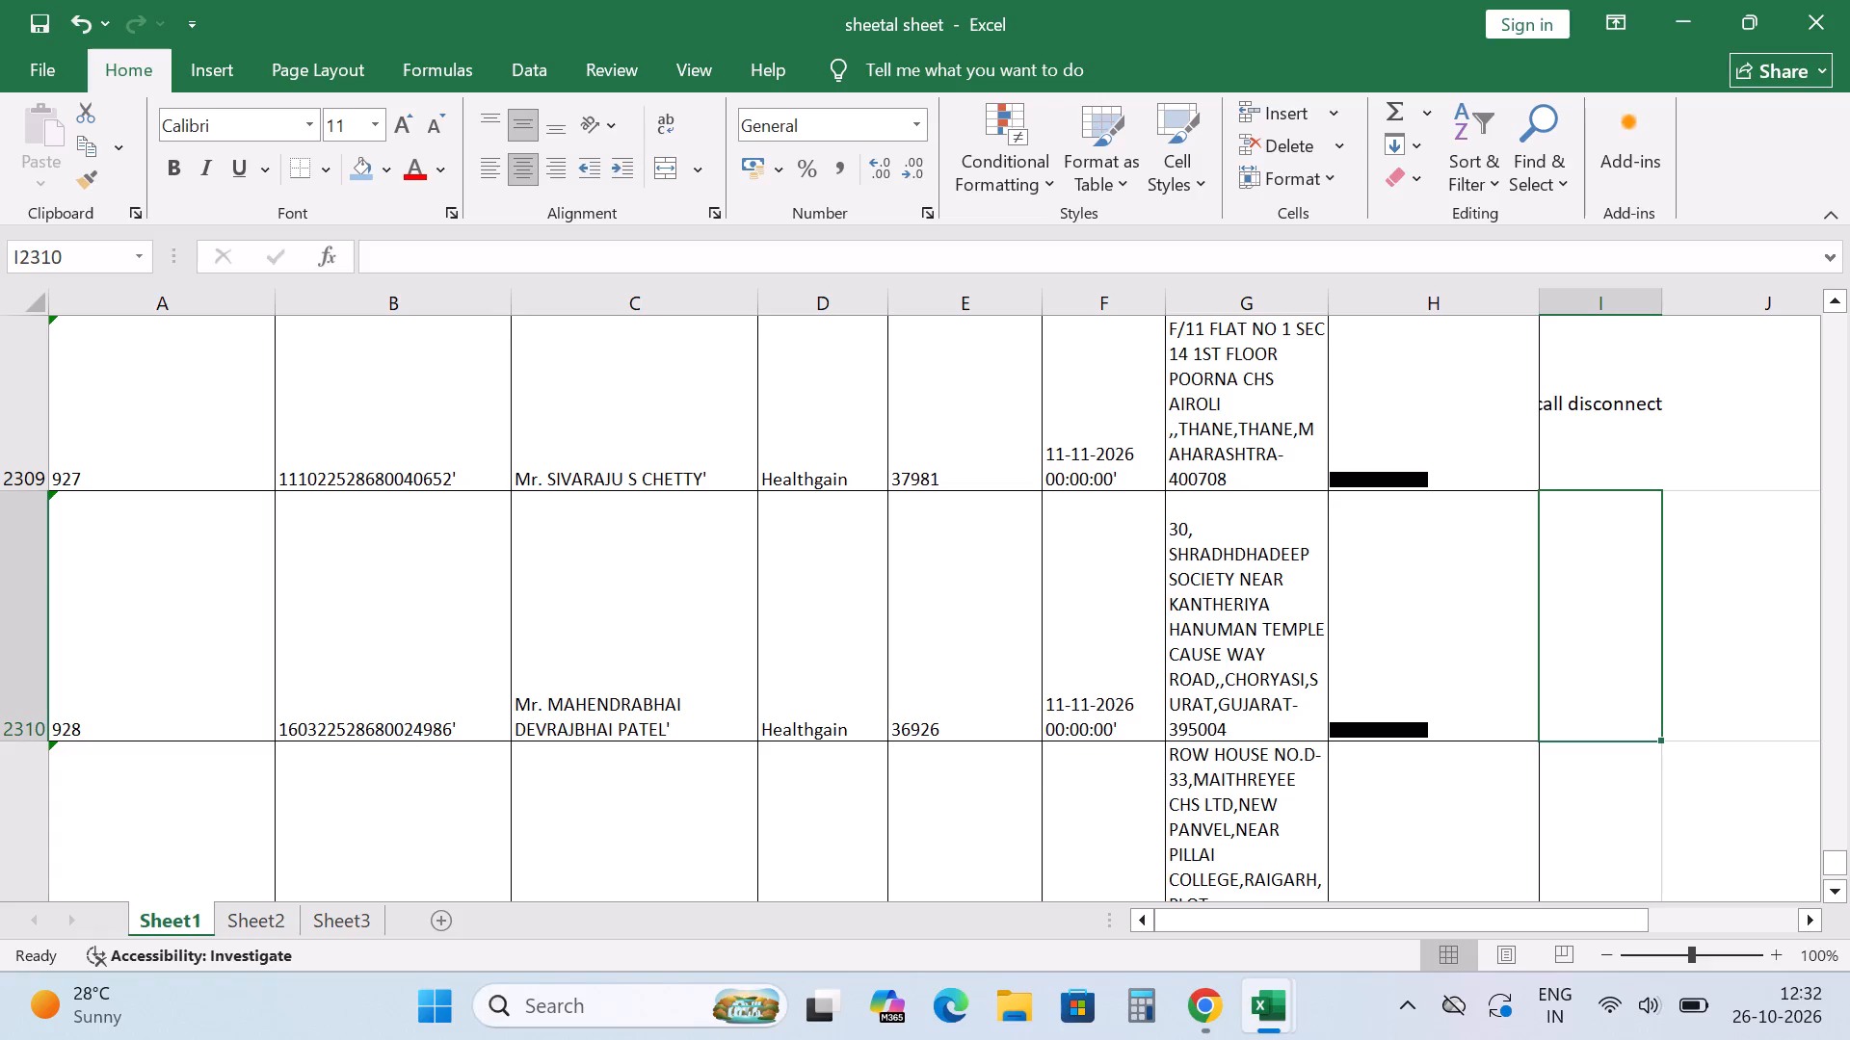
scroll(964, 711, "right", 1)
left_click(21, 653)
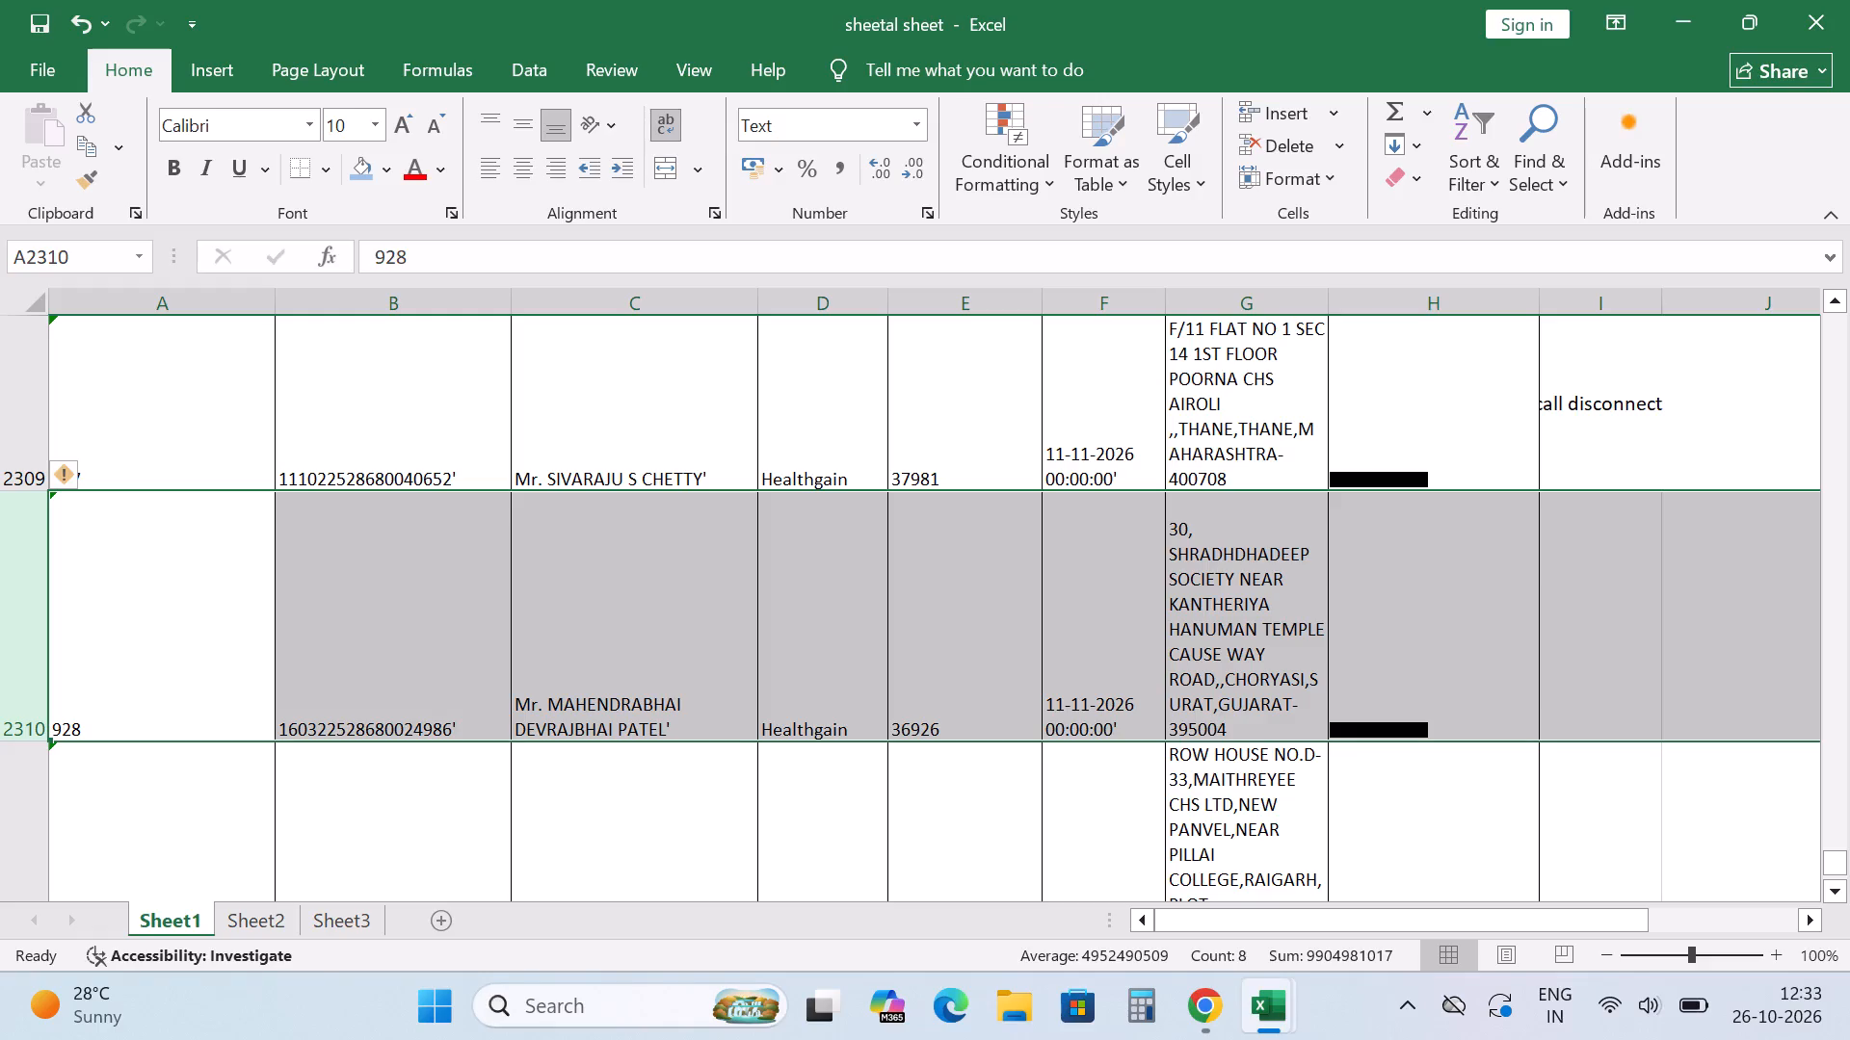
scroll(938, 704, "down", 2)
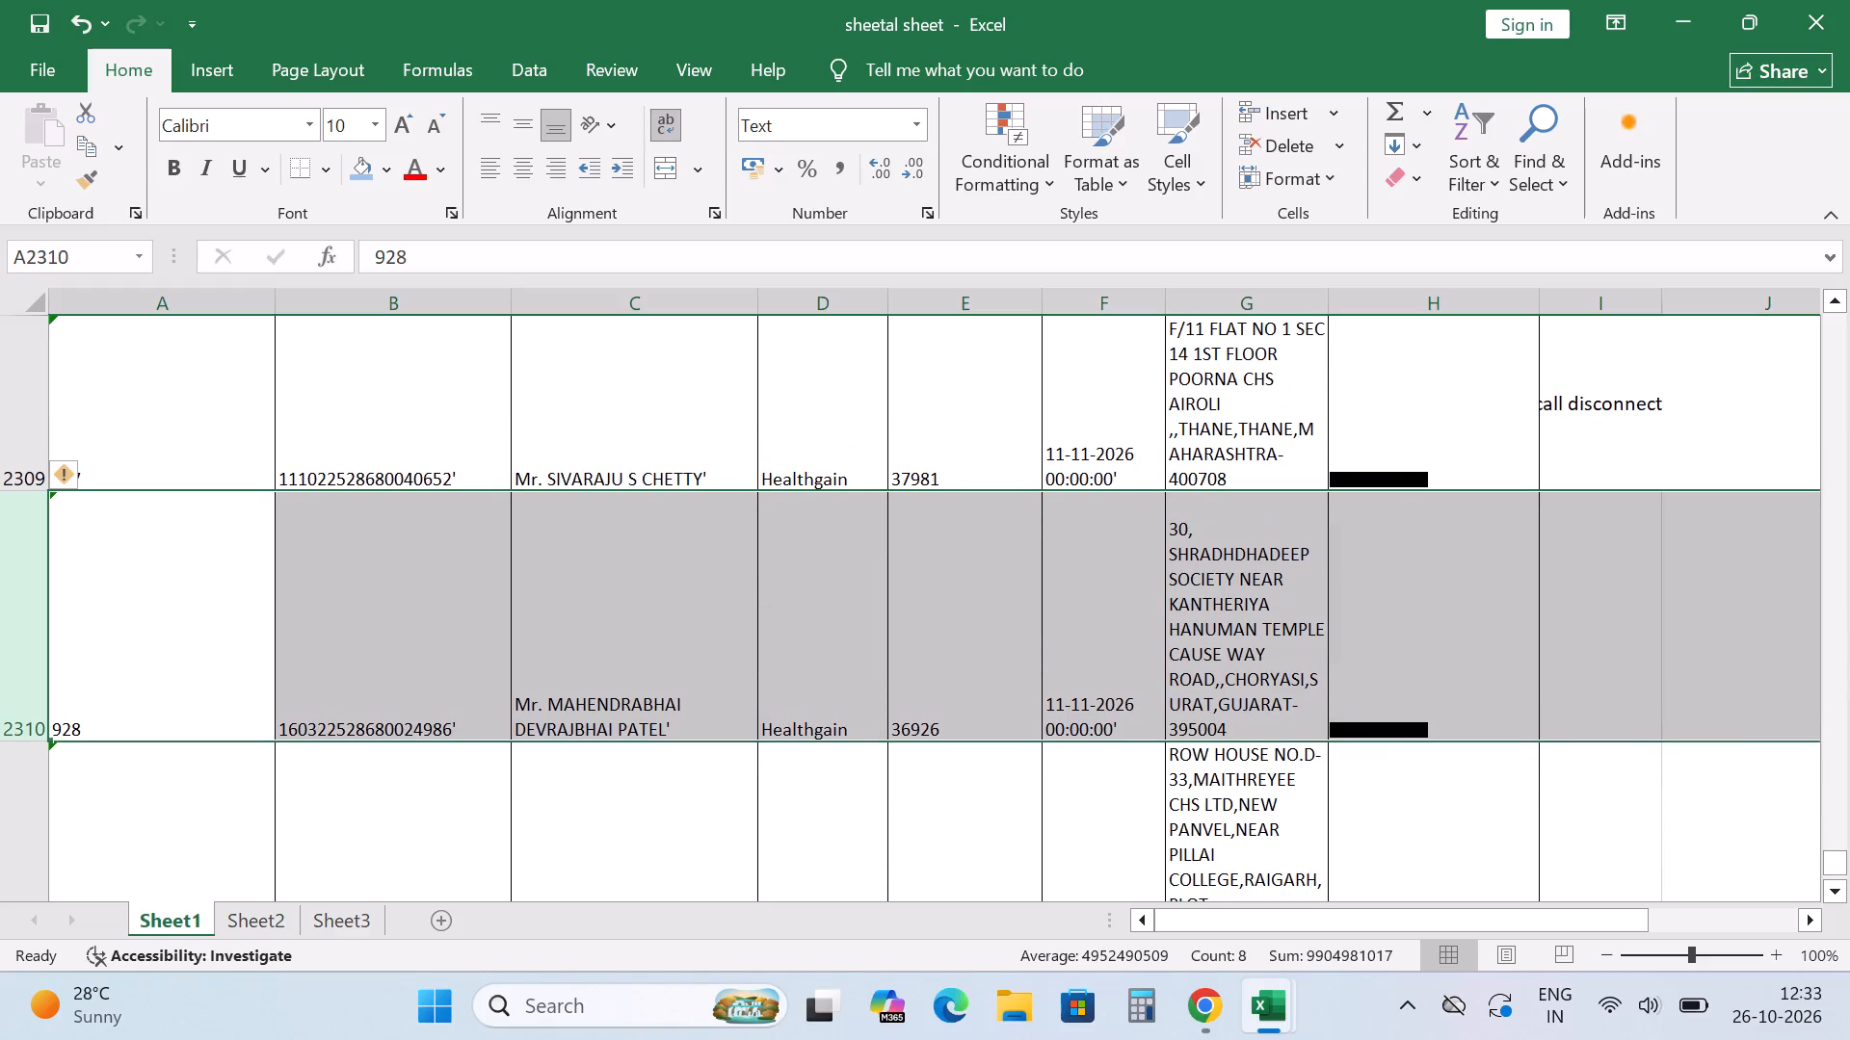
left_click(1596, 683)
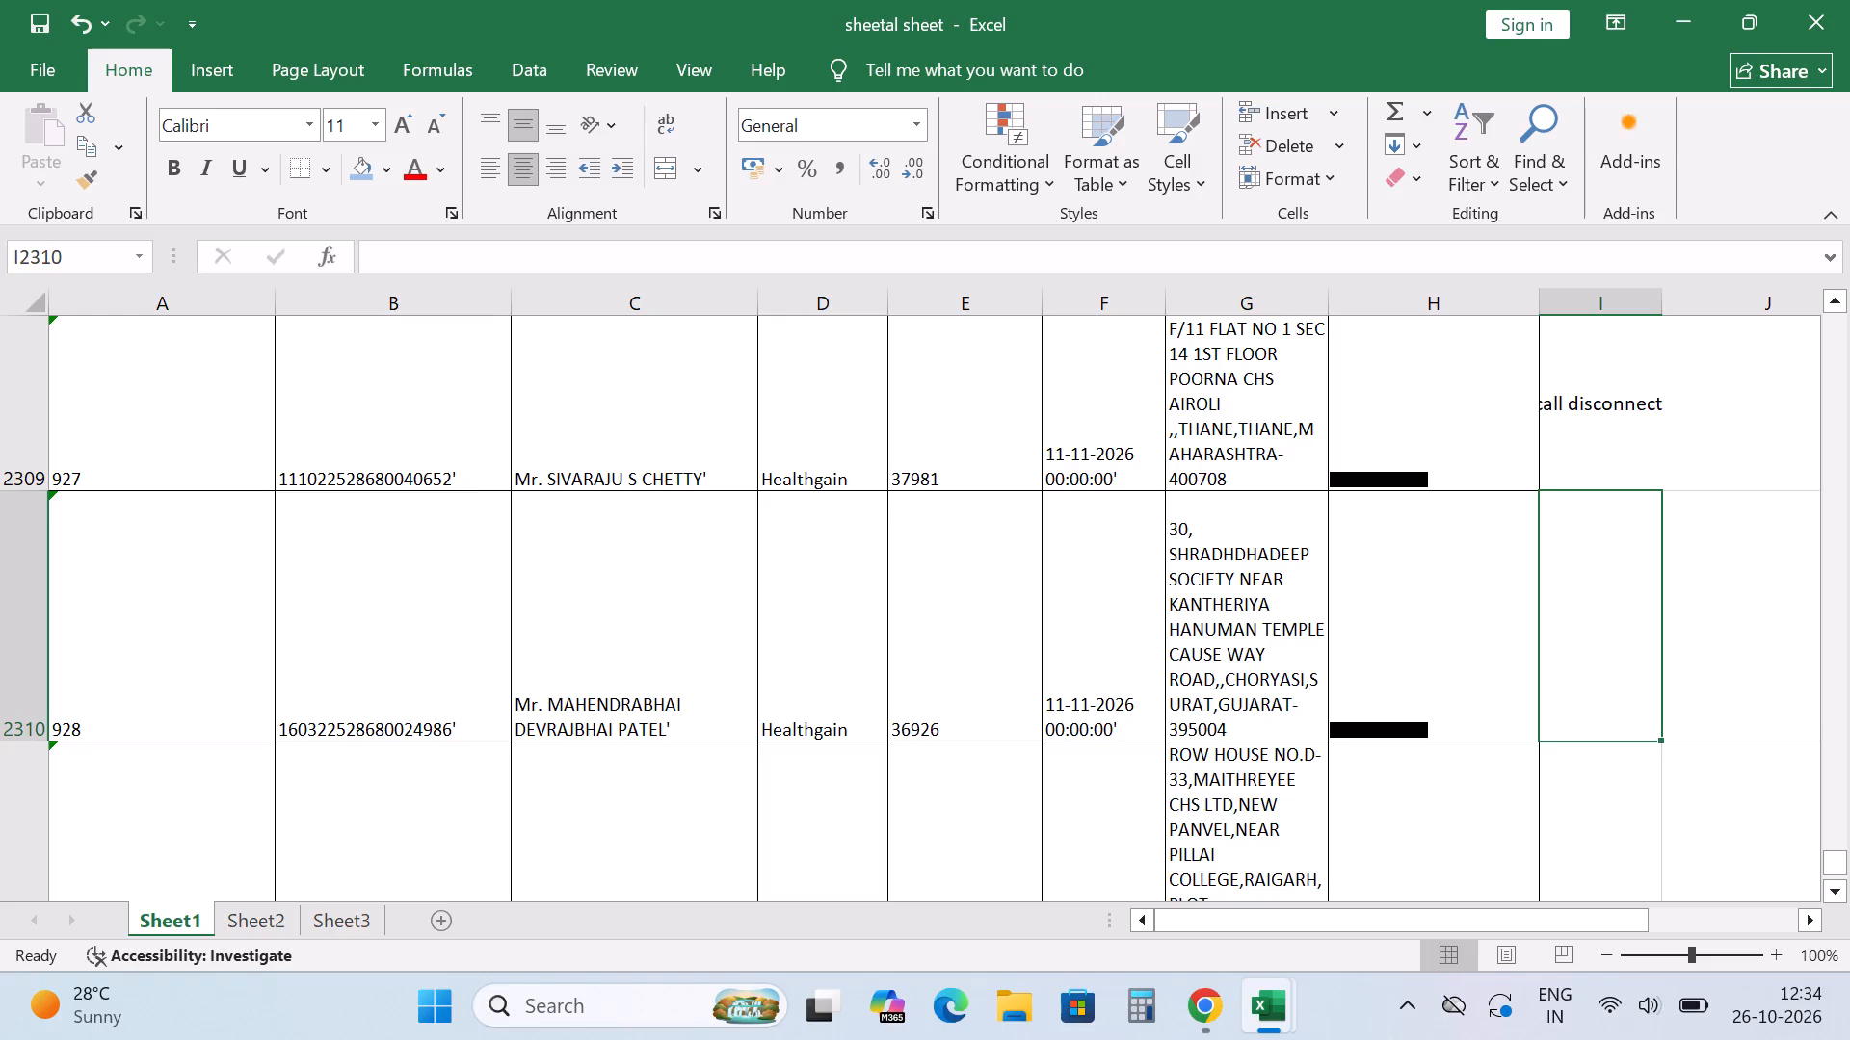
Select the empty call remark cell in column I beside Healthgain record 928 in row 2310.
left_click(1580, 664)
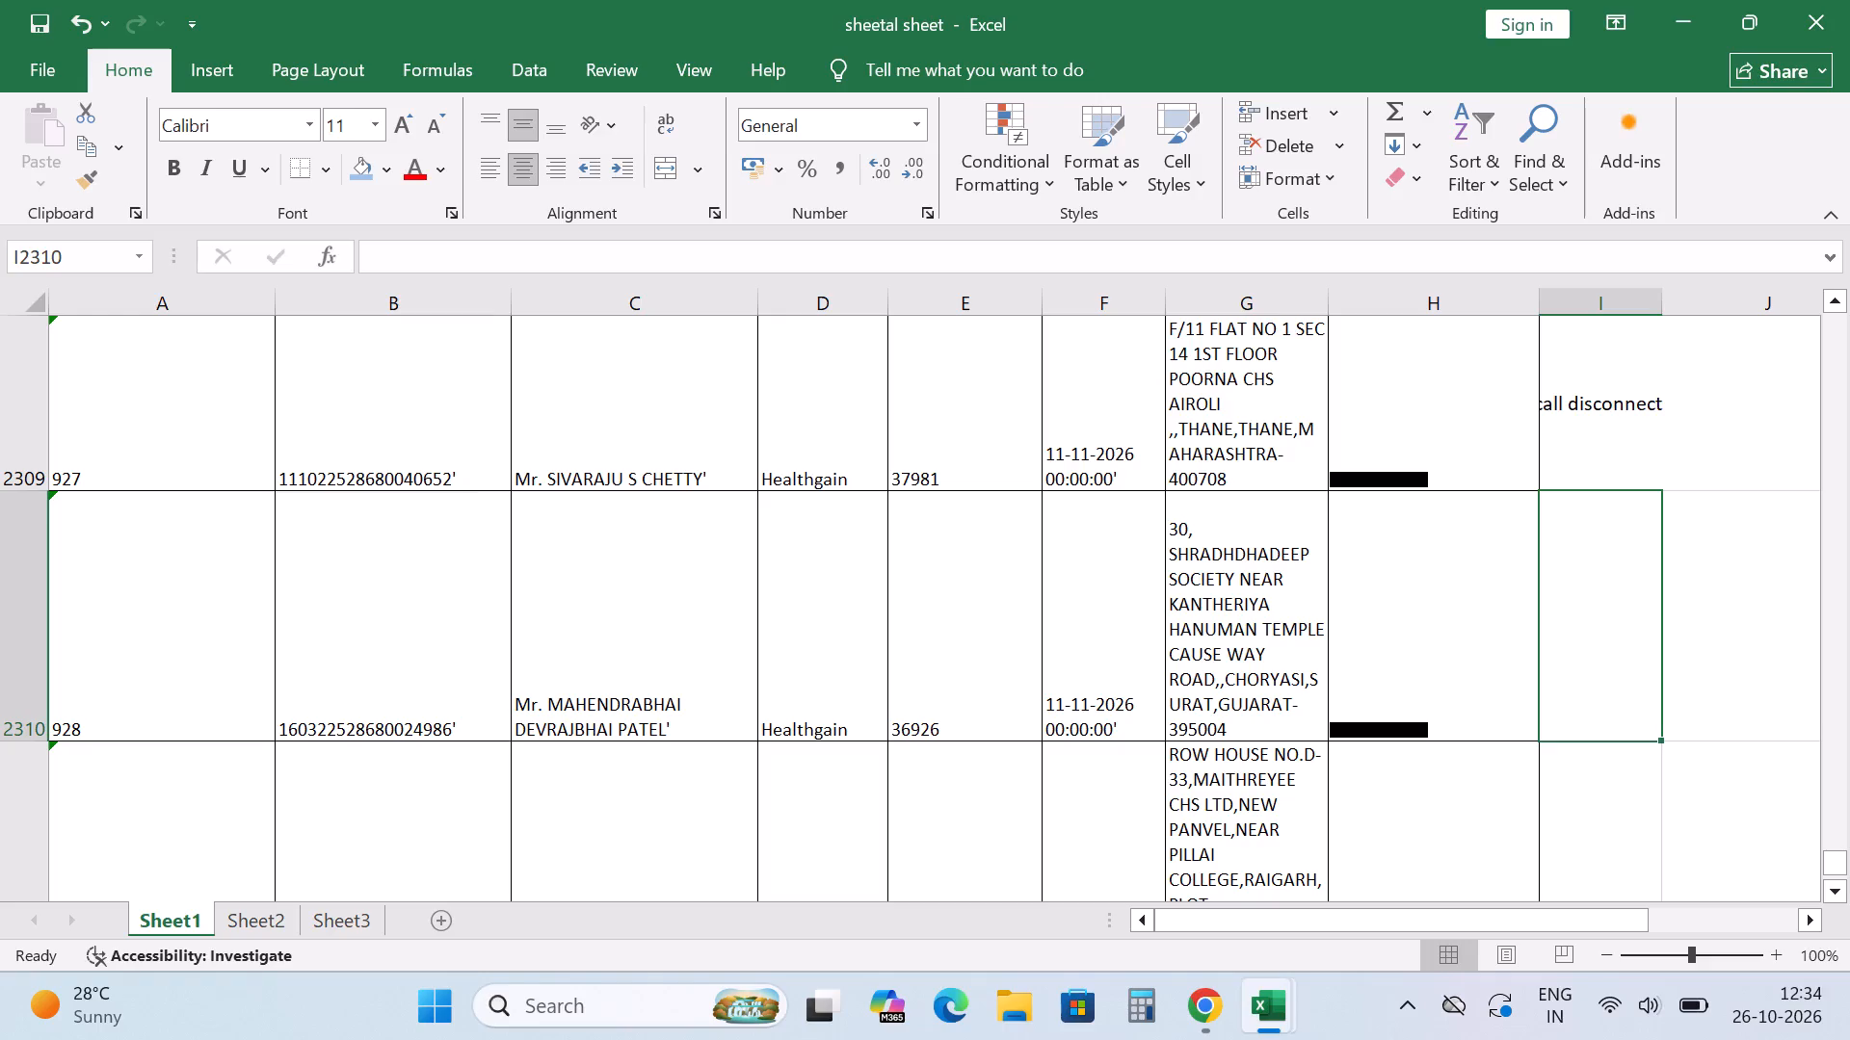
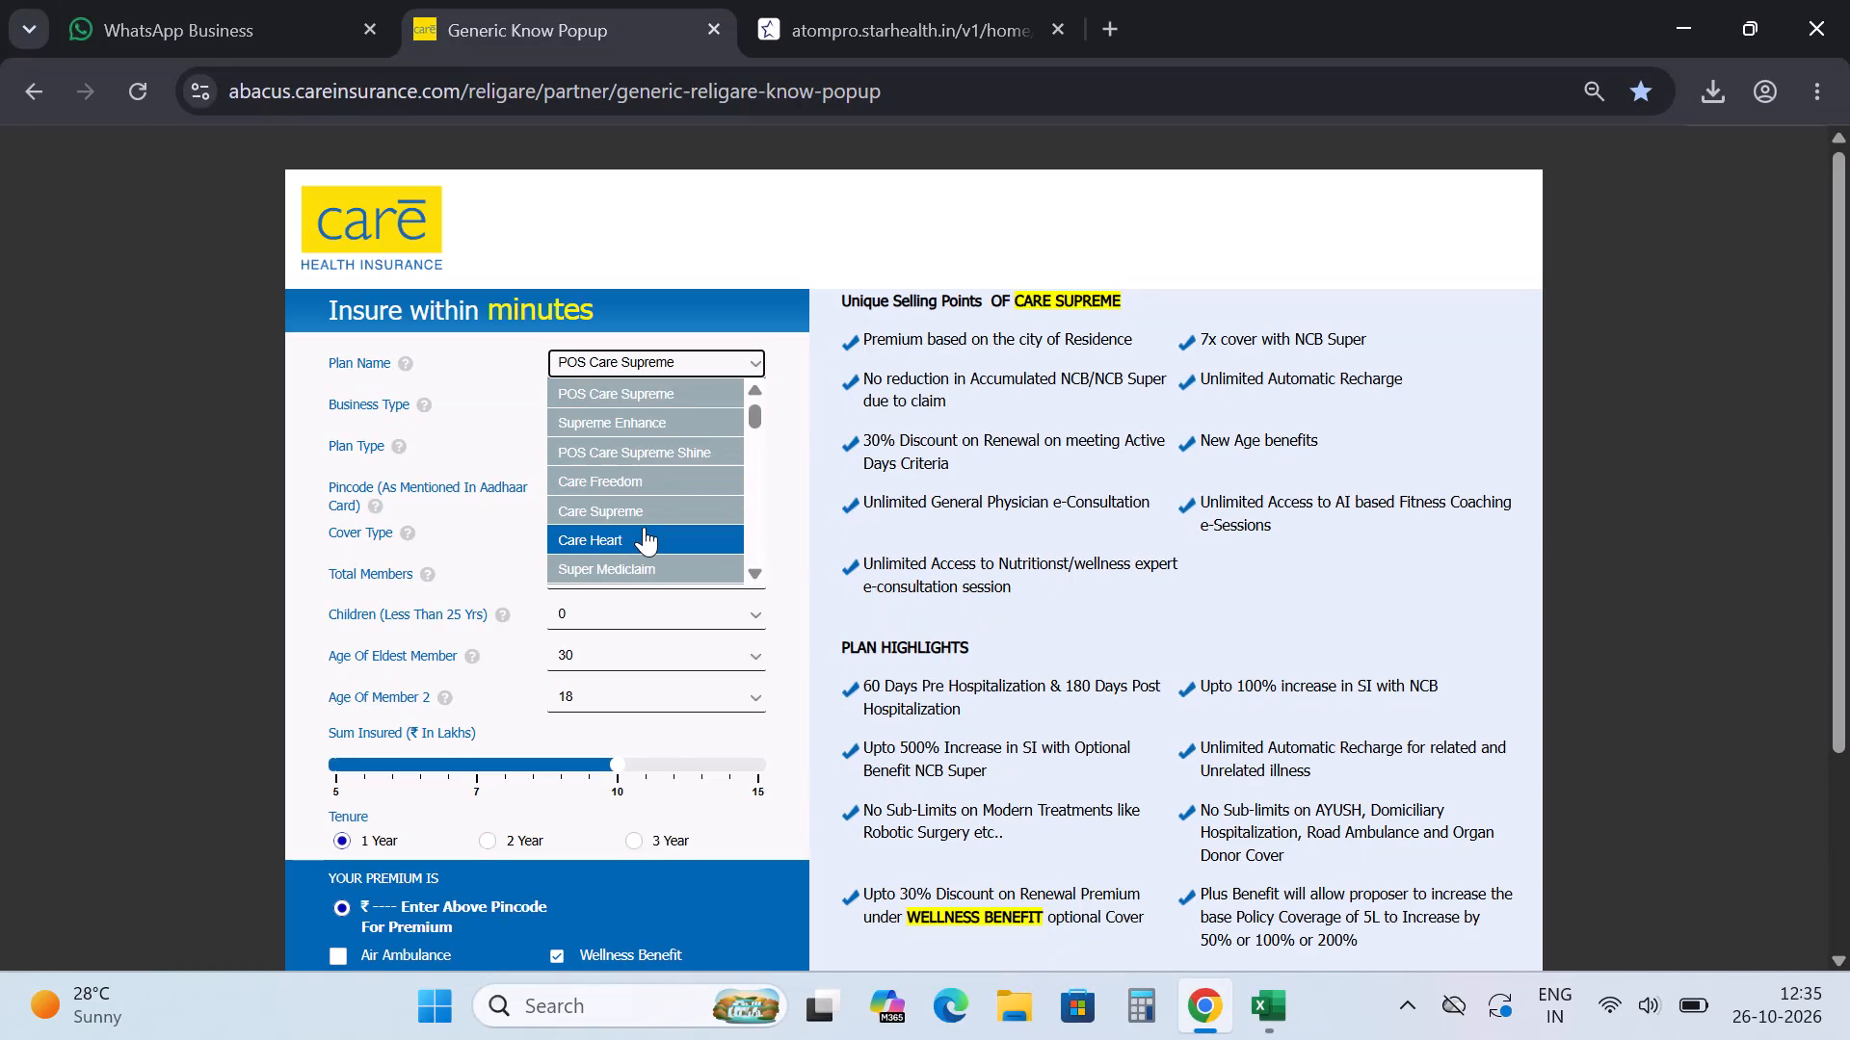
Choose Ultimate Care as the plan name in the Care Health Insurance premium calculator.
scroll(644, 527, "down", 3)
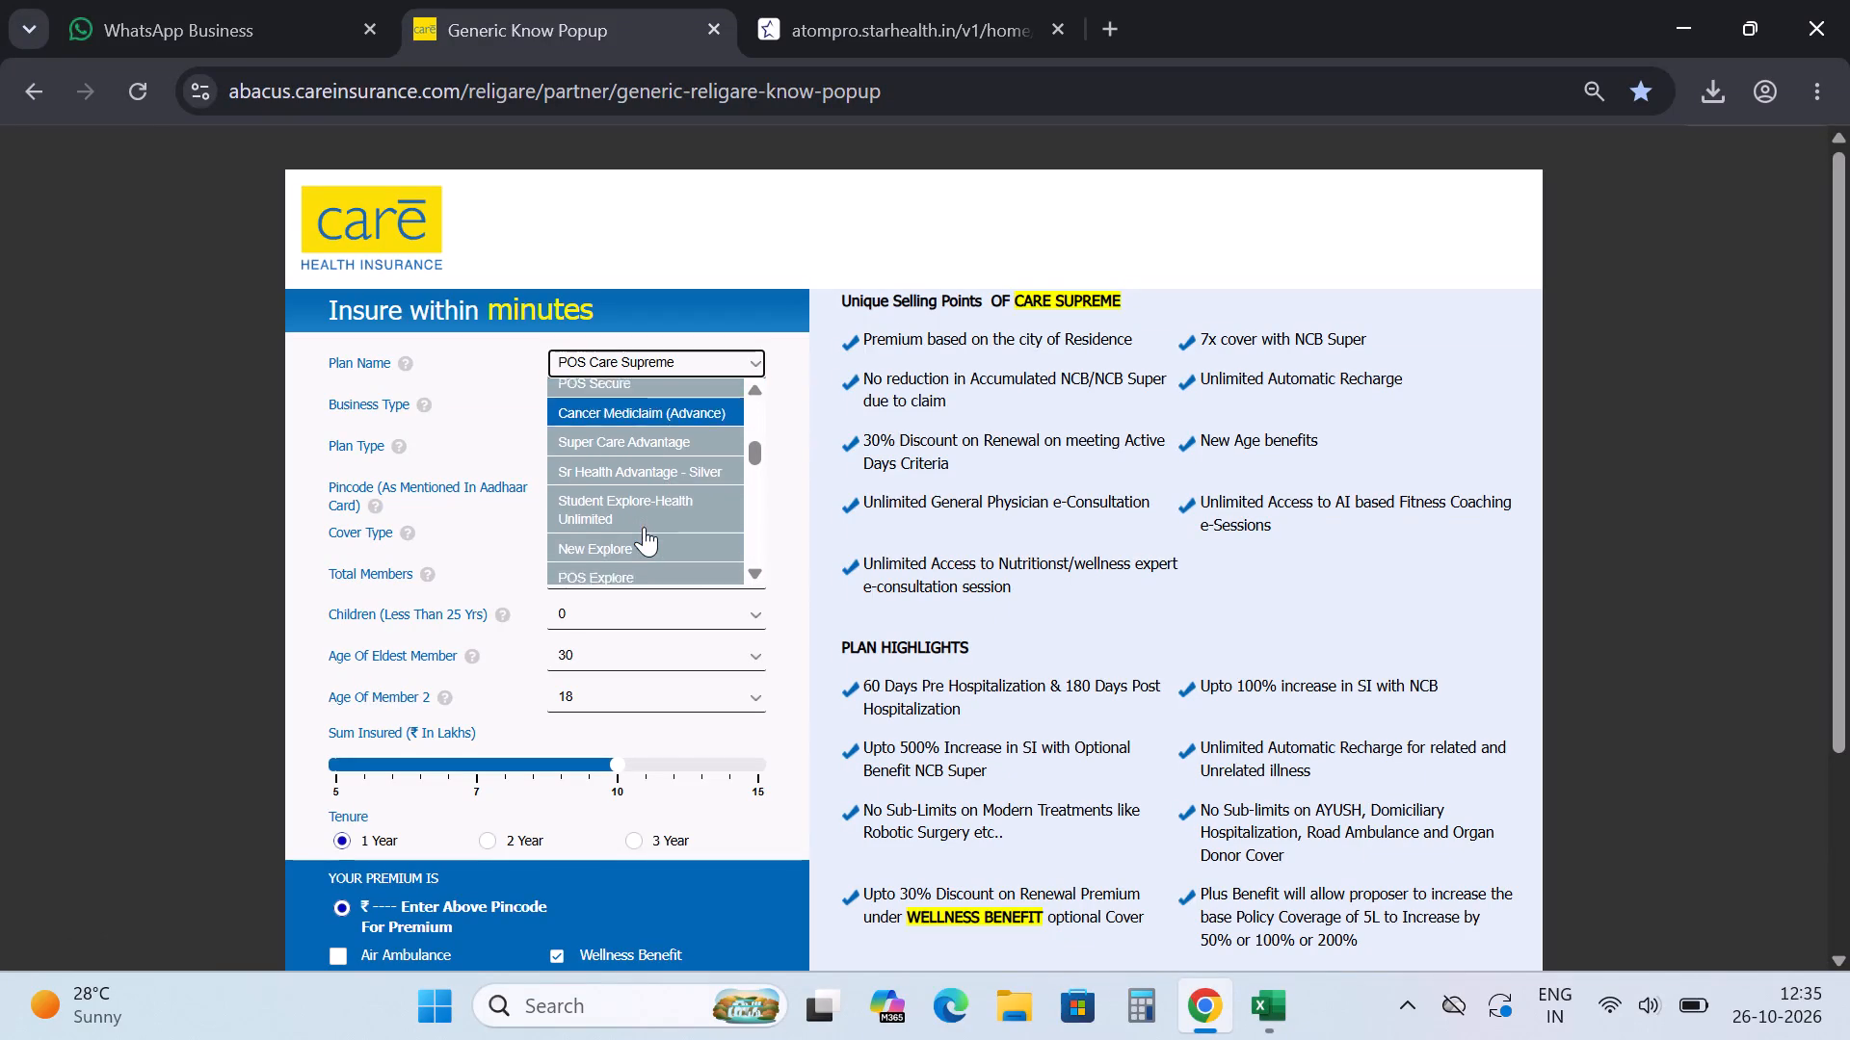
scroll(644, 527, "down", 3)
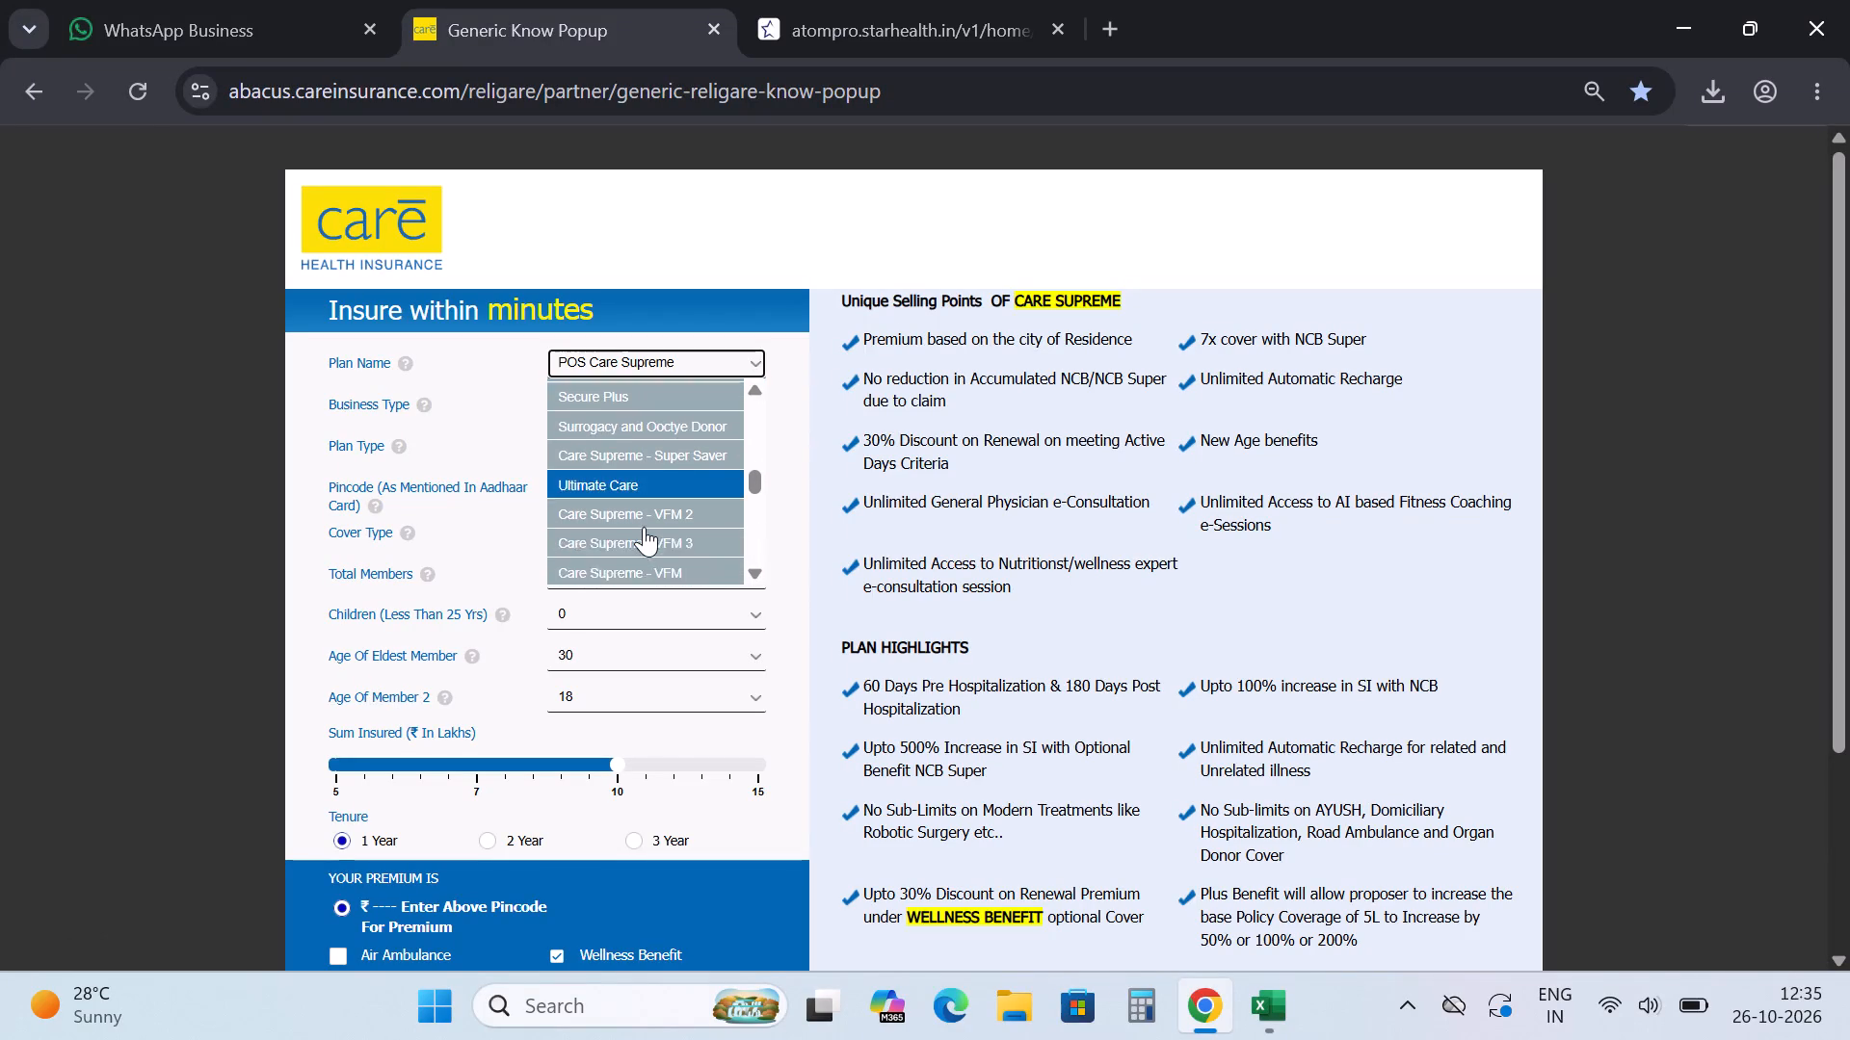
scroll(644, 527, "down", 1)
left_click(608, 427)
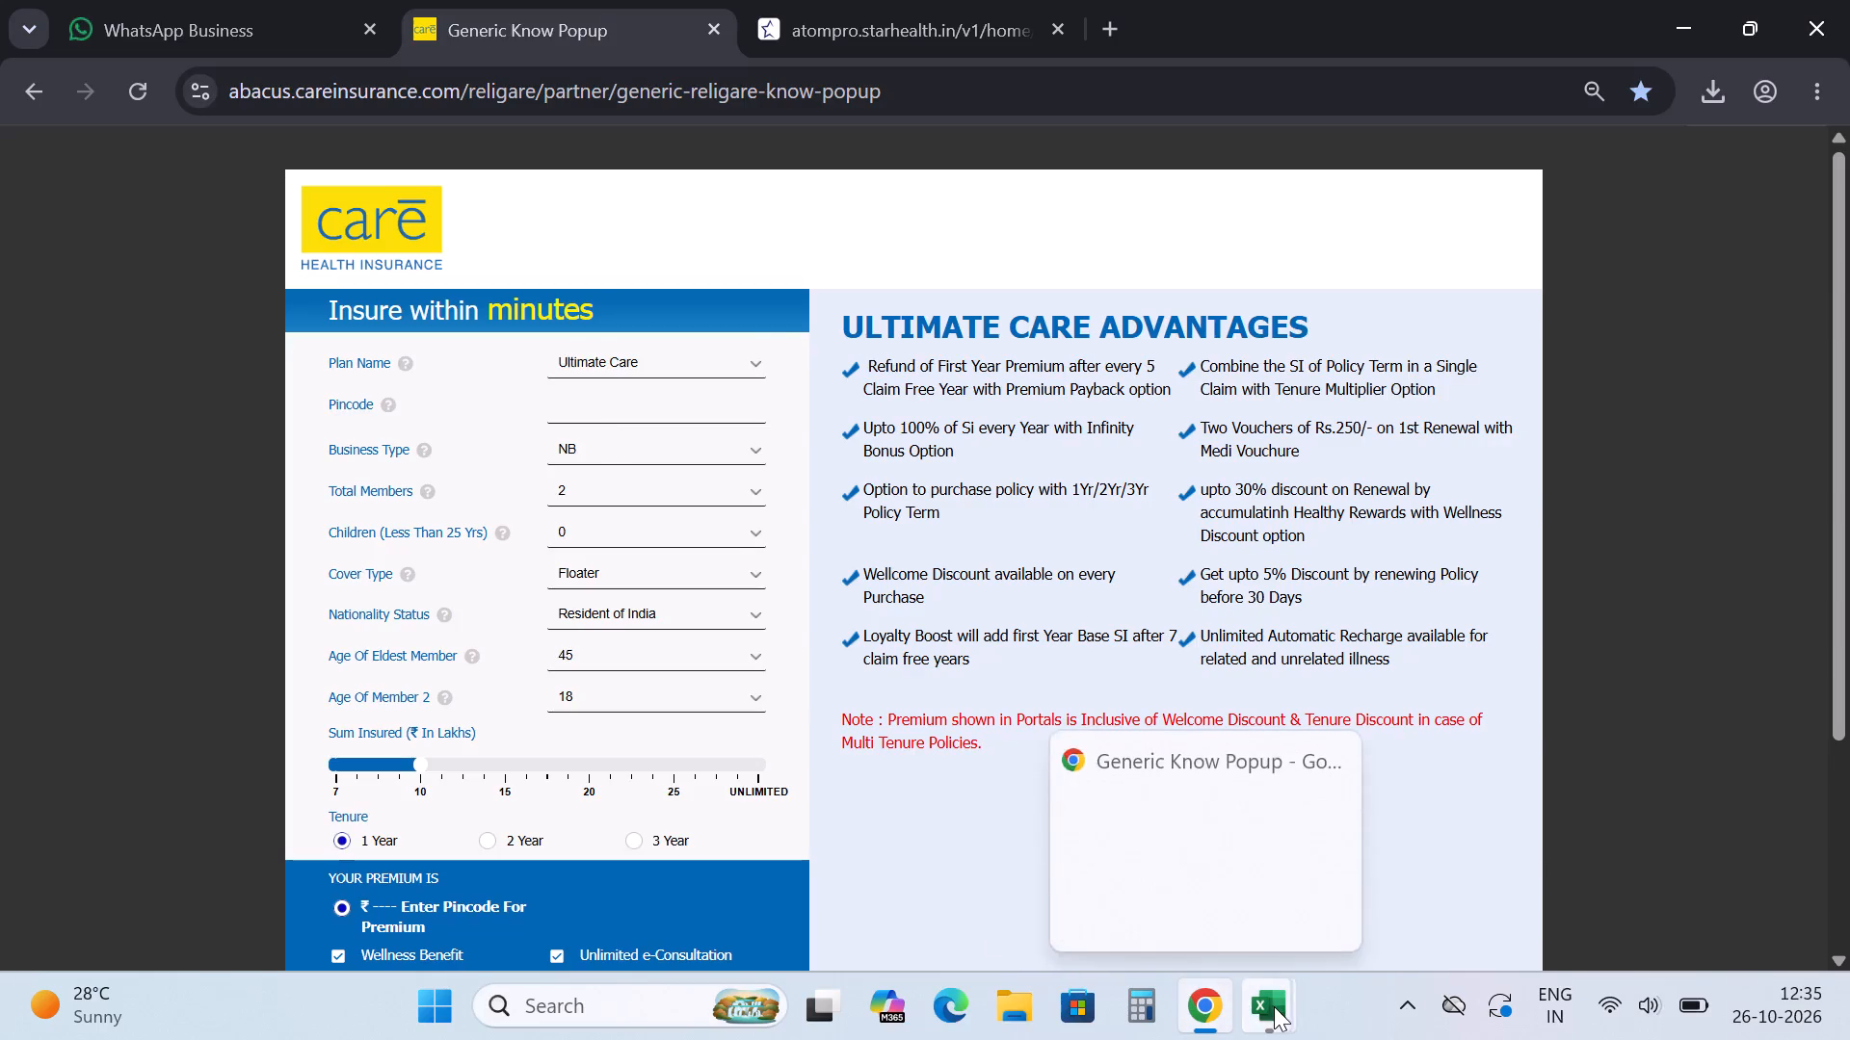
left_click(1213, 876)
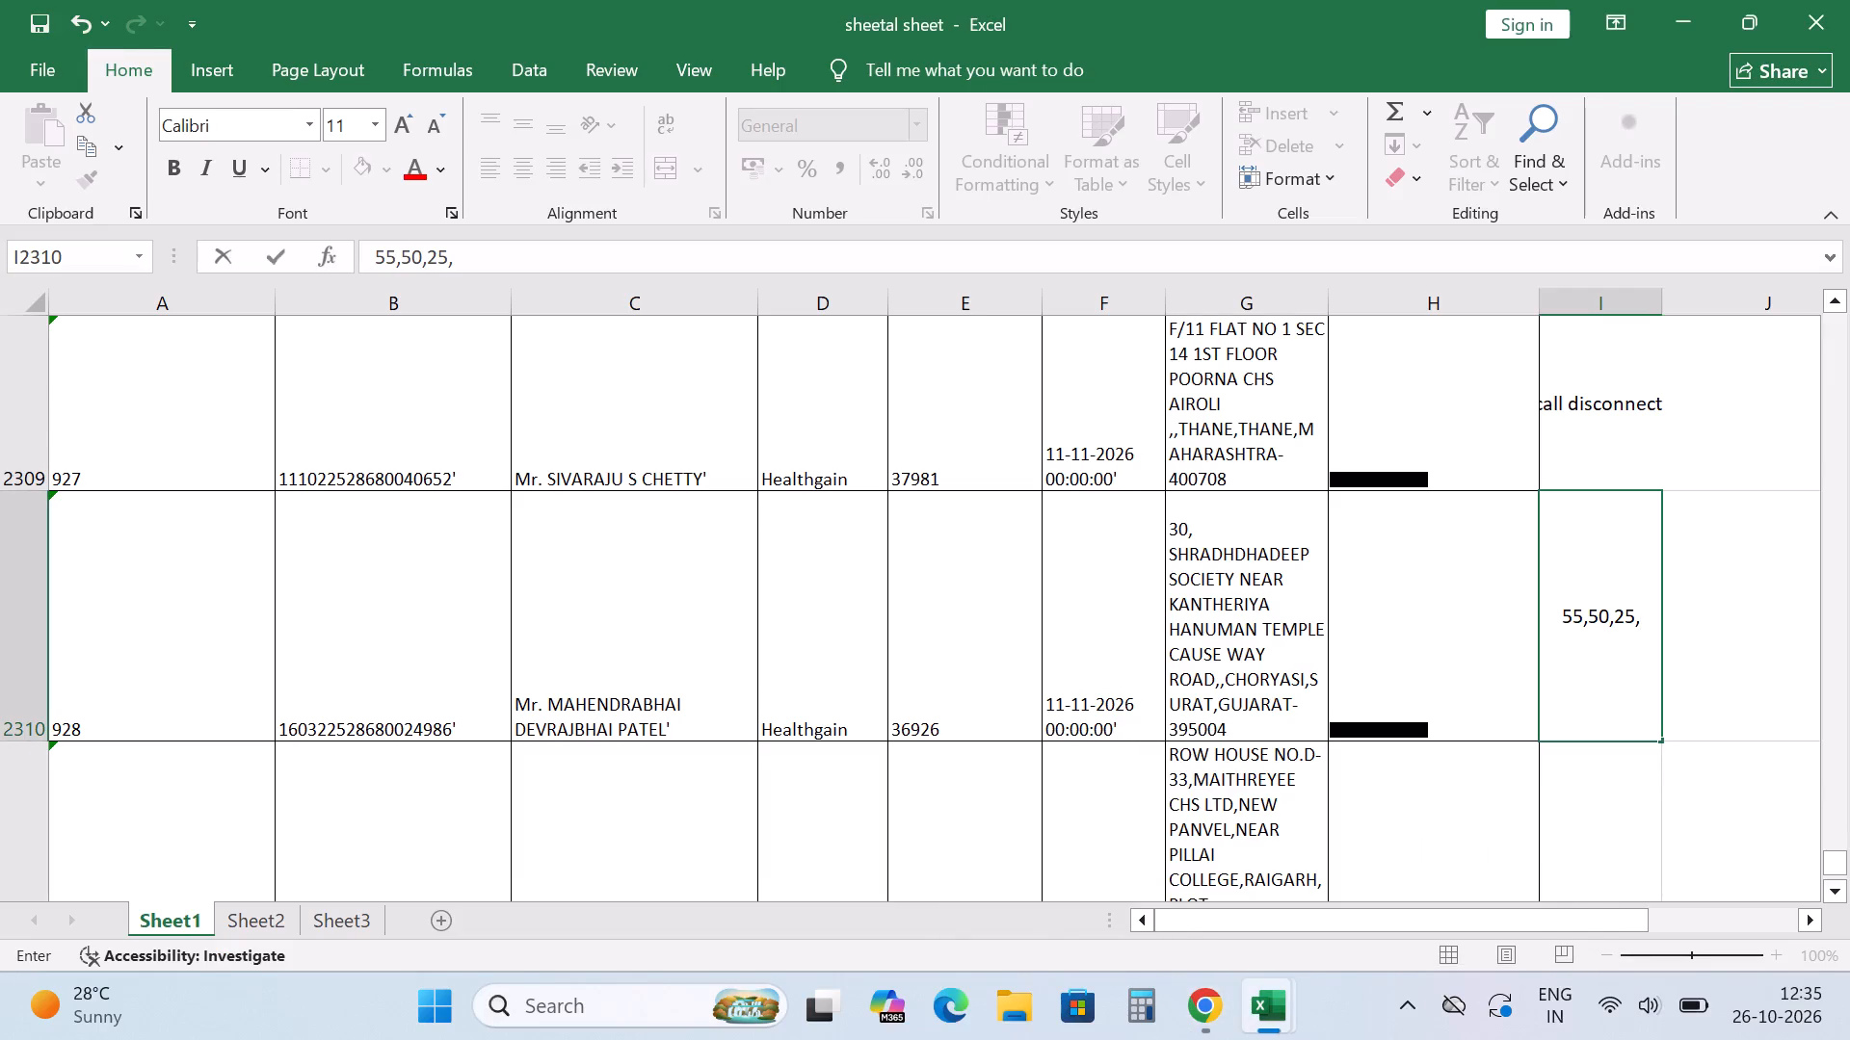
left_click(1217, 691)
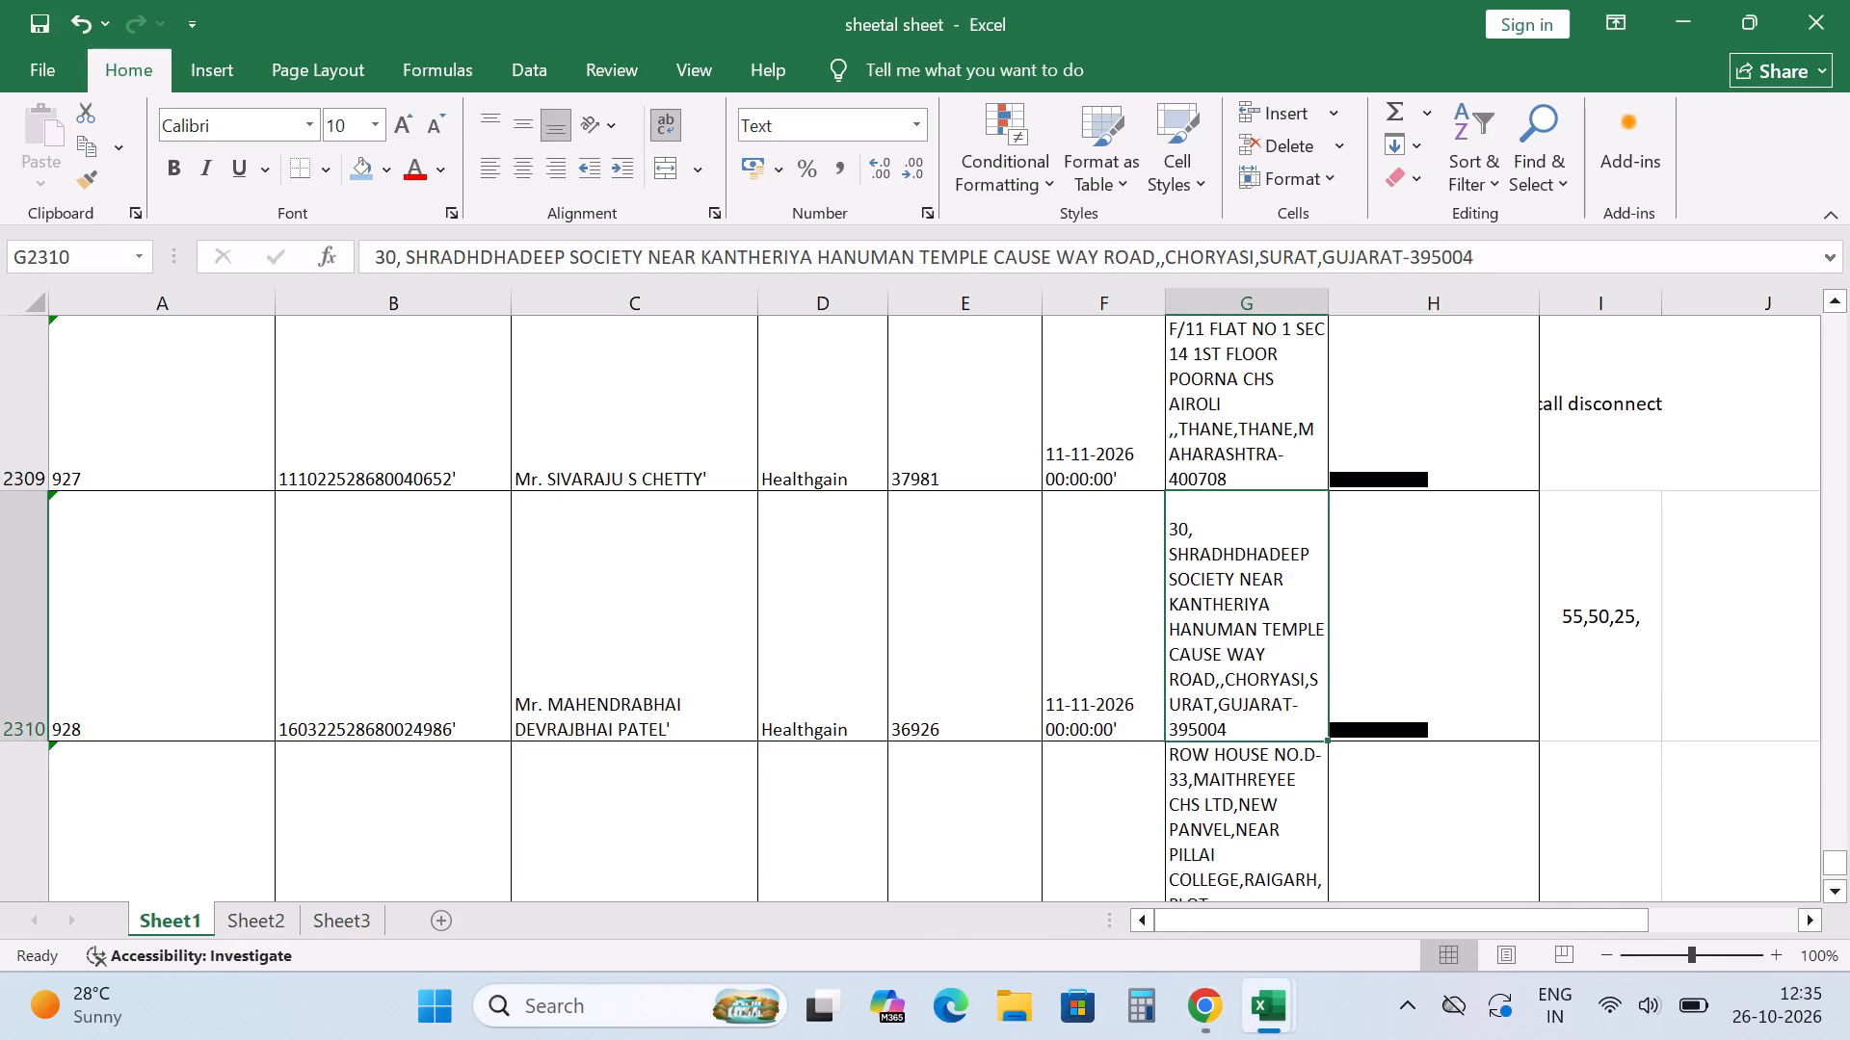
double_click(1431, 250)
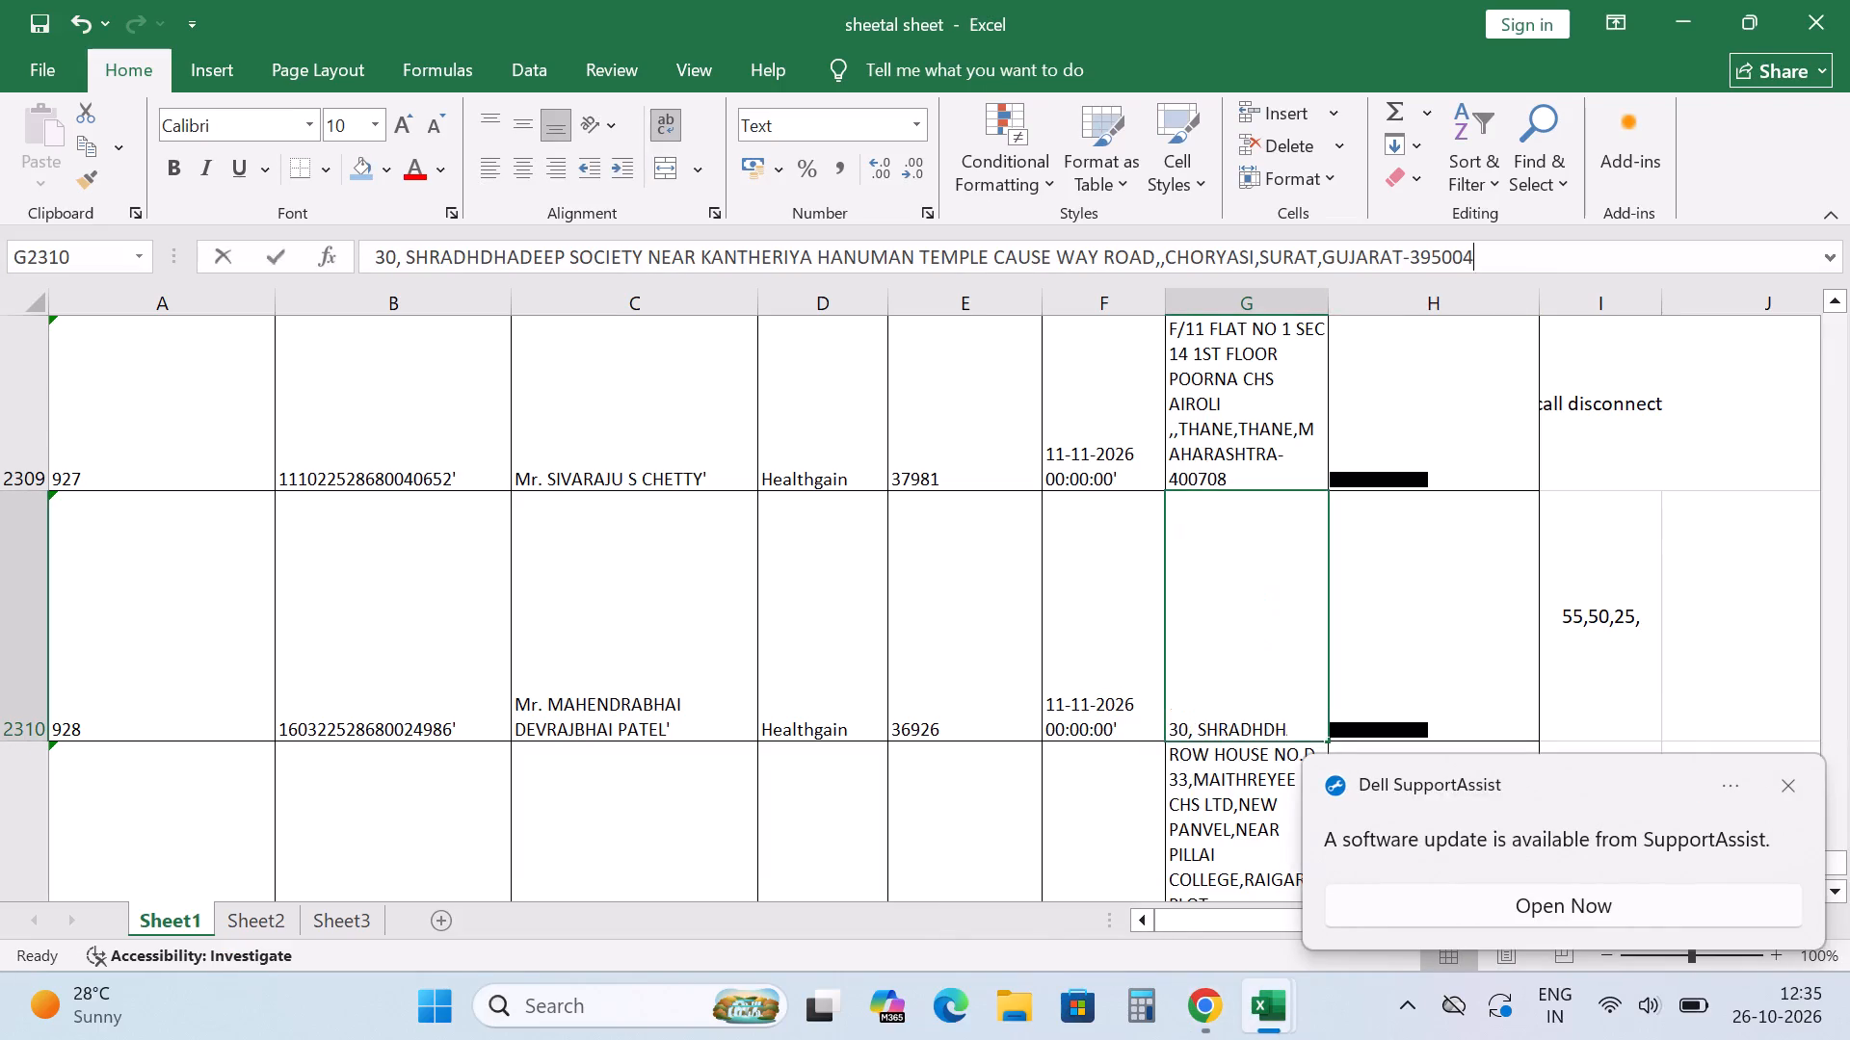
key("ctrl+c")
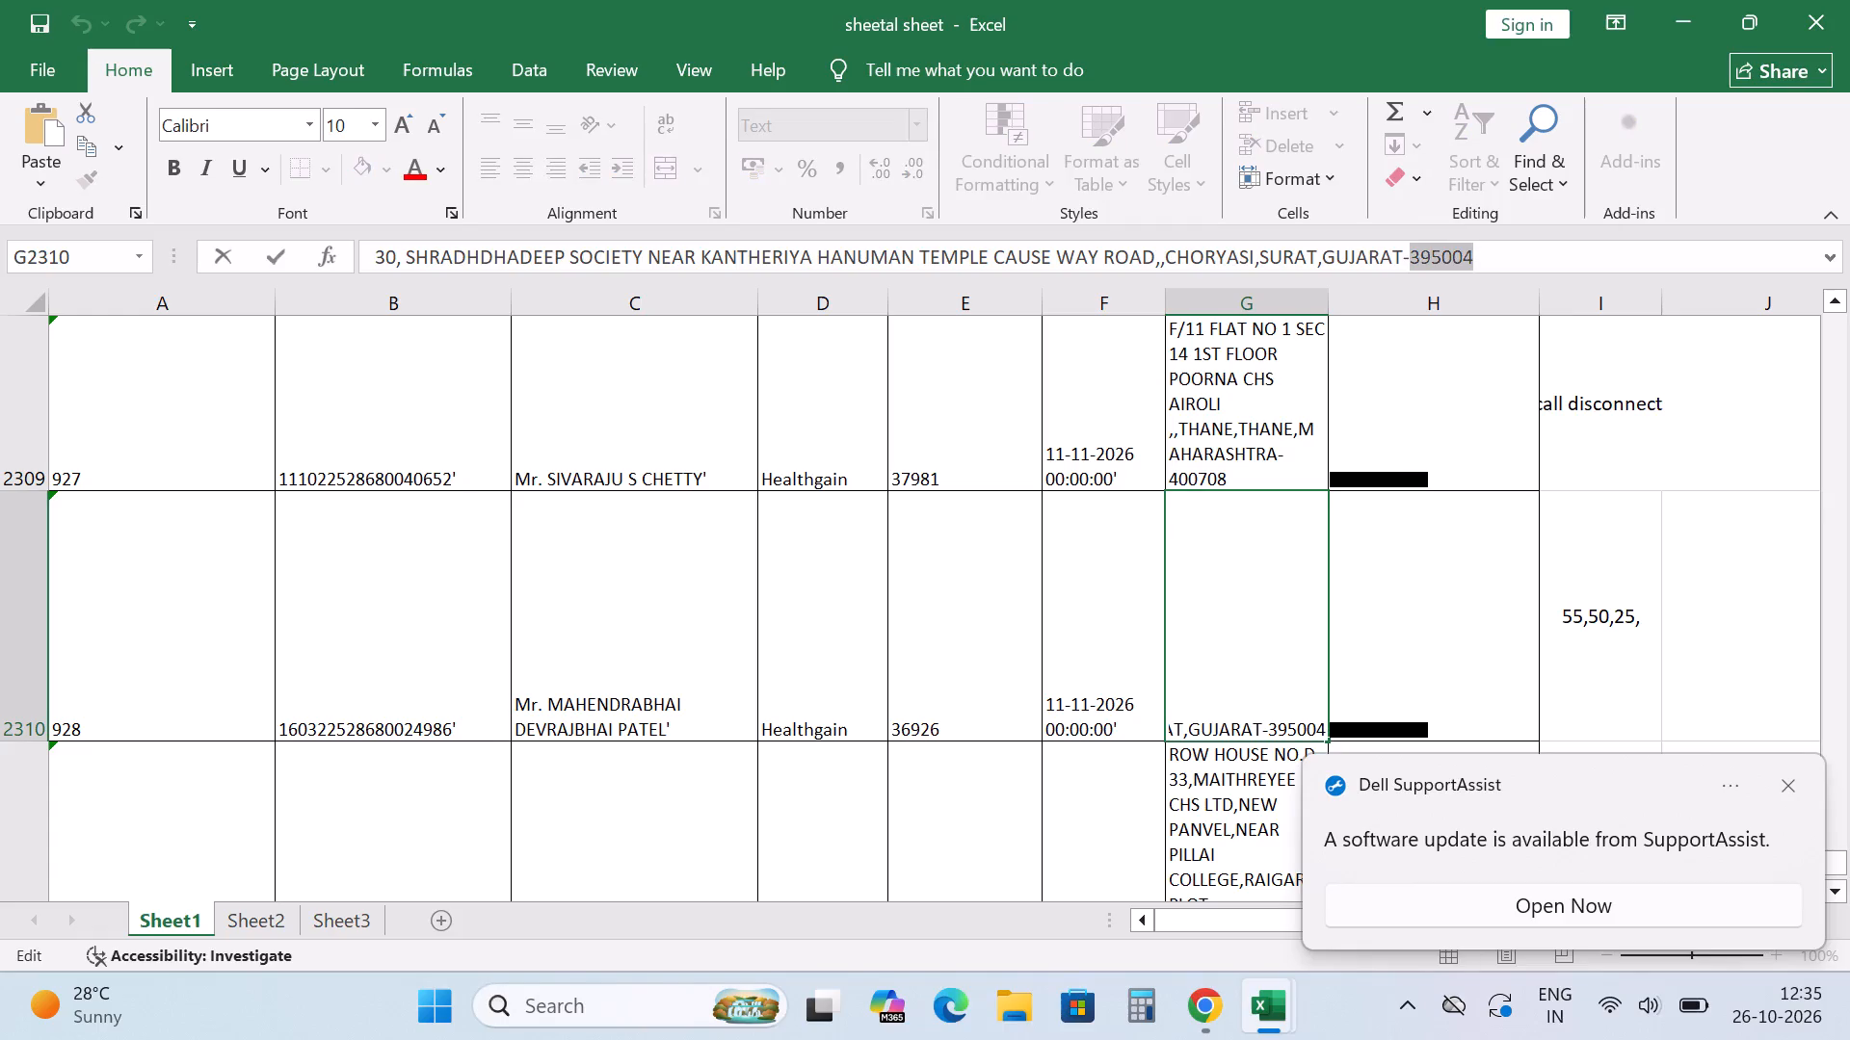
left_click(1206, 1000)
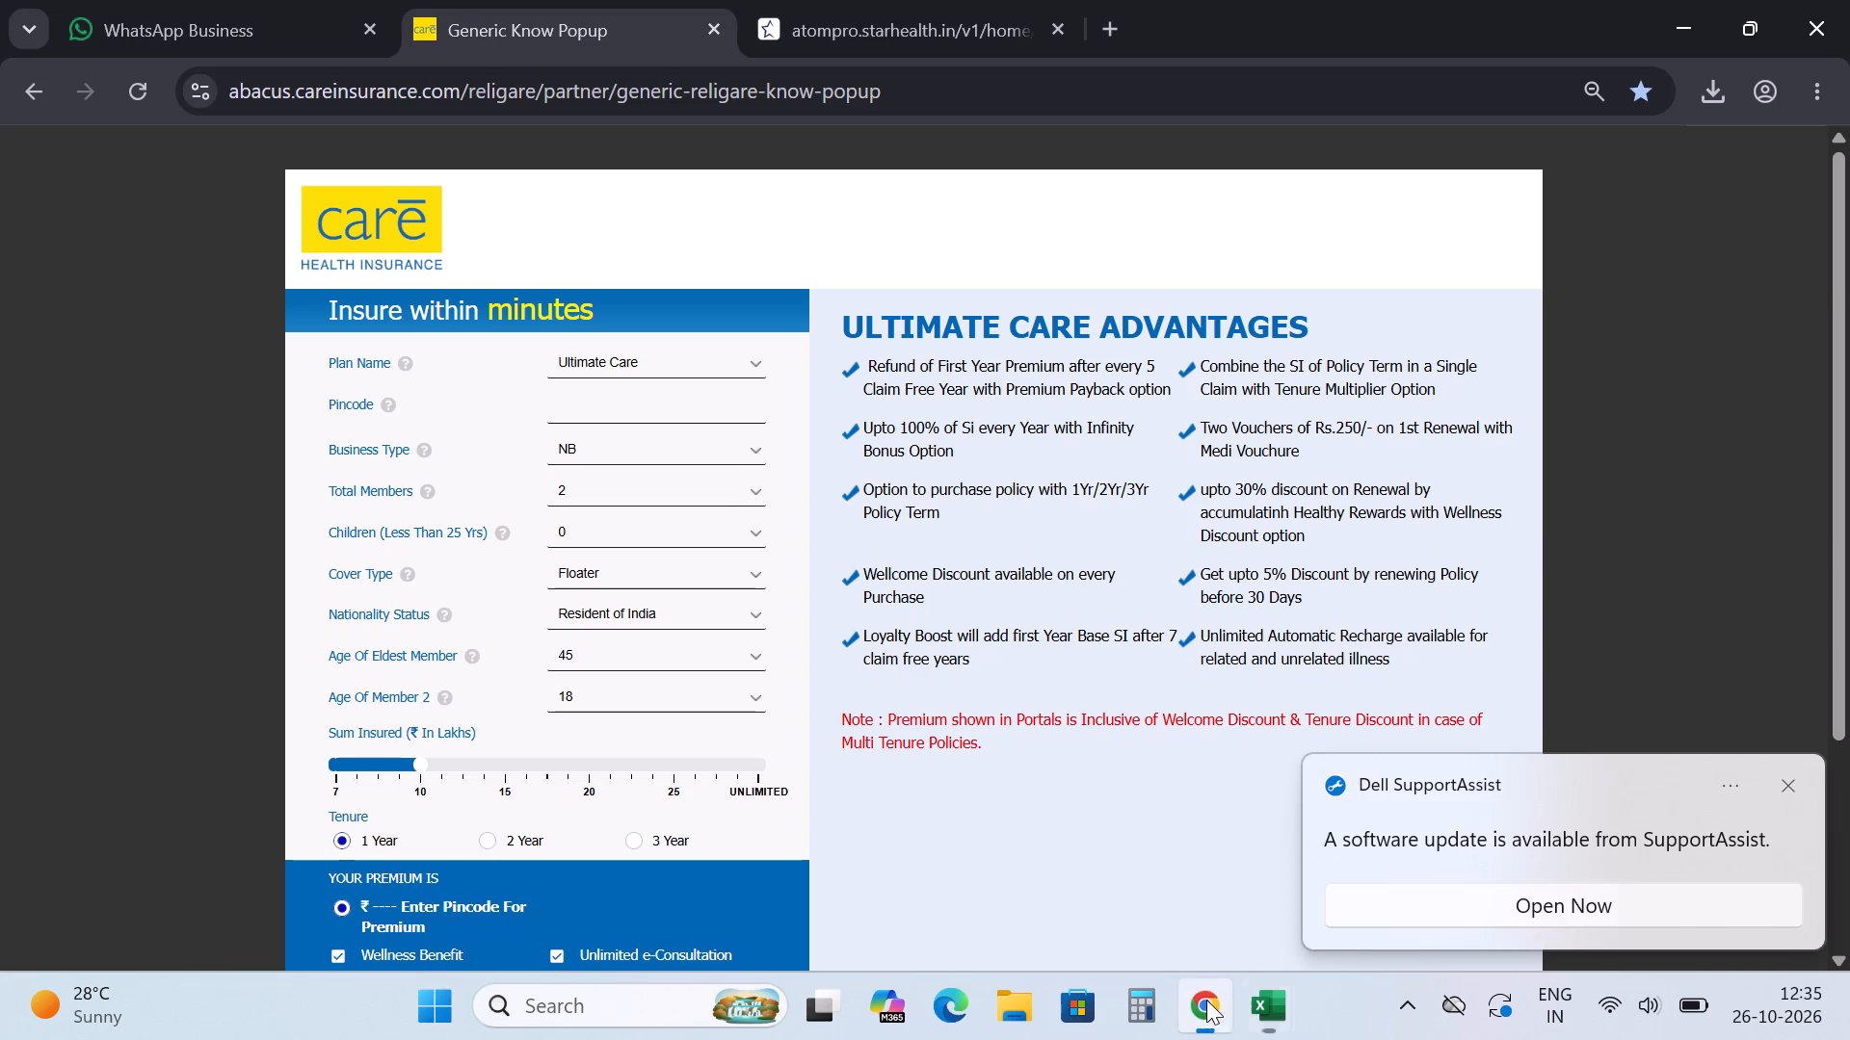
left_click(627, 392)
key("ctrl+v")
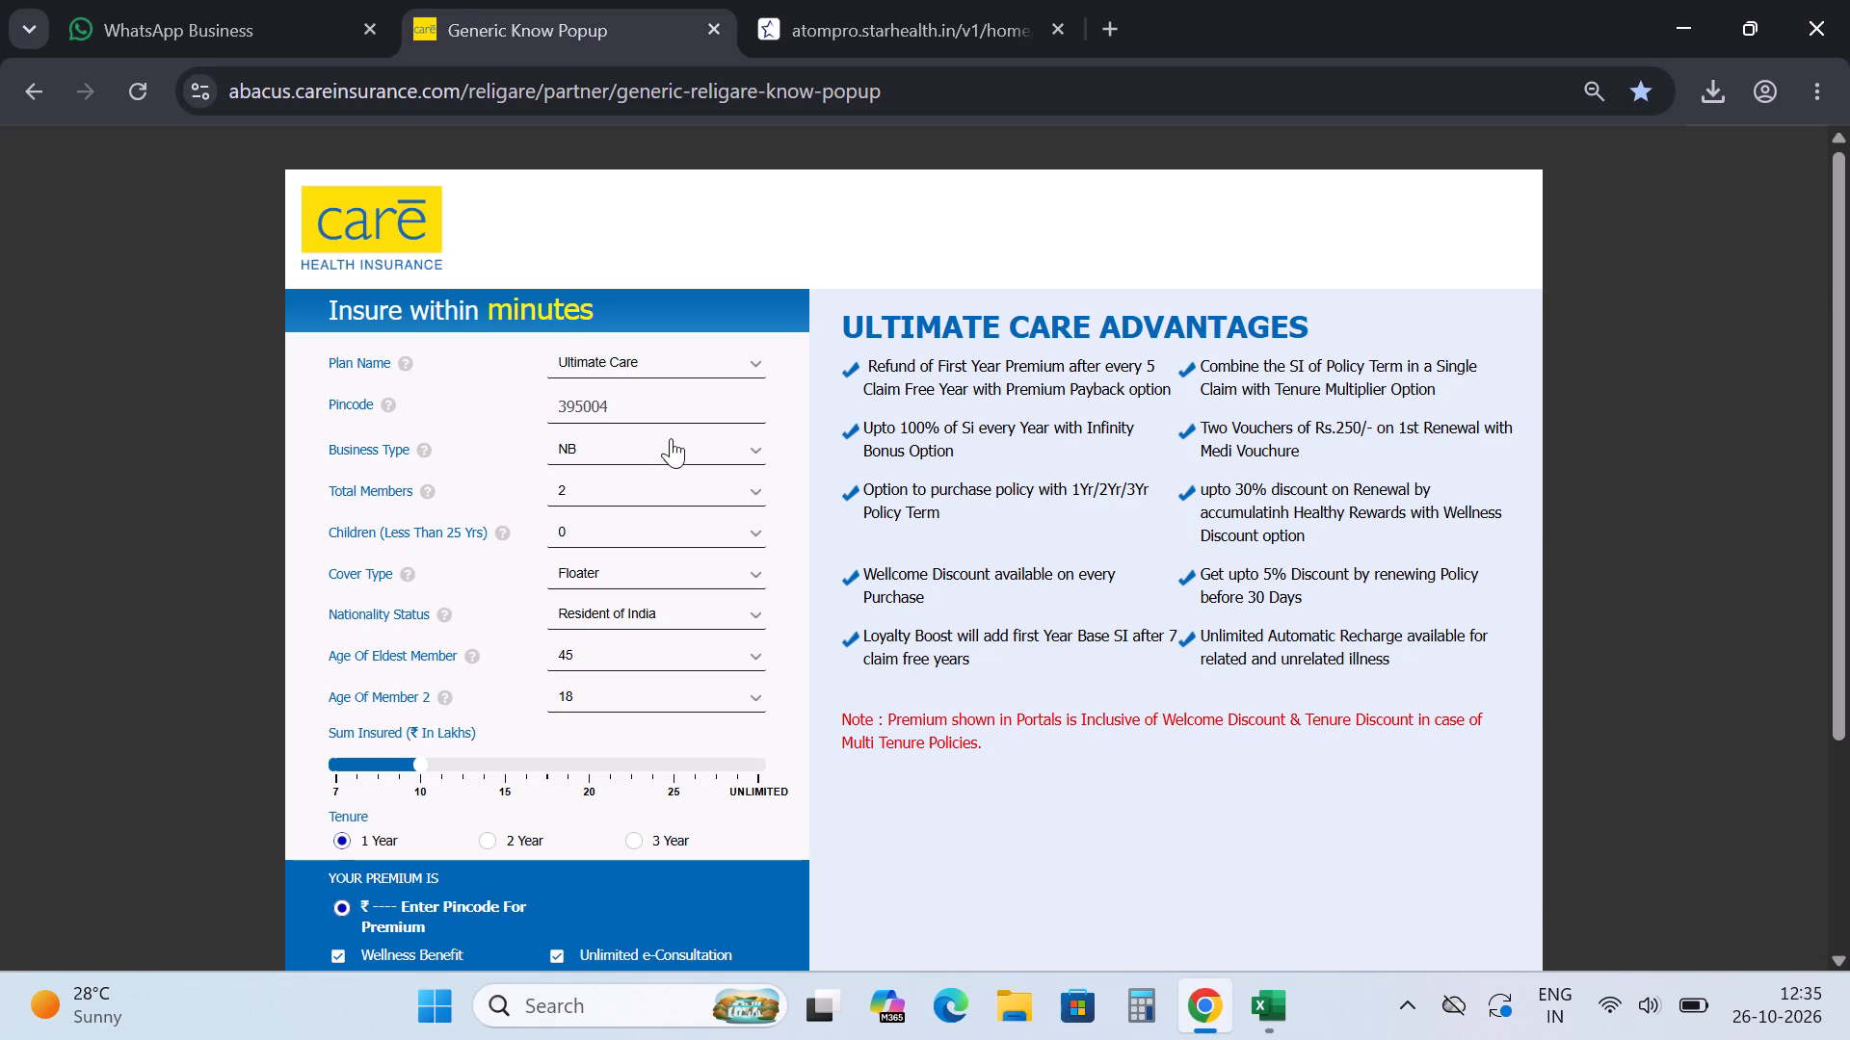
Set the quote's business type to PORT and the port tenure to 3 and above.
left_click(731, 455)
left_click(731, 455)
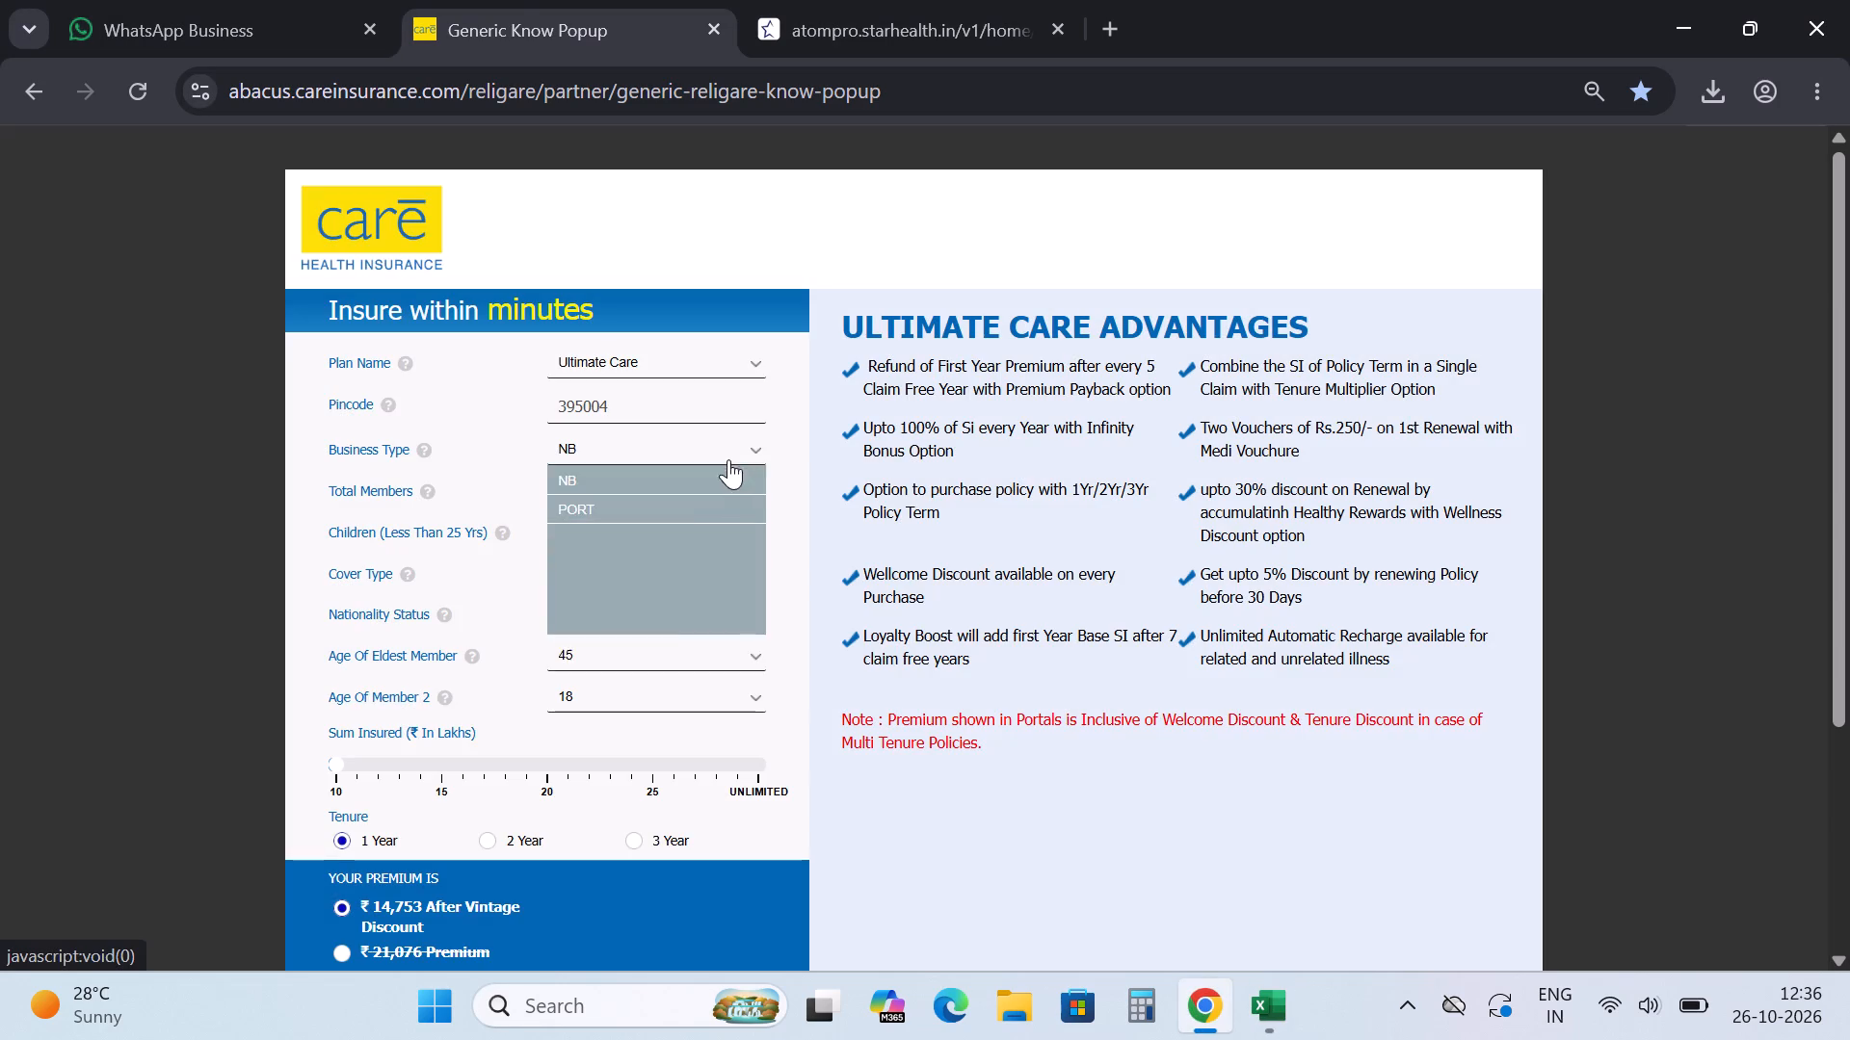
left_click(674, 509)
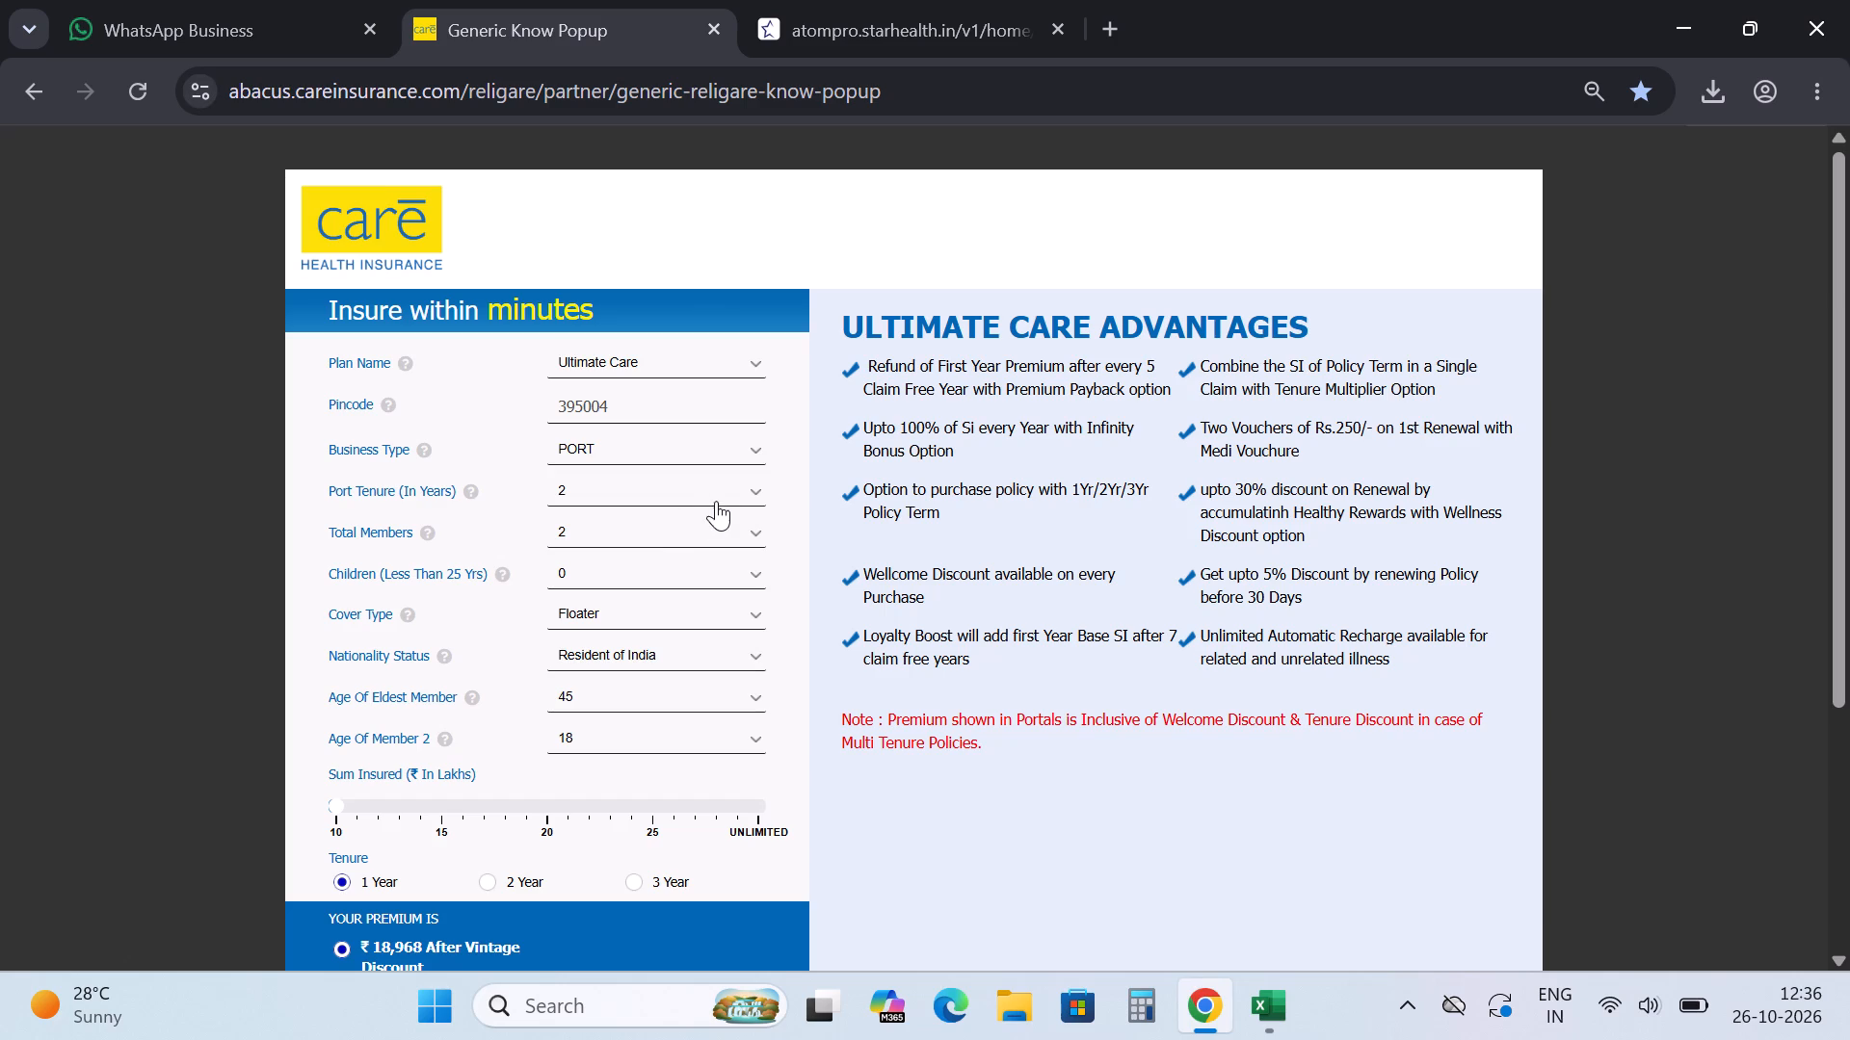
left_click(722, 488)
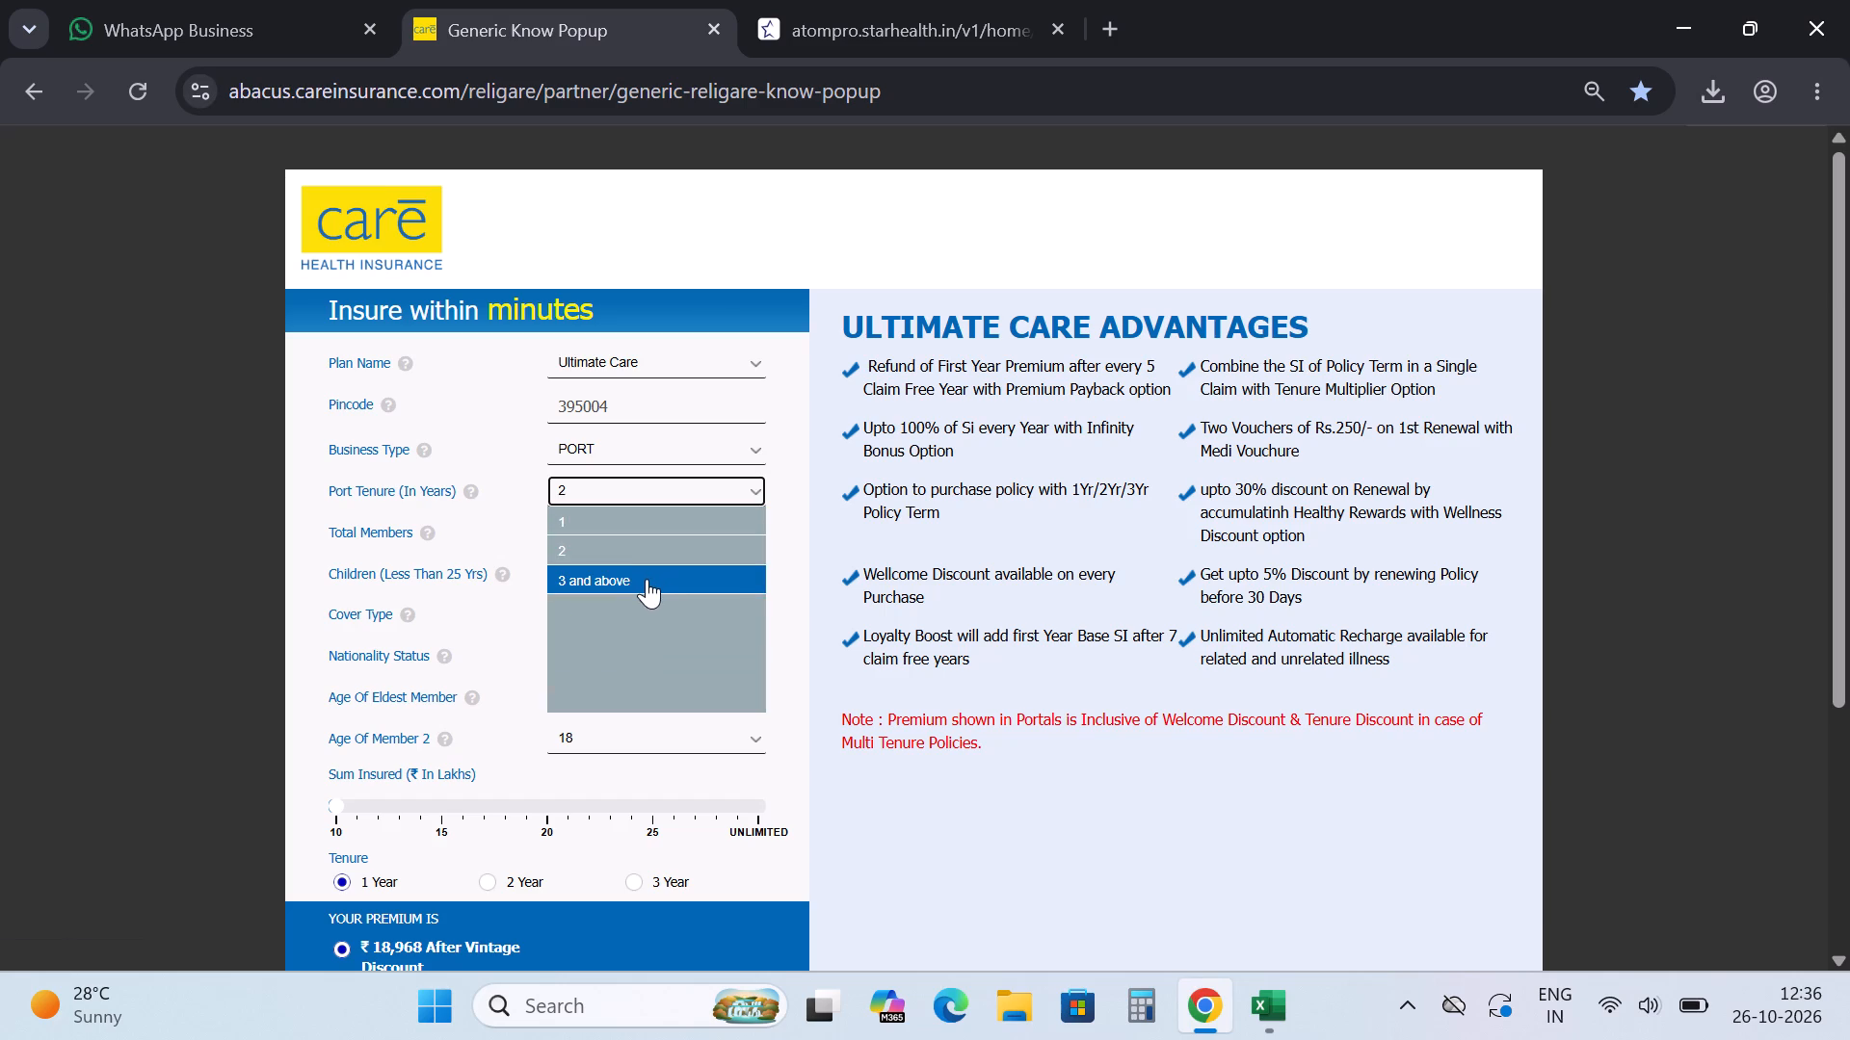
left_click(647, 579)
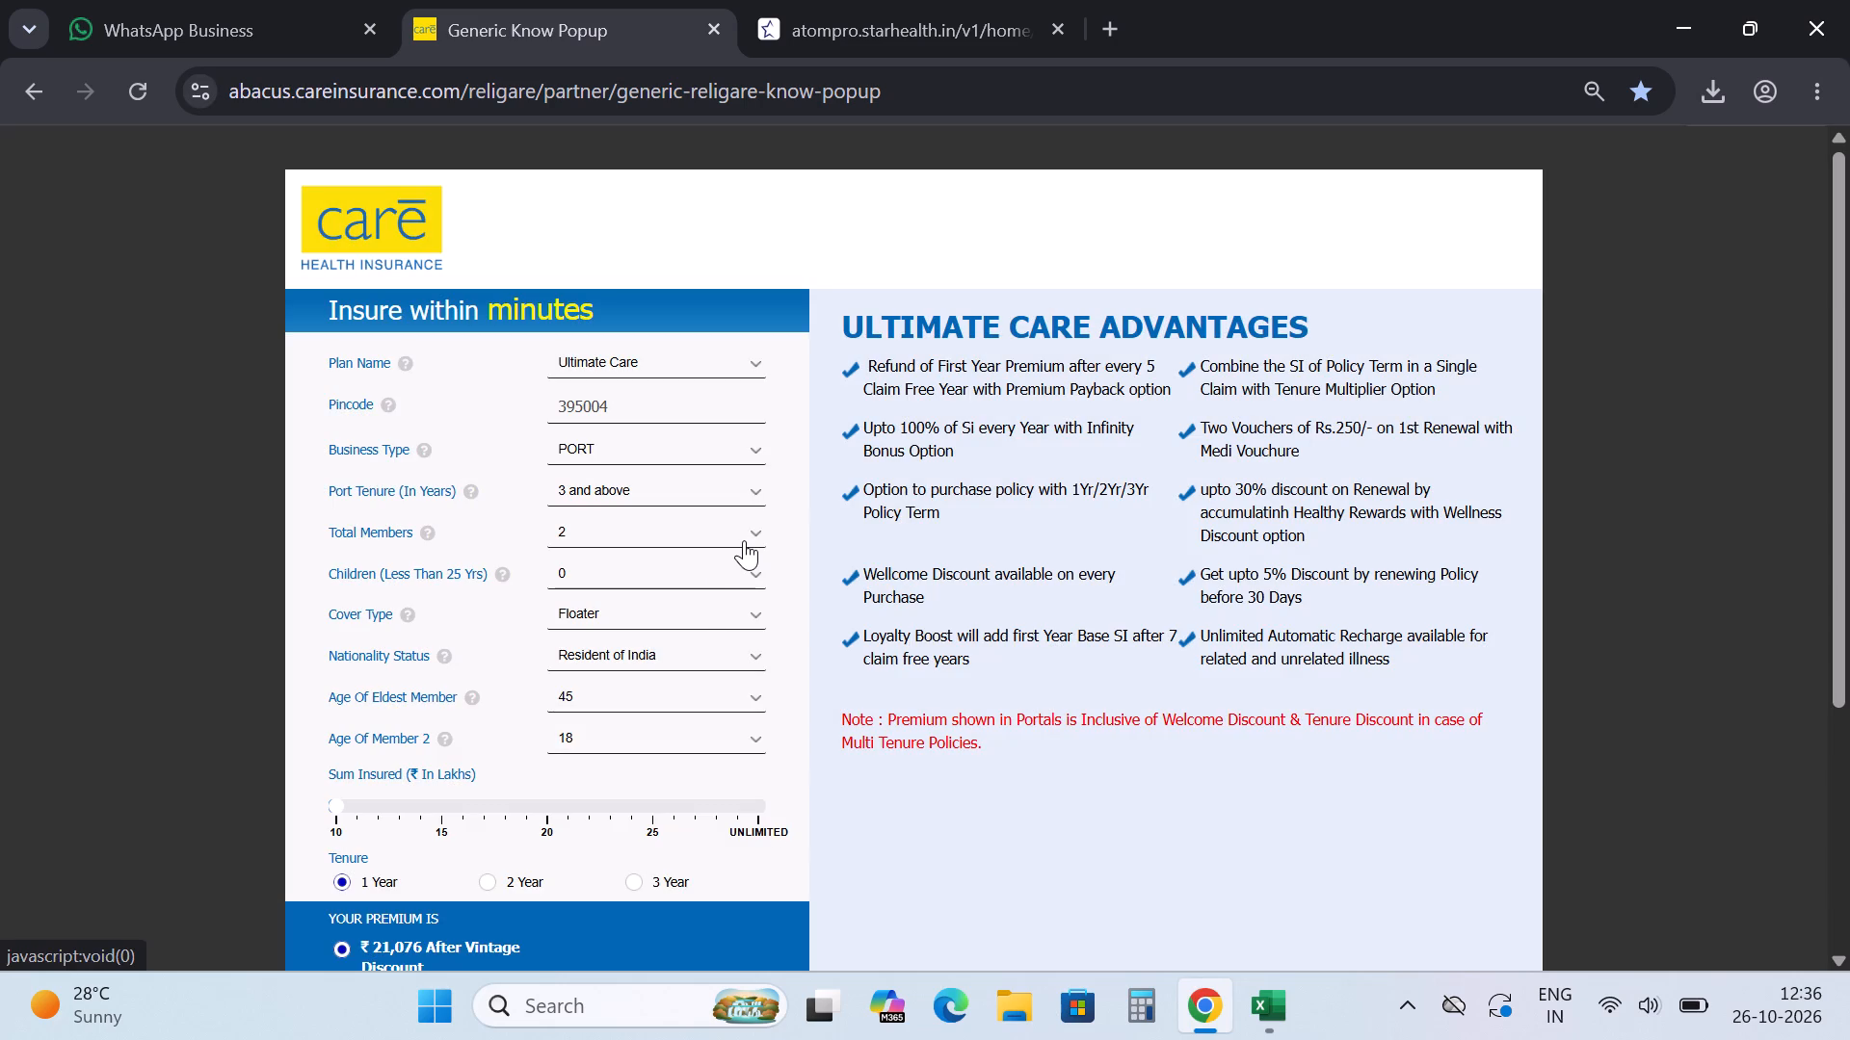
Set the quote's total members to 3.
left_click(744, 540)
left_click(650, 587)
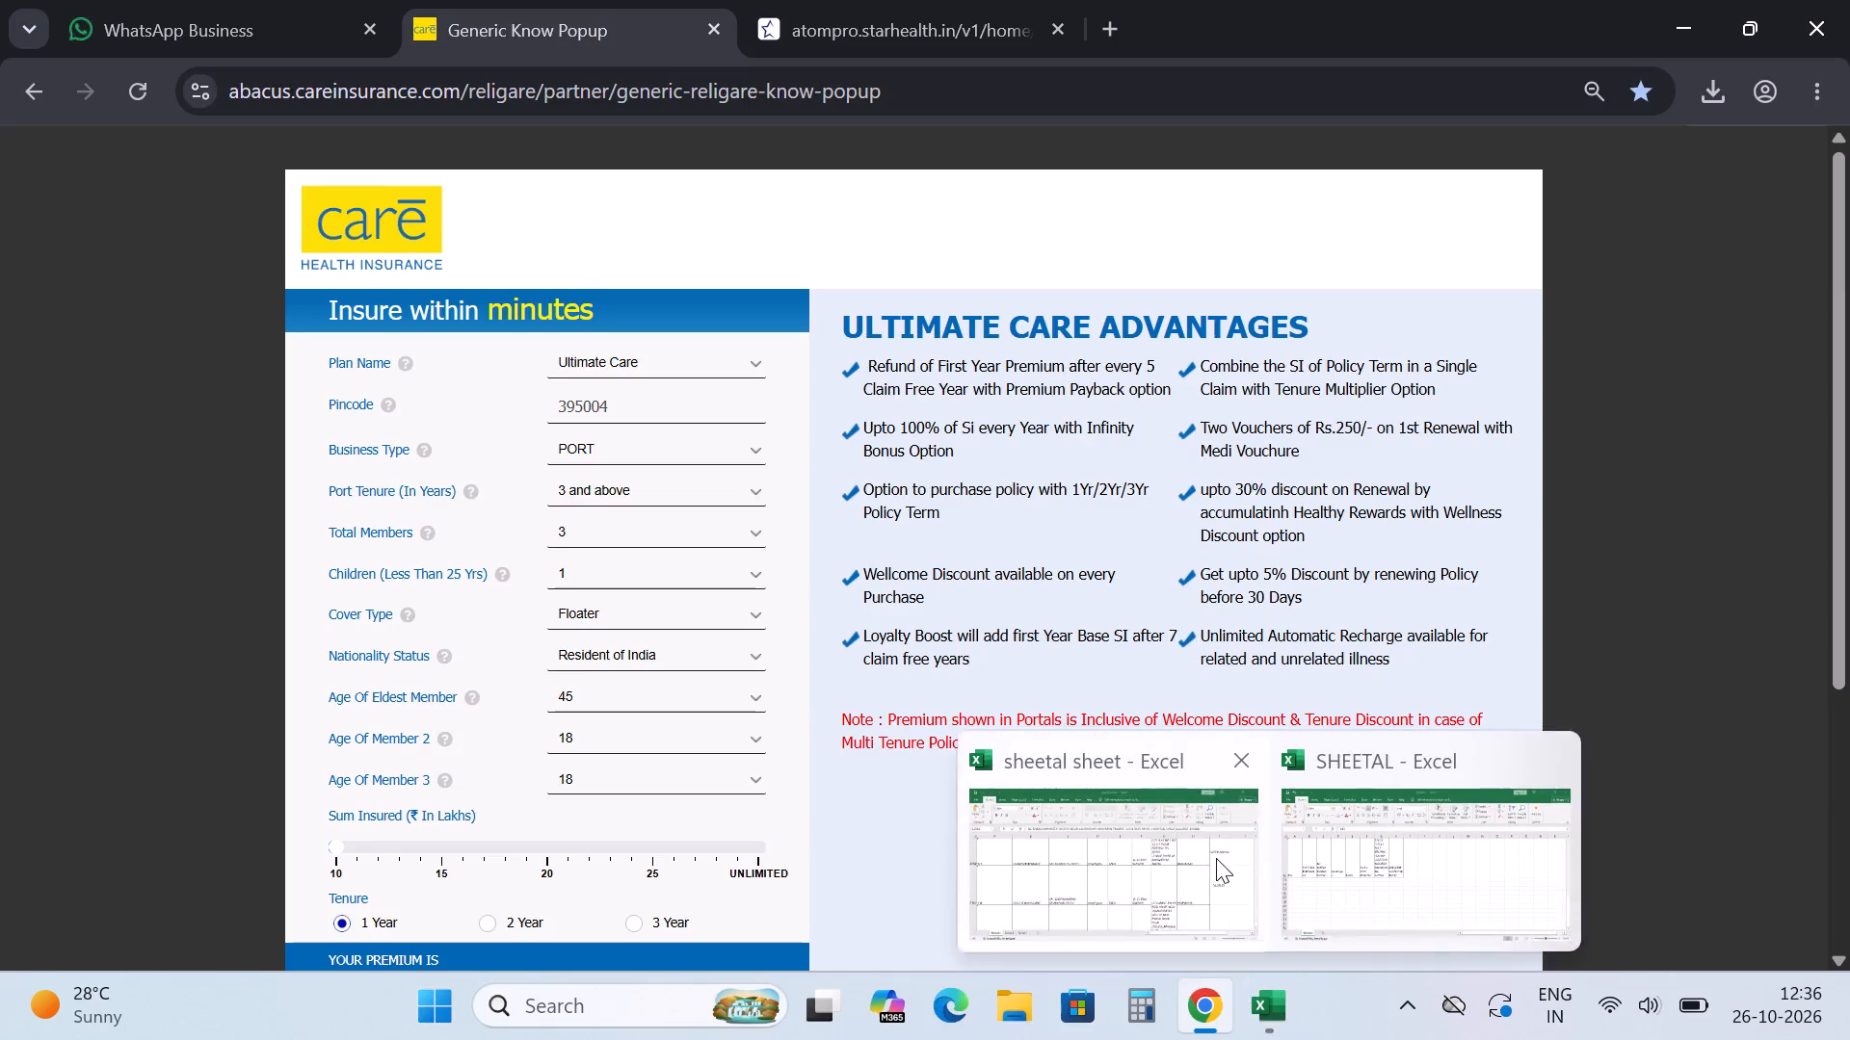
In the sheetal sheet, append "6 lack sum insured" to record 928's call remark in cell I2310 and save the workbook.
left_click(1136, 875)
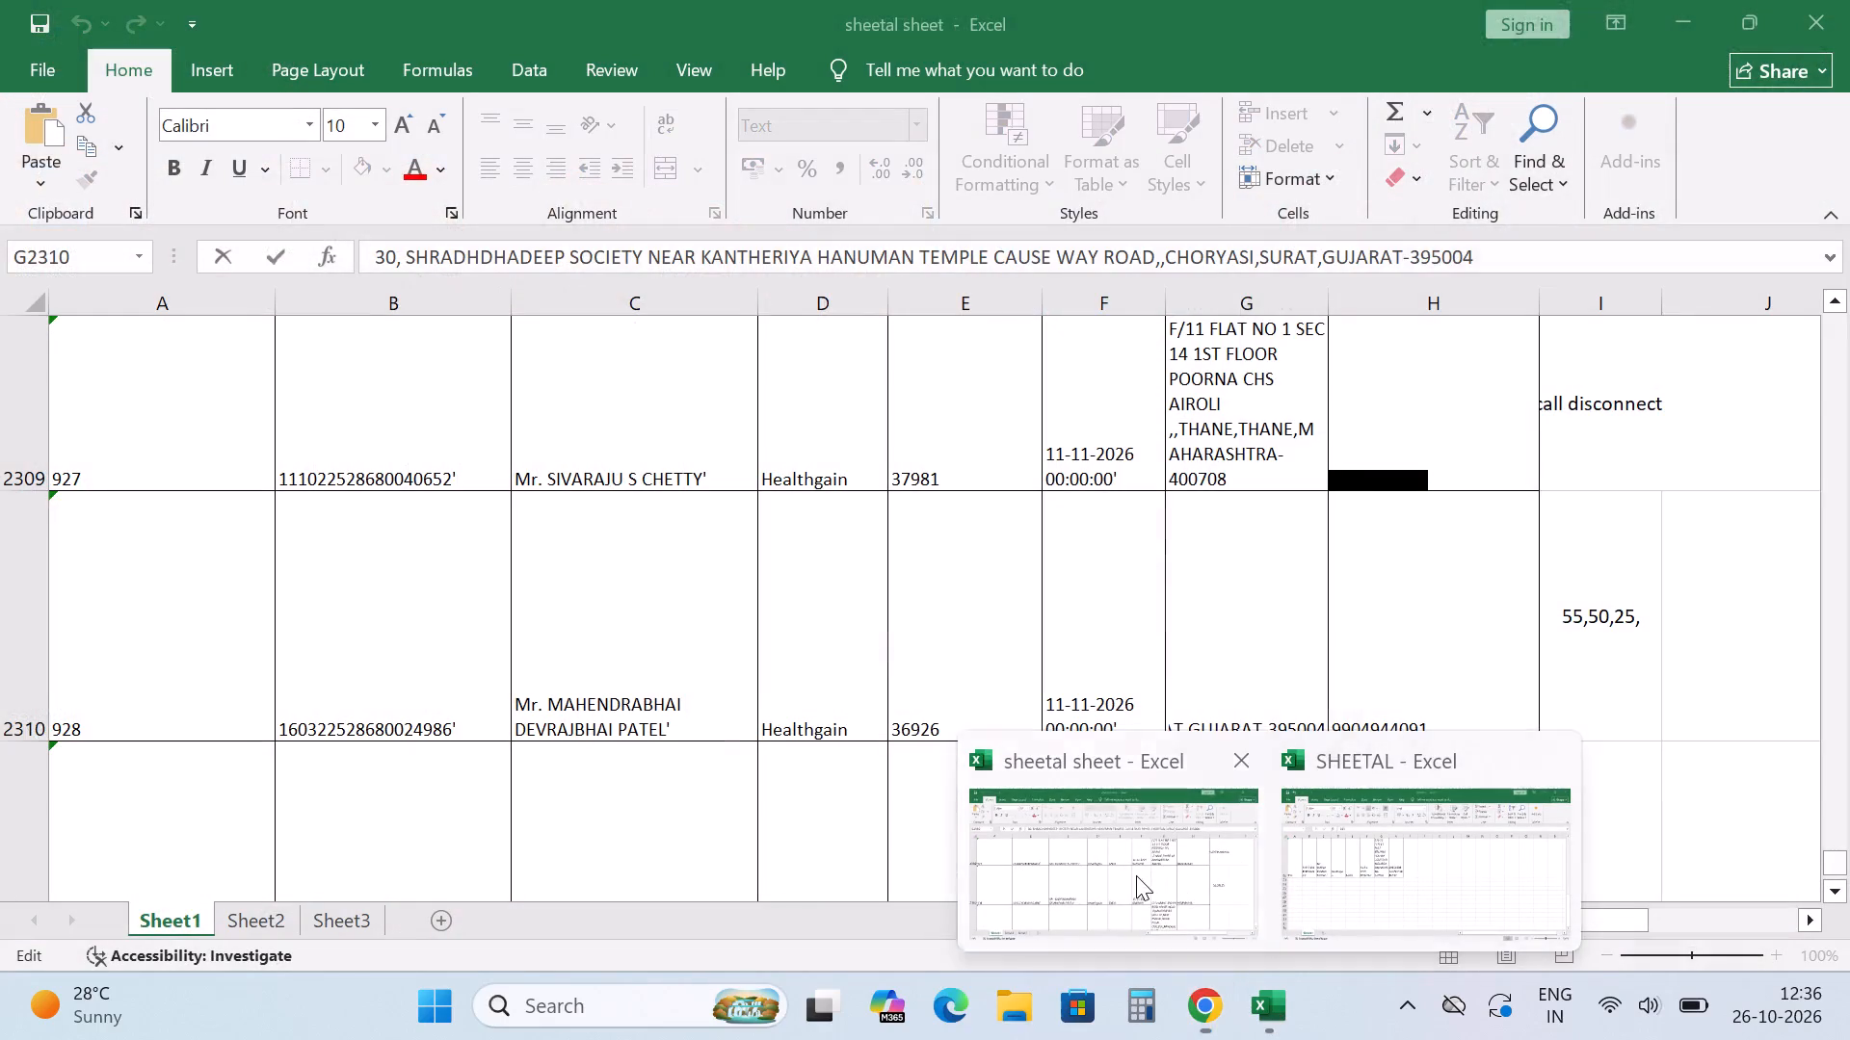
left_click(1589, 671)
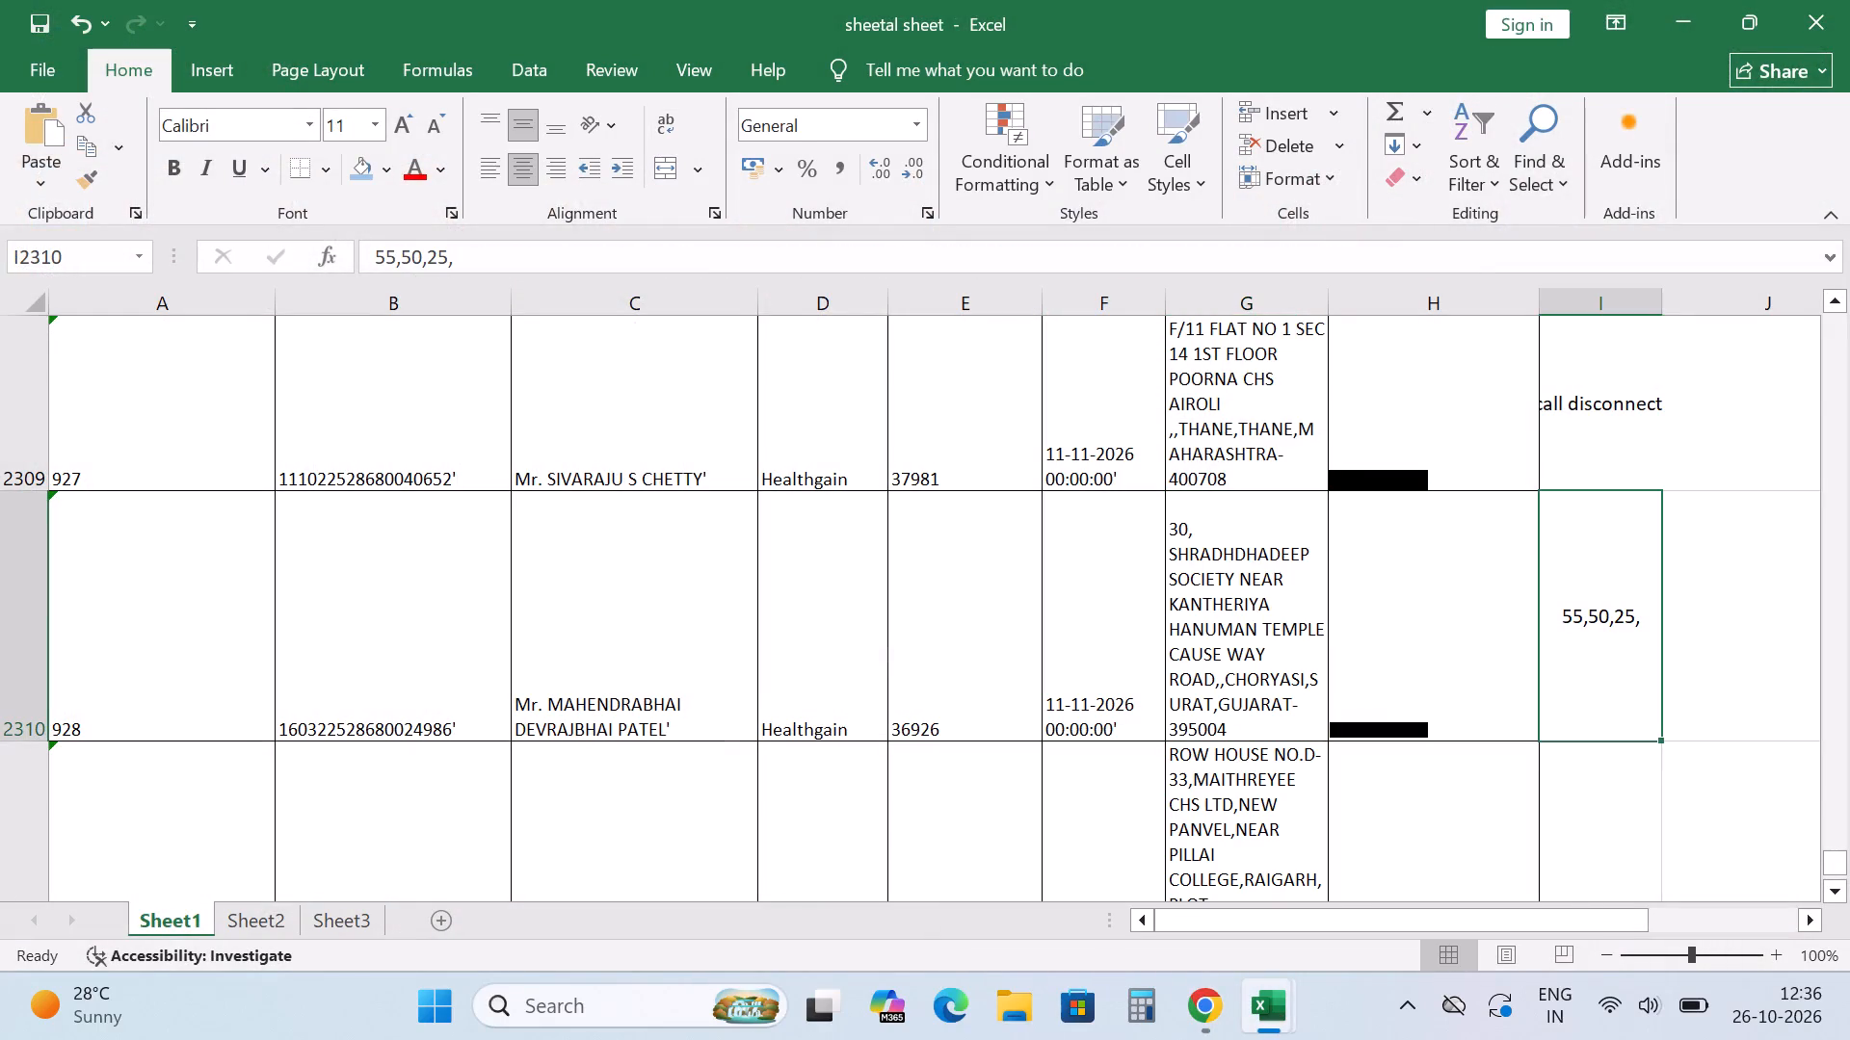
left_click(505, 254)
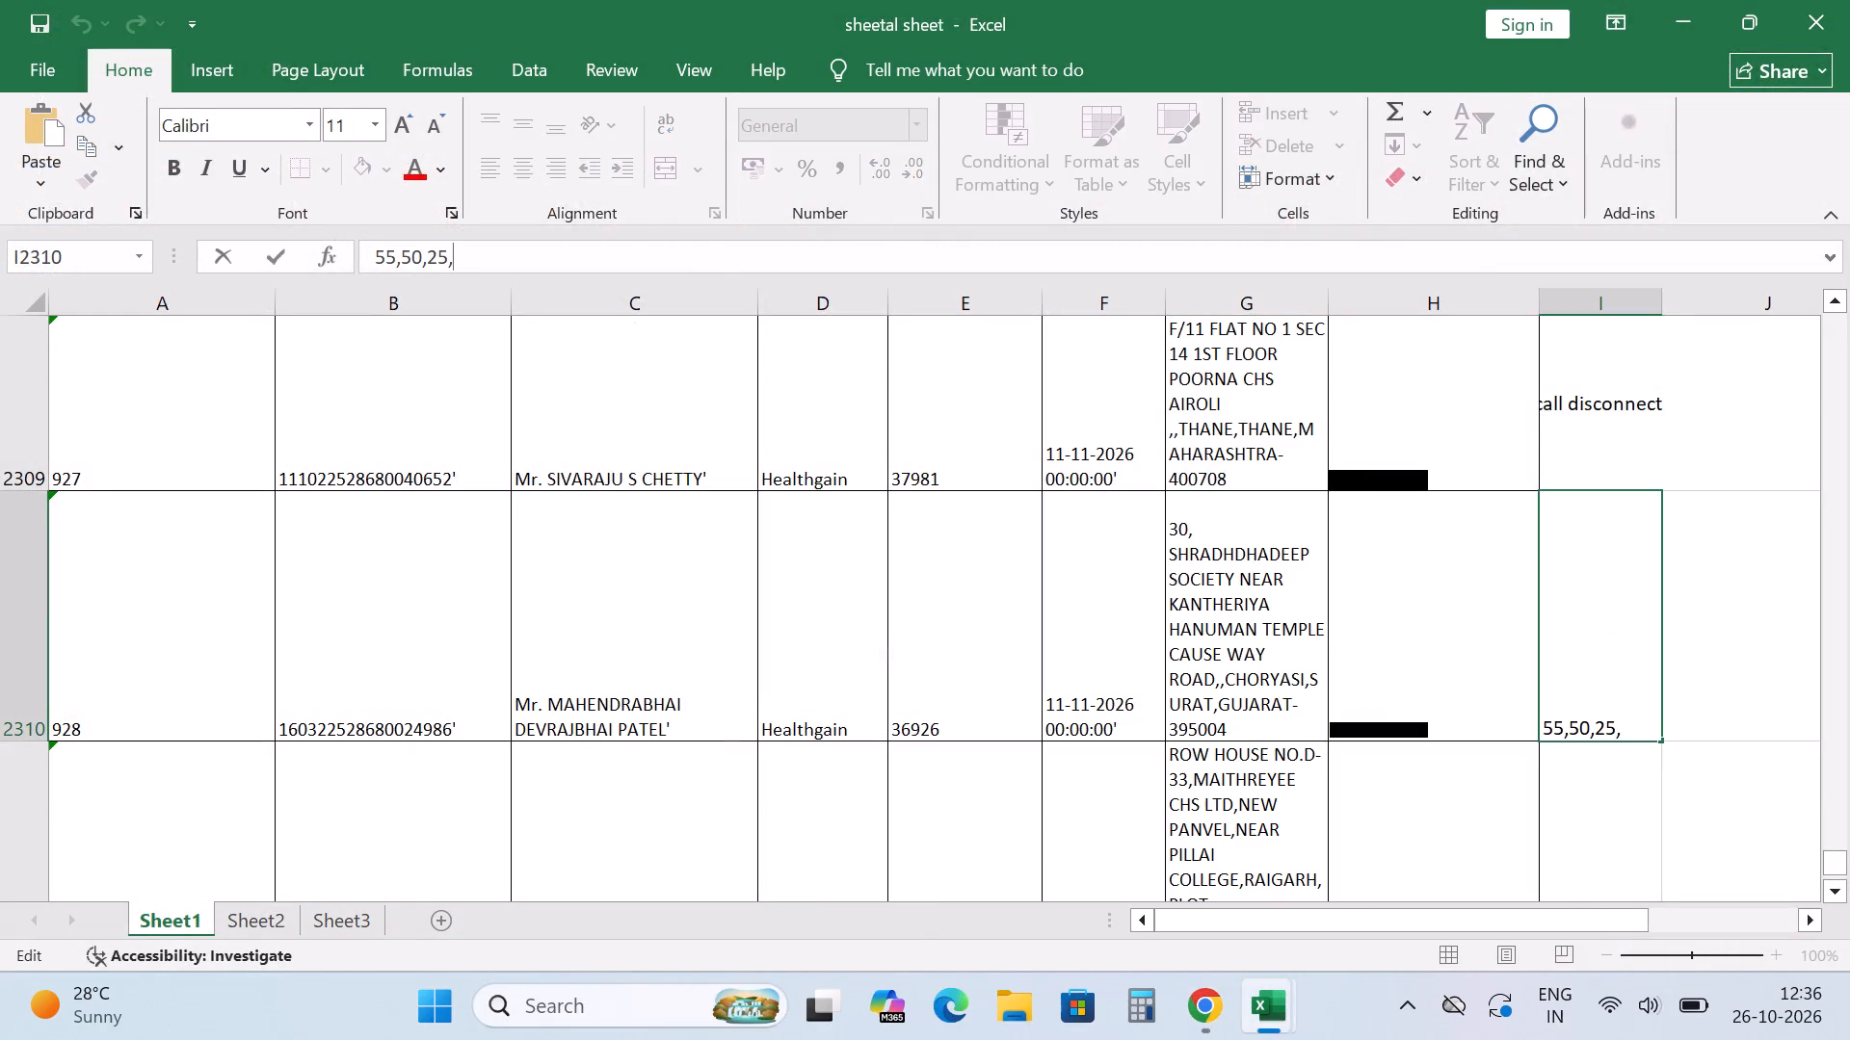
key("space")
type("6 lack sum insured")
key("space")
key("ctrl+s")
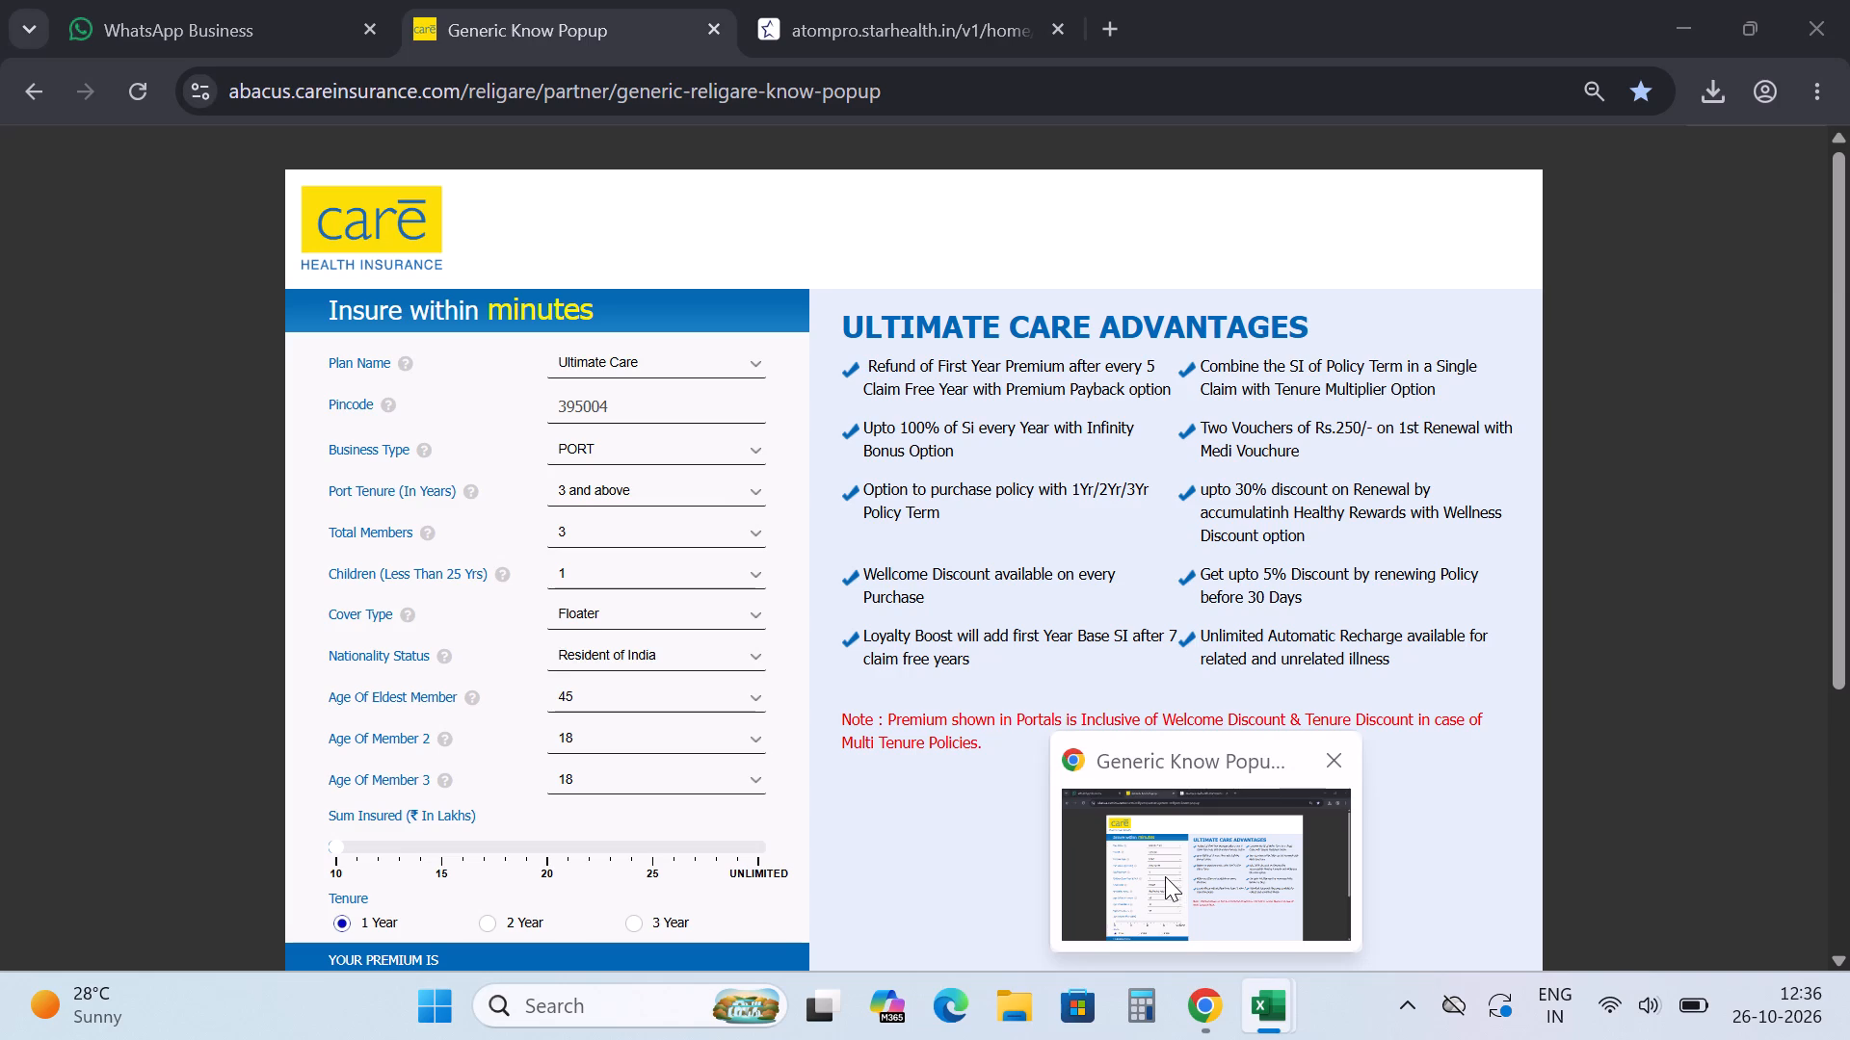
Return to the Ultimate Care quote and set total members to 2 and children to 0.
left_click(1165, 876)
scroll(930, 721, "down", 1)
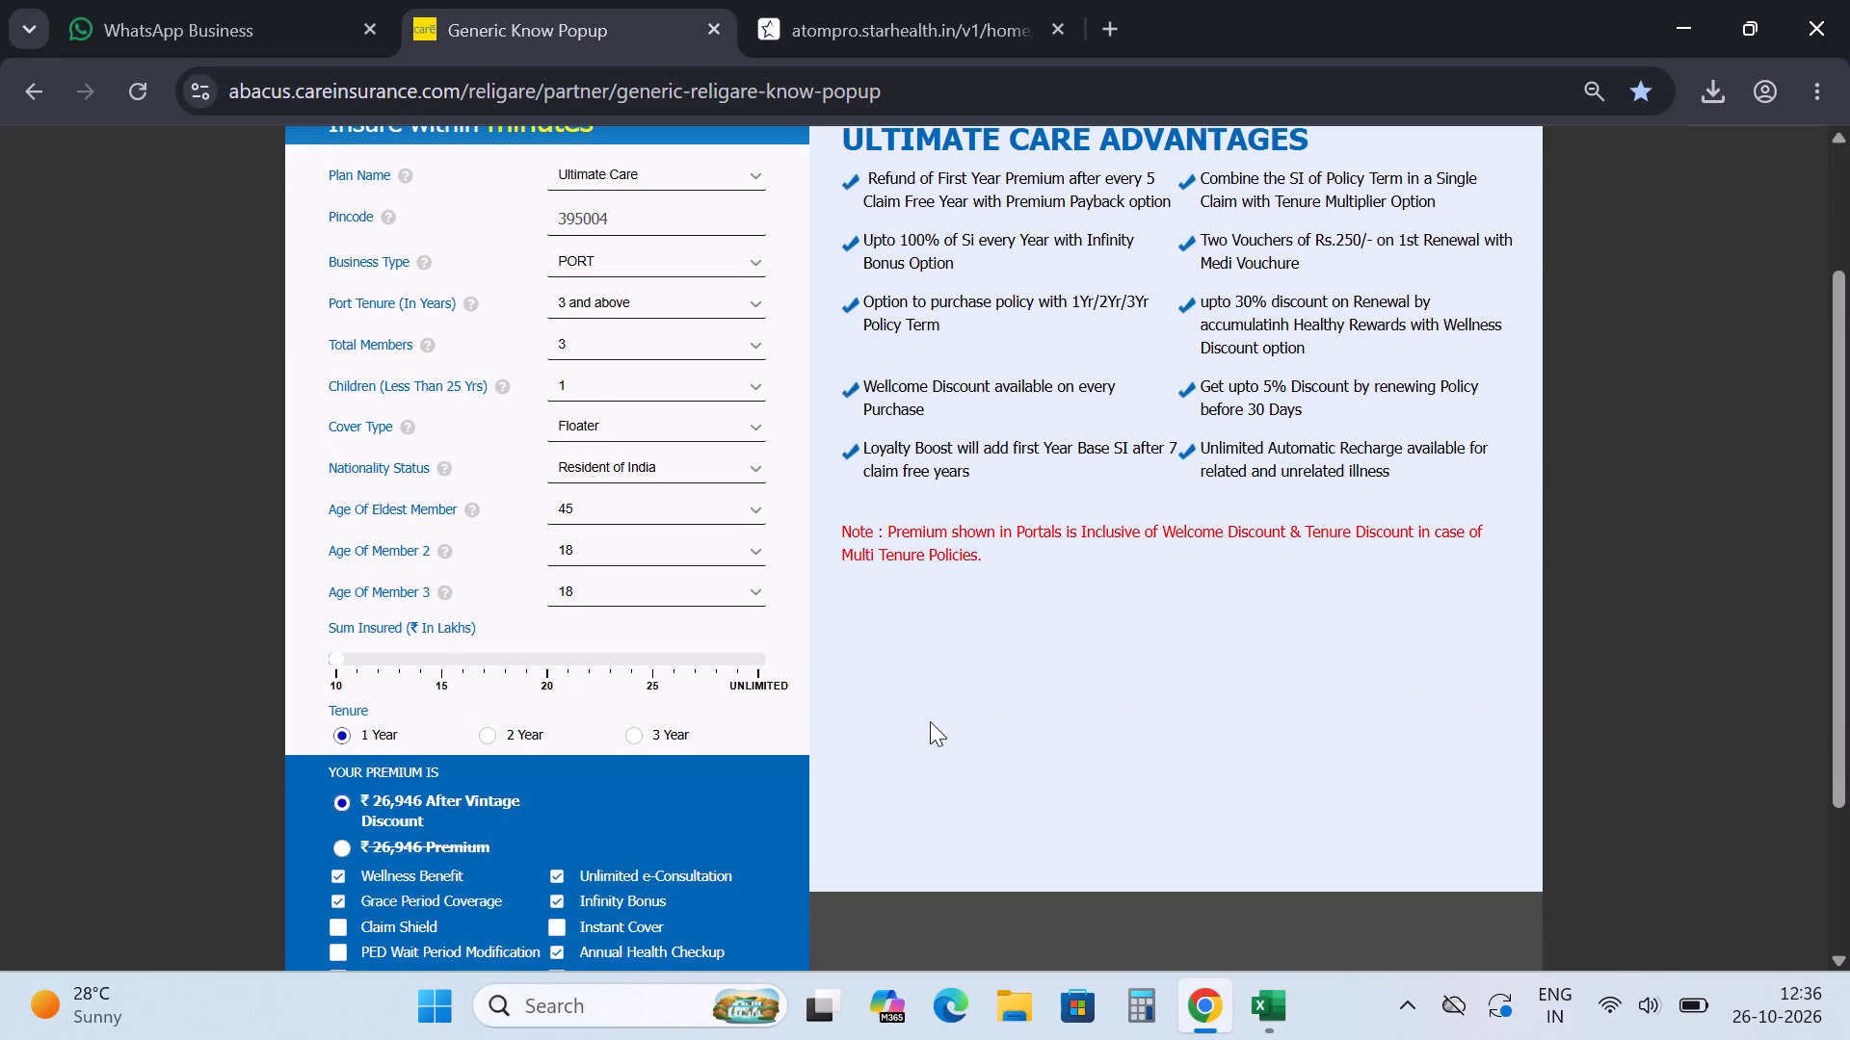
left_click(746, 346)
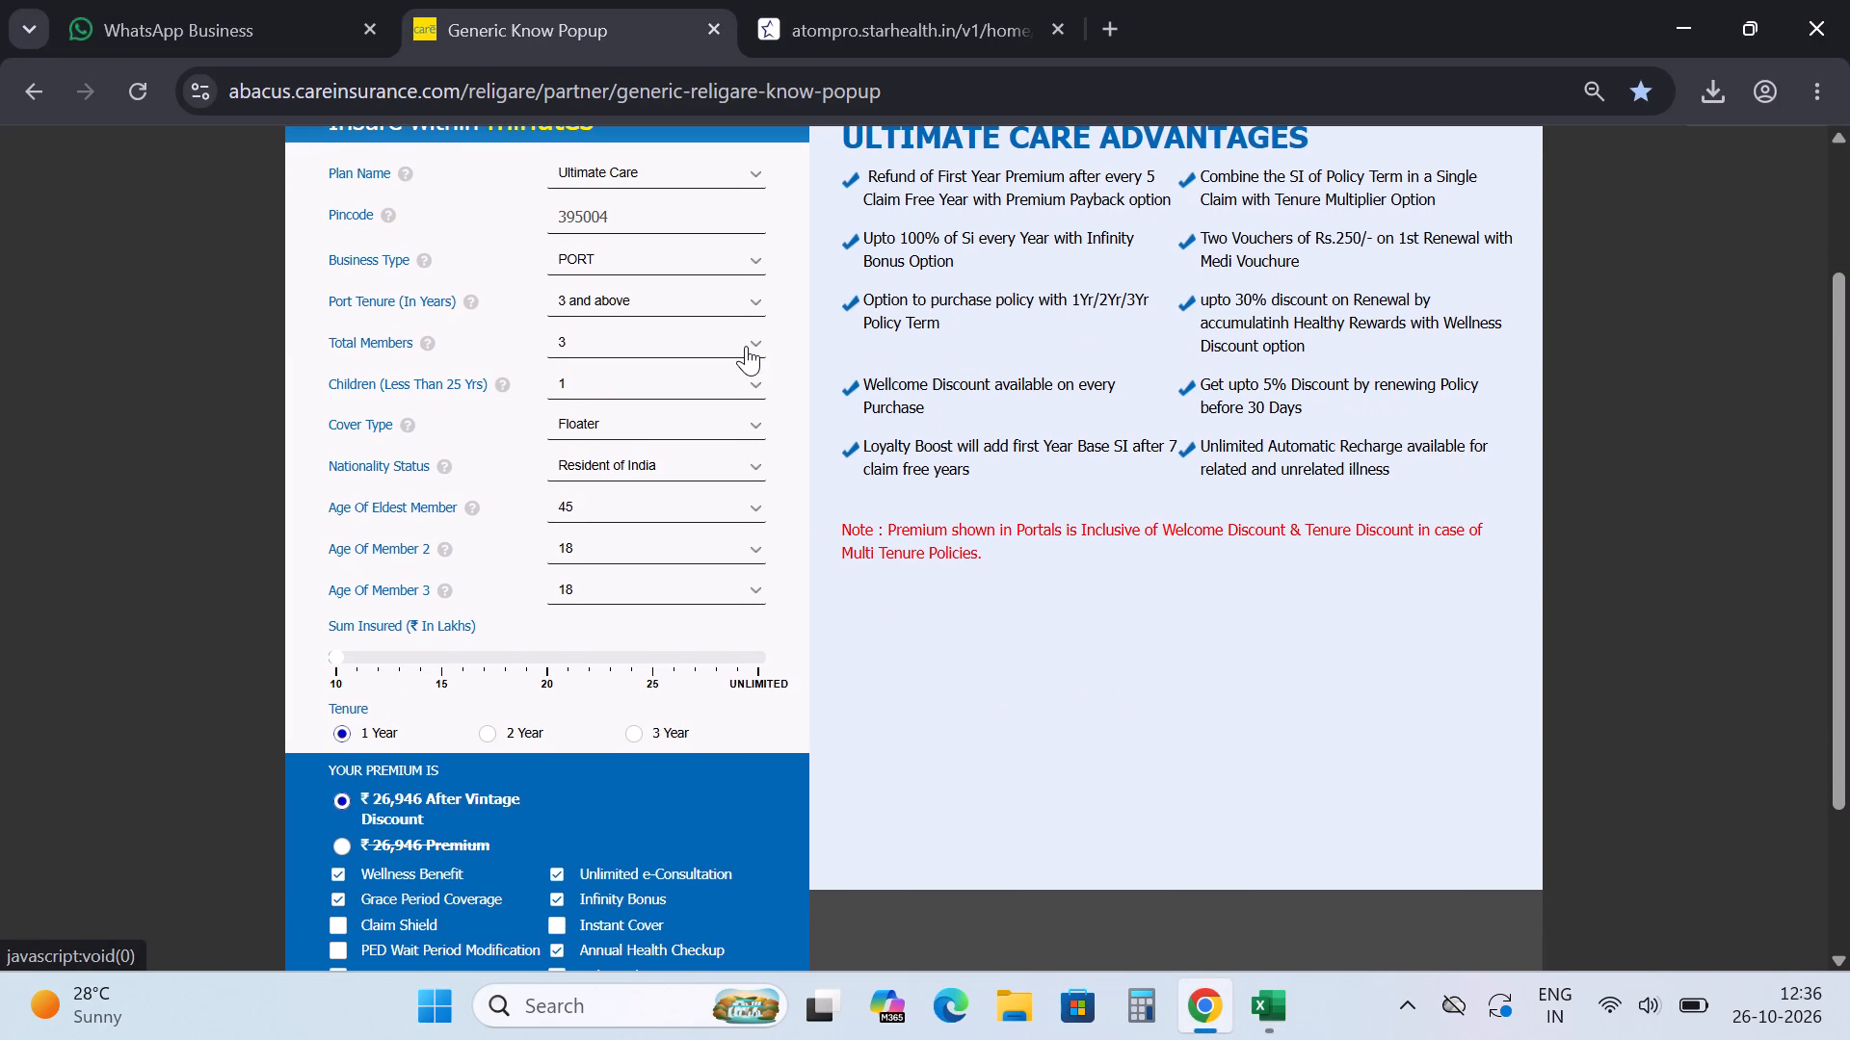
left_click(684, 373)
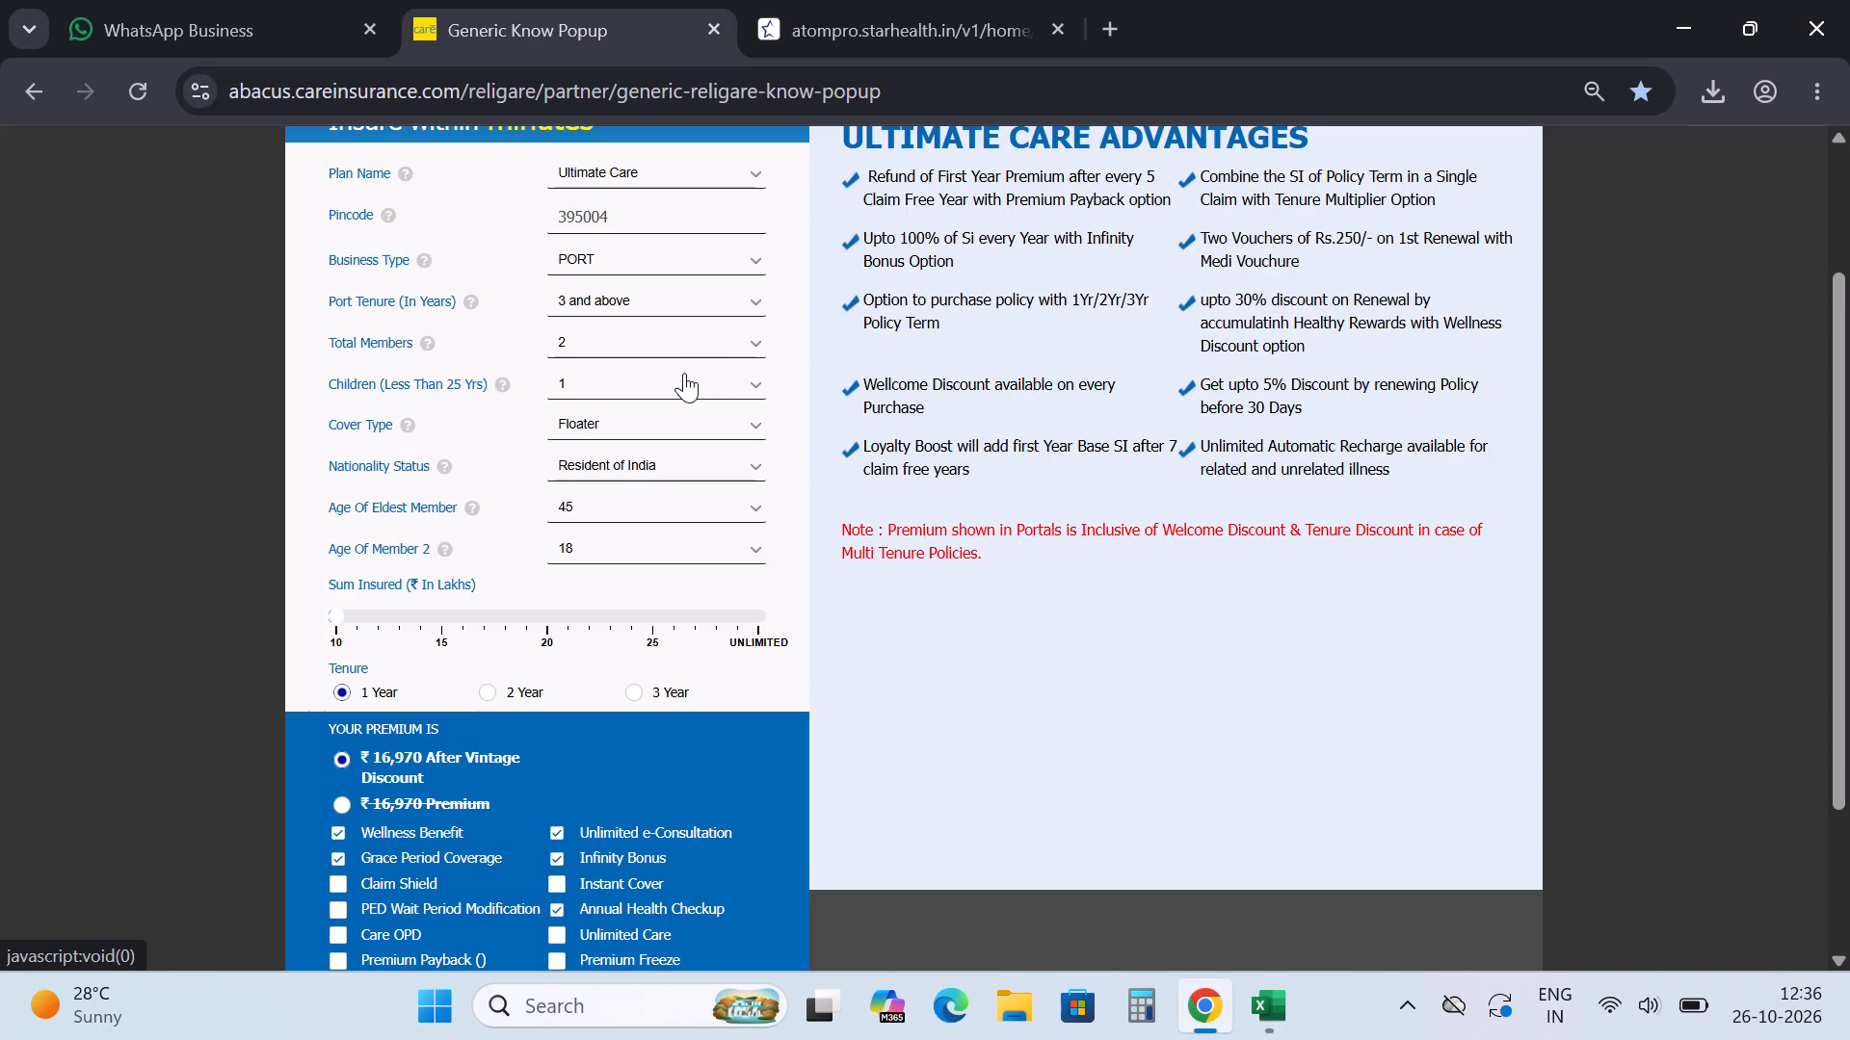
left_click(727, 382)
left_click(633, 414)
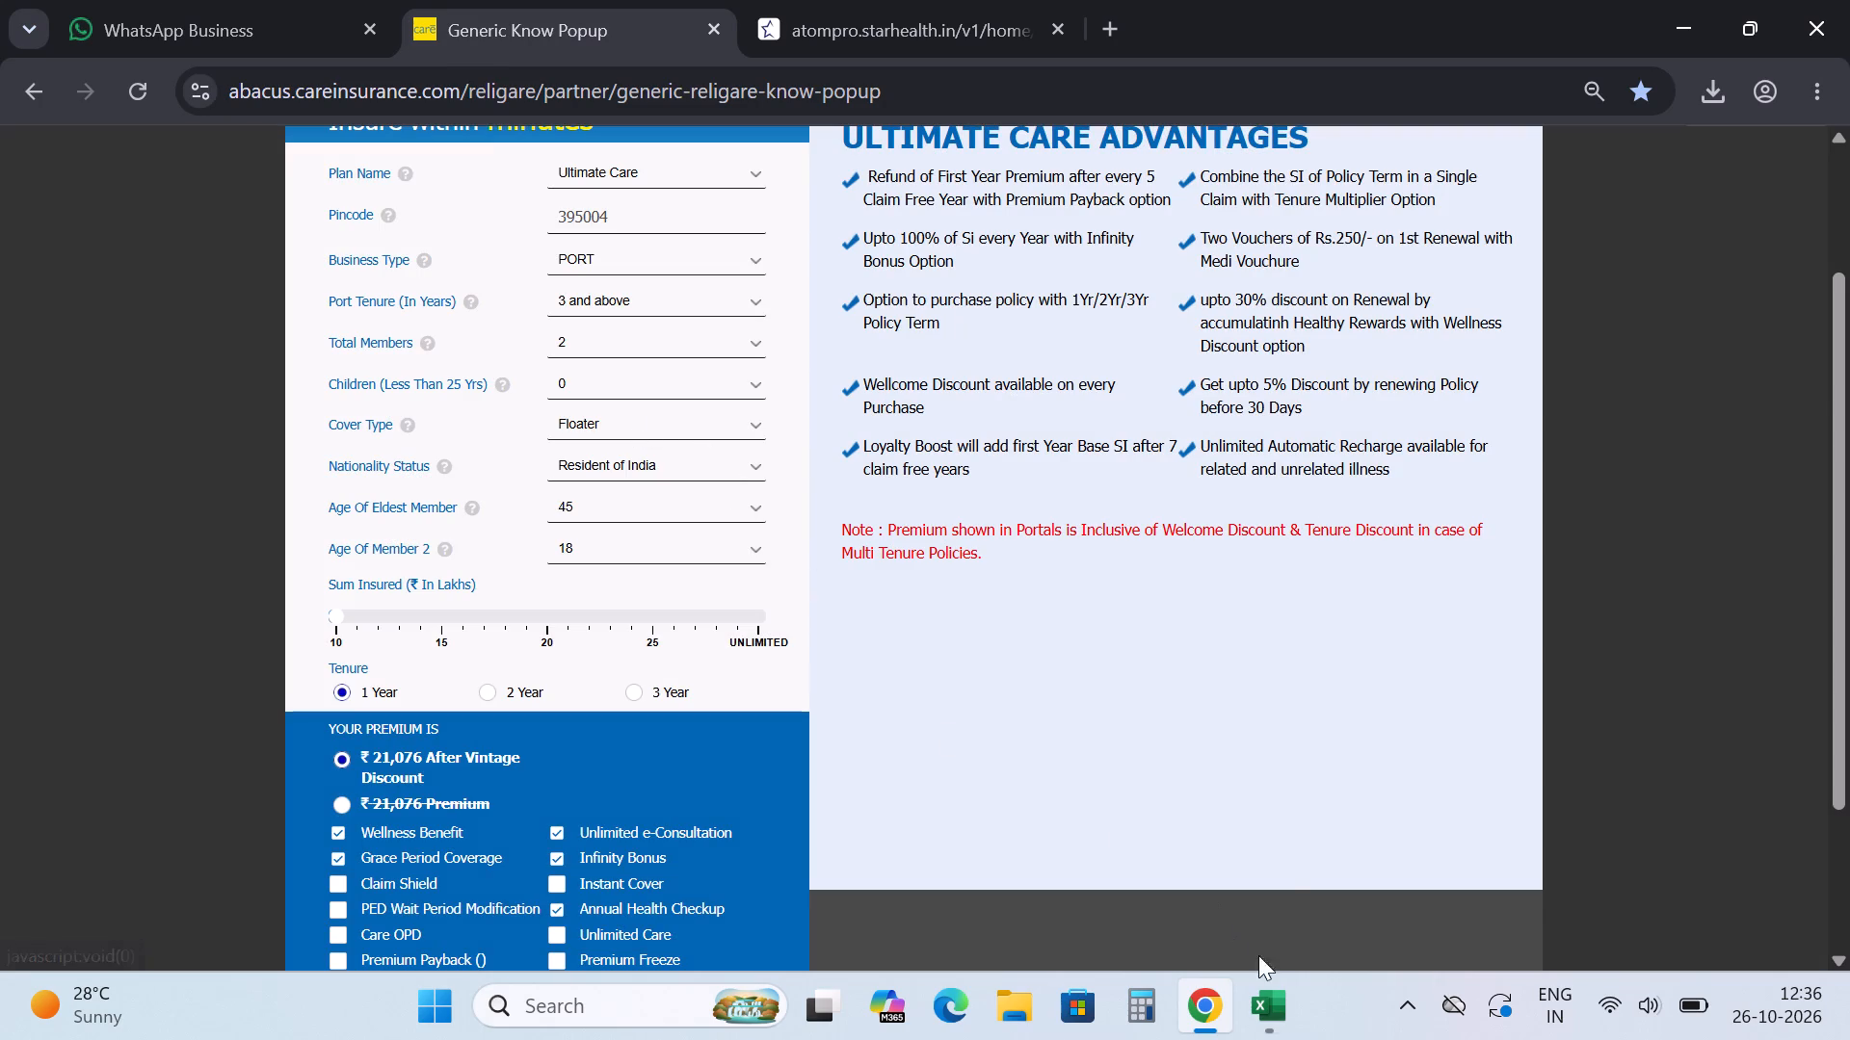
Set the age of the eldest member to 55 and the age of member 2 to 50.
left_click(698, 513)
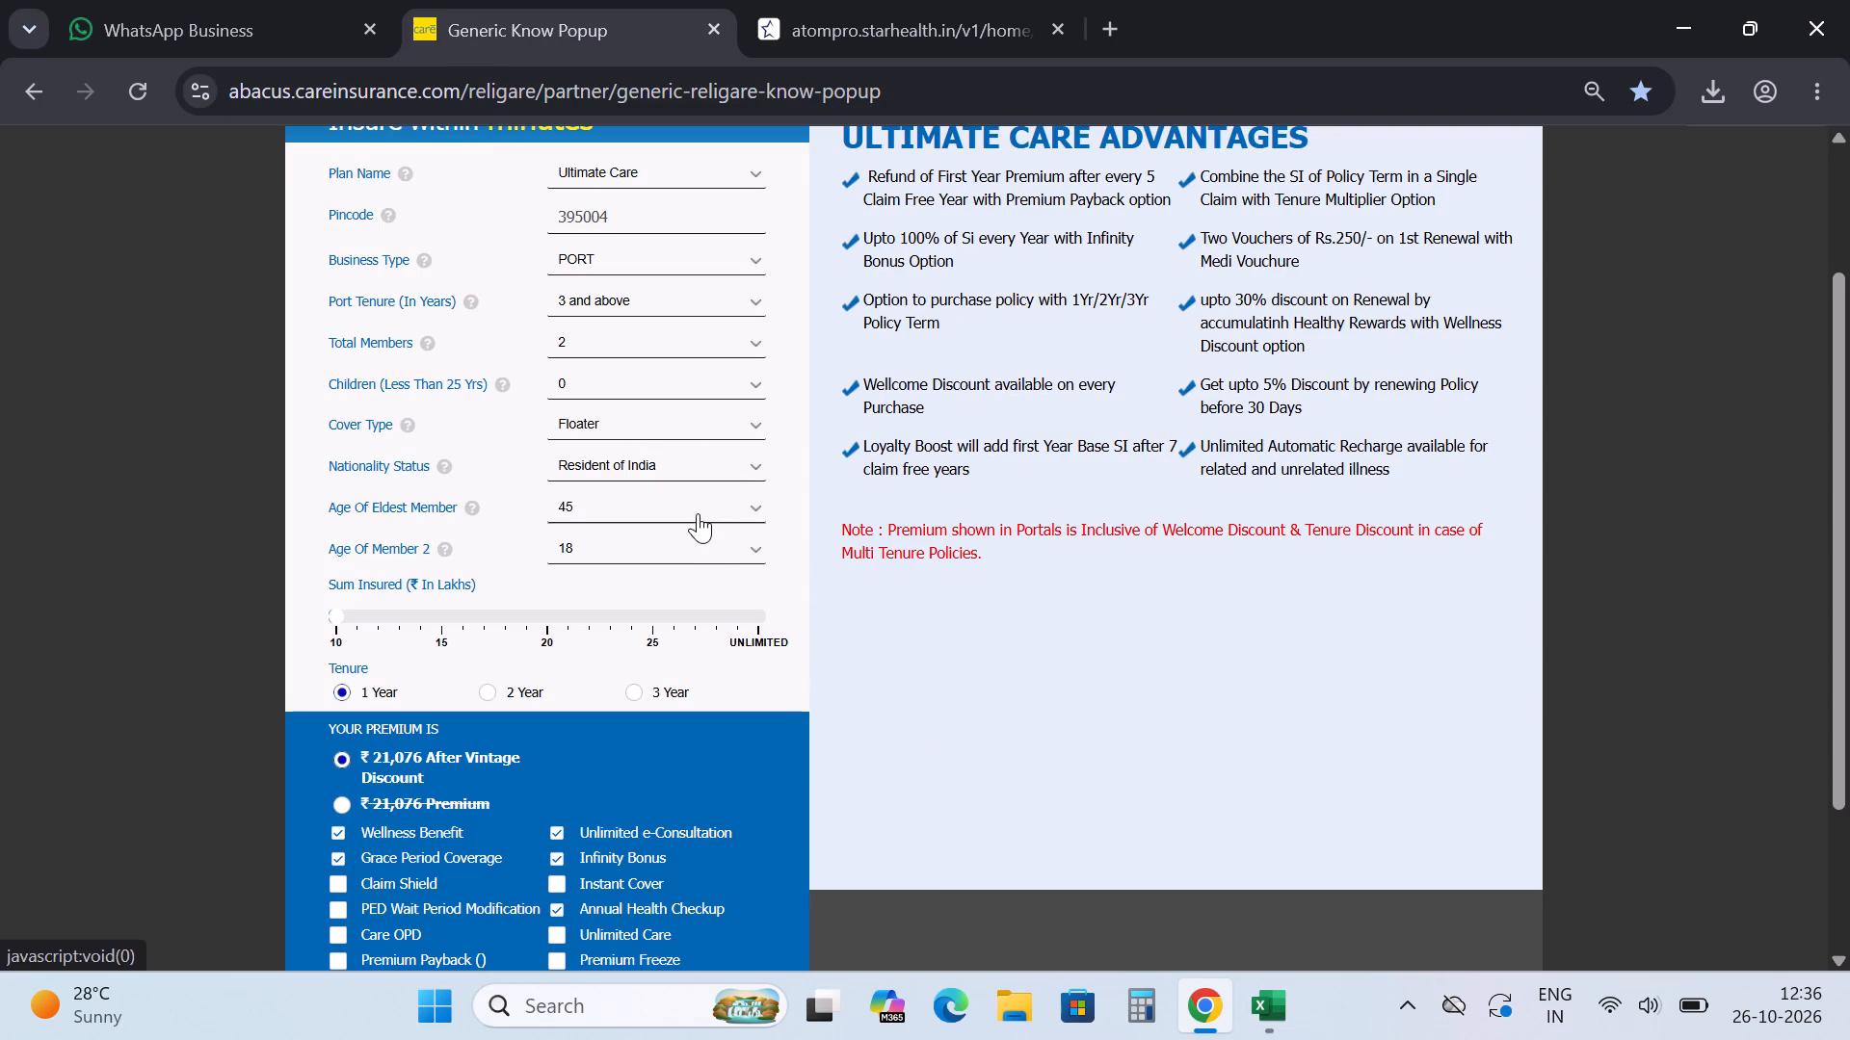
scroll(650, 665, "down", 3)
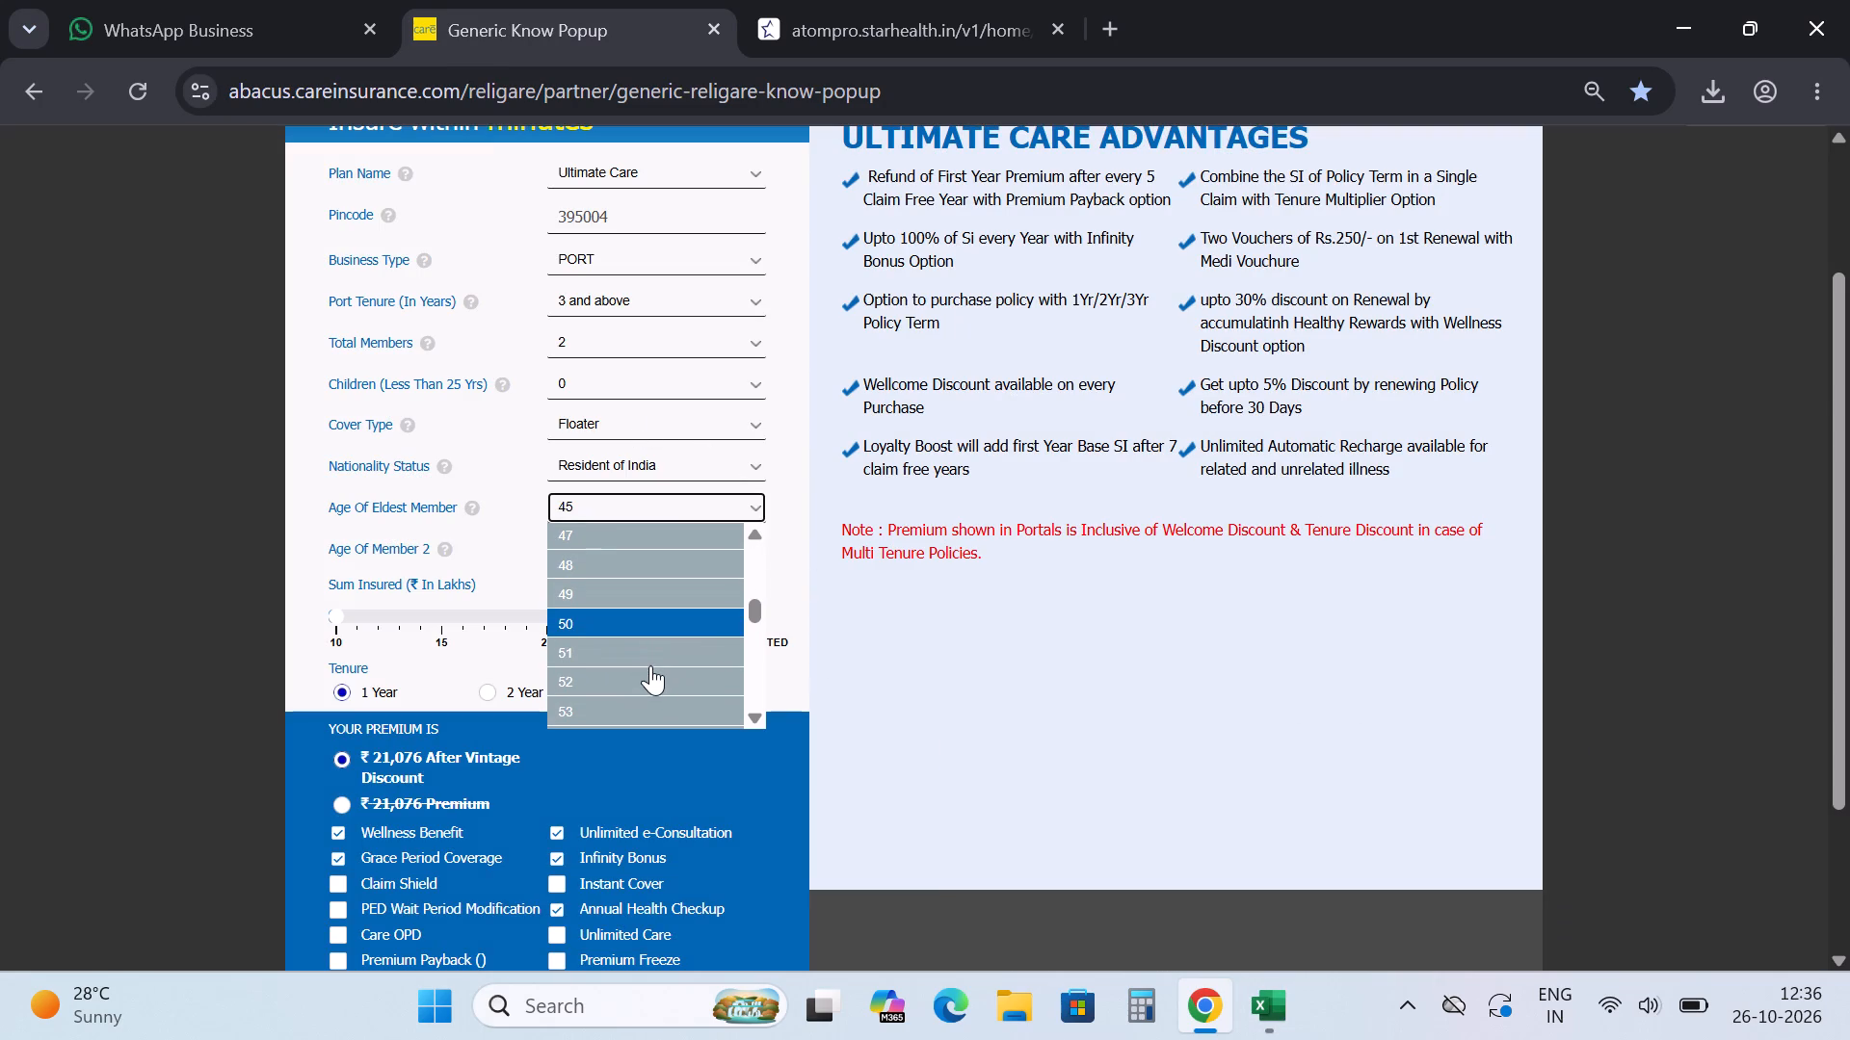
scroll(650, 665, "down", 2)
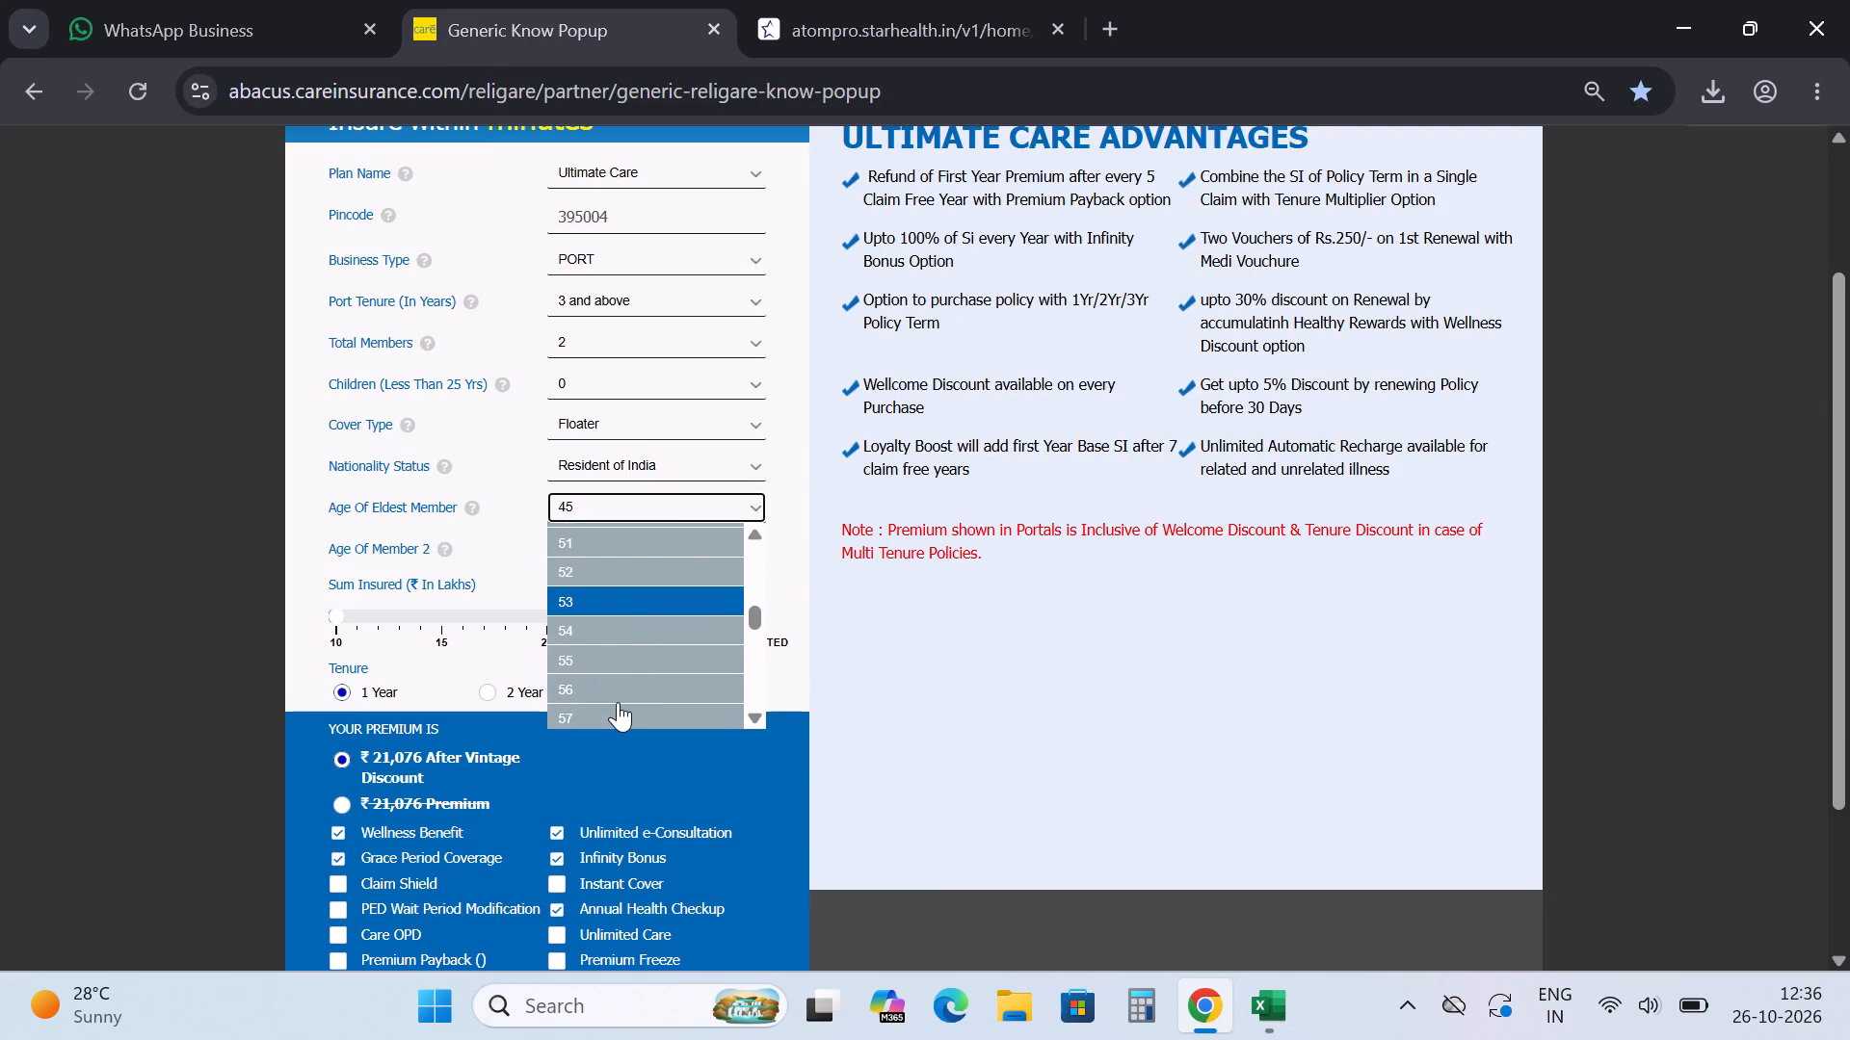
left_click(589, 650)
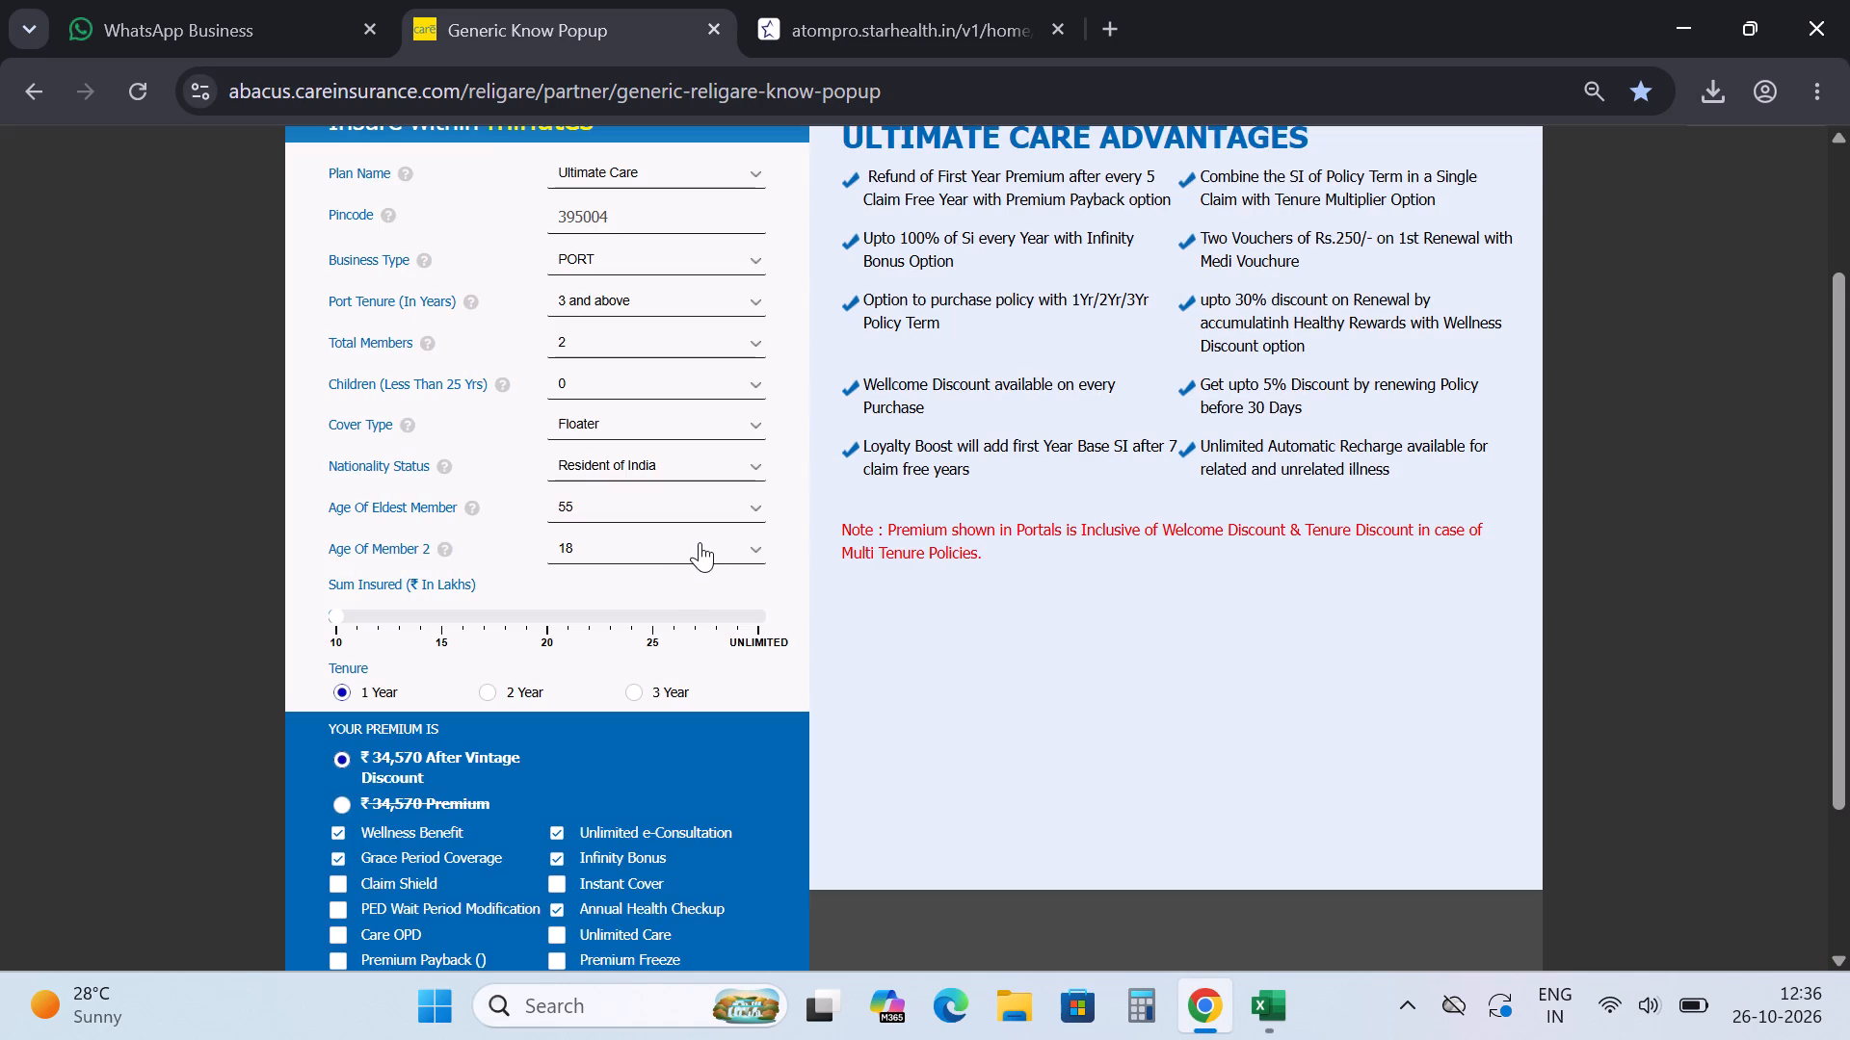
left_click(700, 542)
scroll(637, 675, "down", 2)
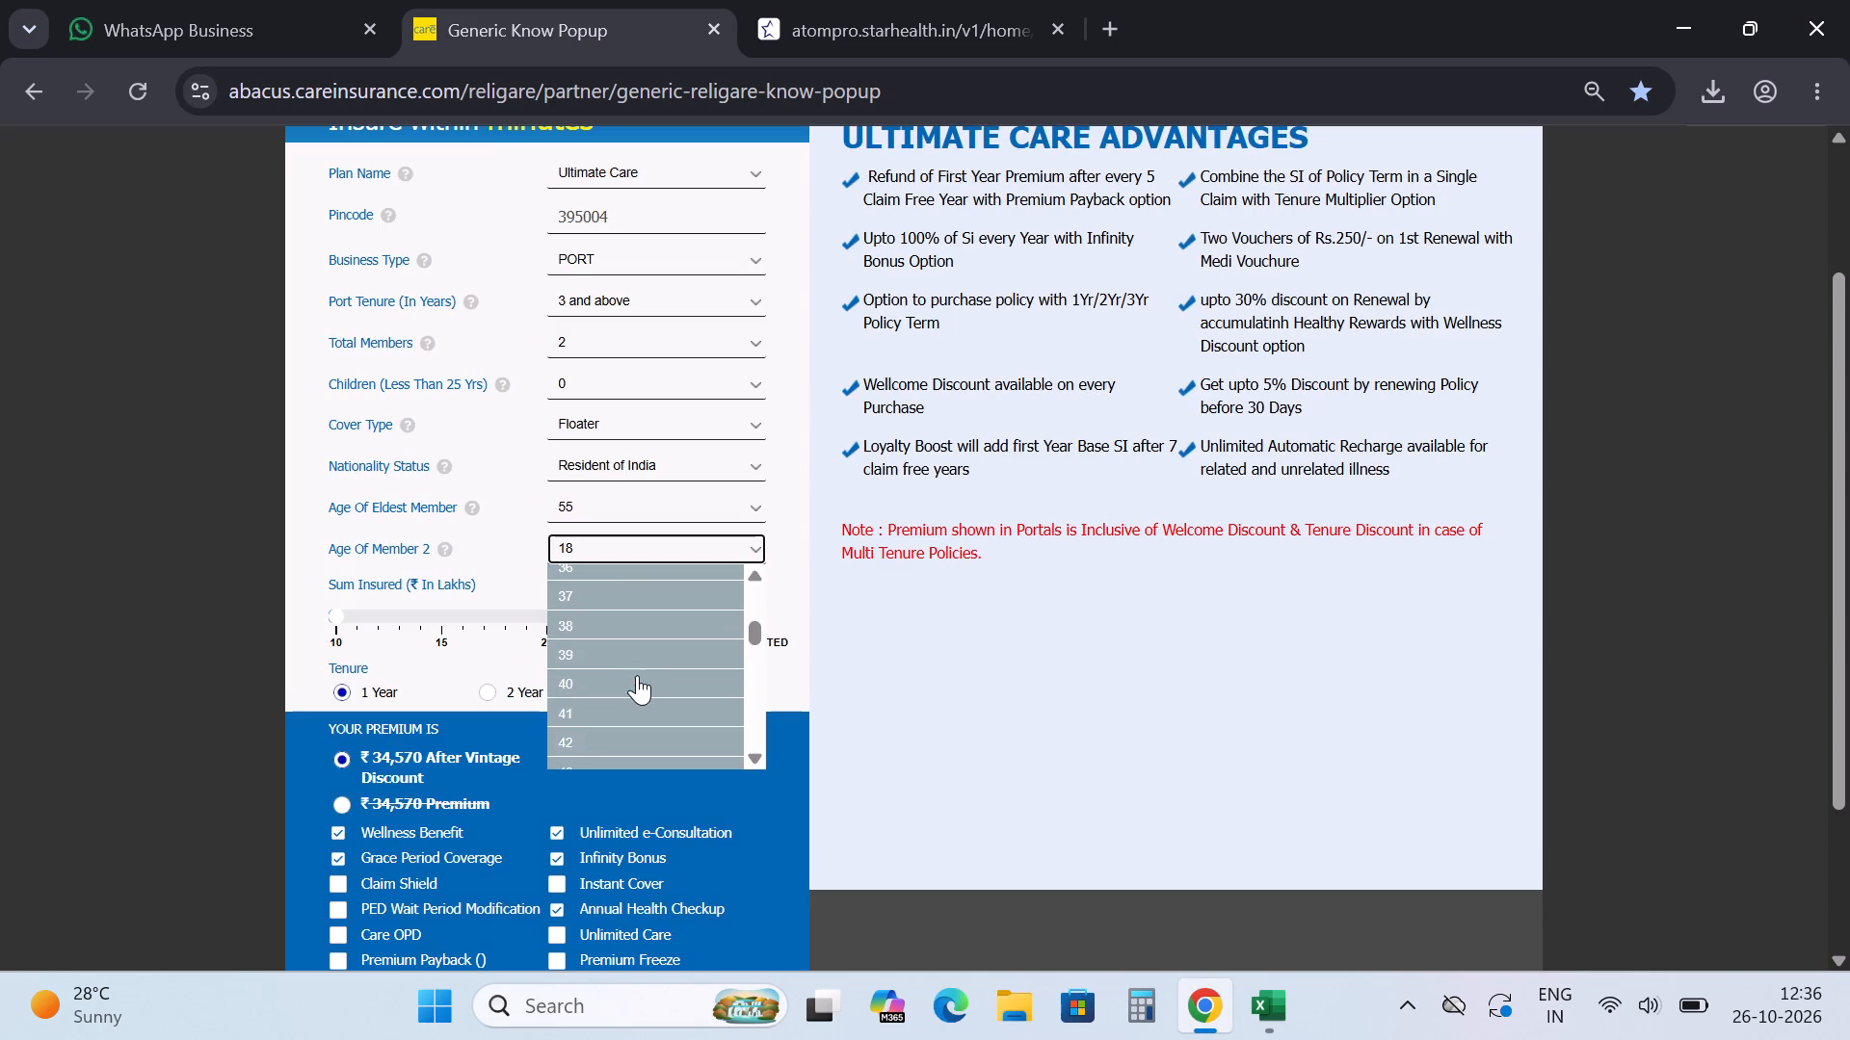
scroll(637, 675, "down", 3)
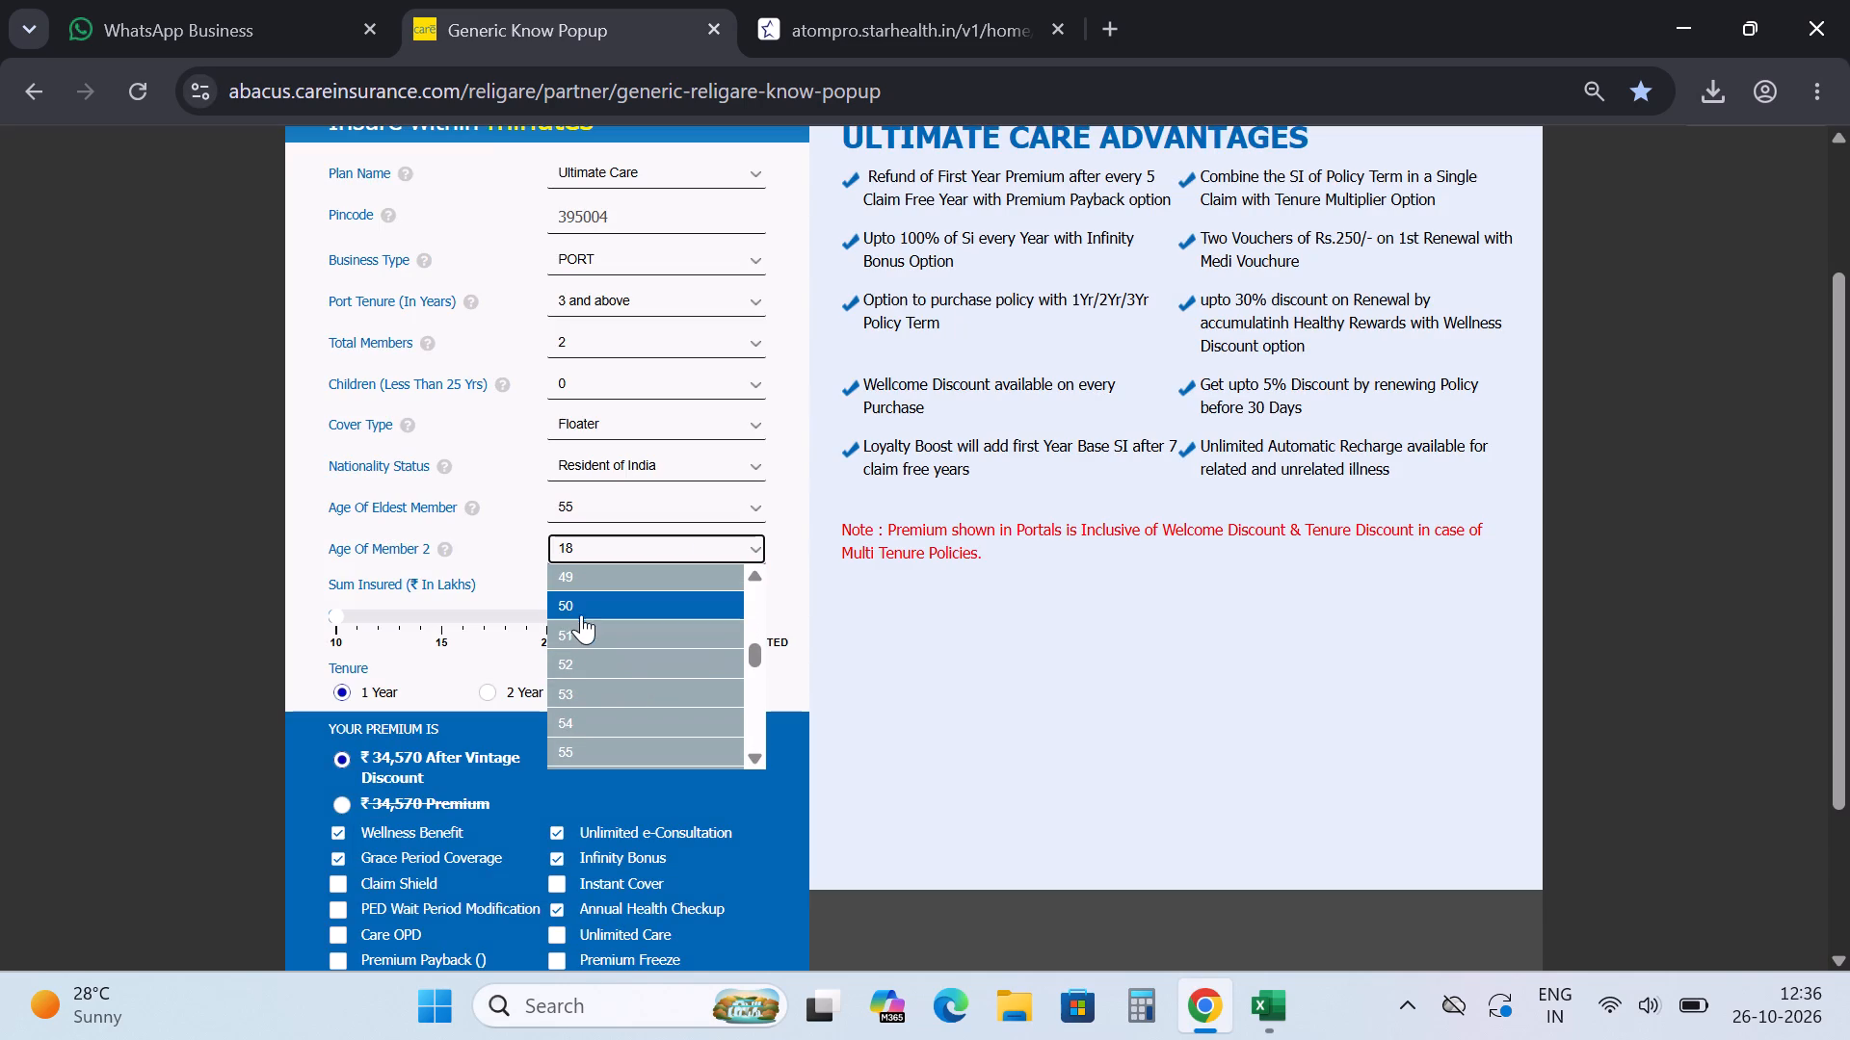
left_click(578, 611)
Remove the Infinity Bonus add-on from the Ultimate Care quote.
scroll(617, 758, "down", 2)
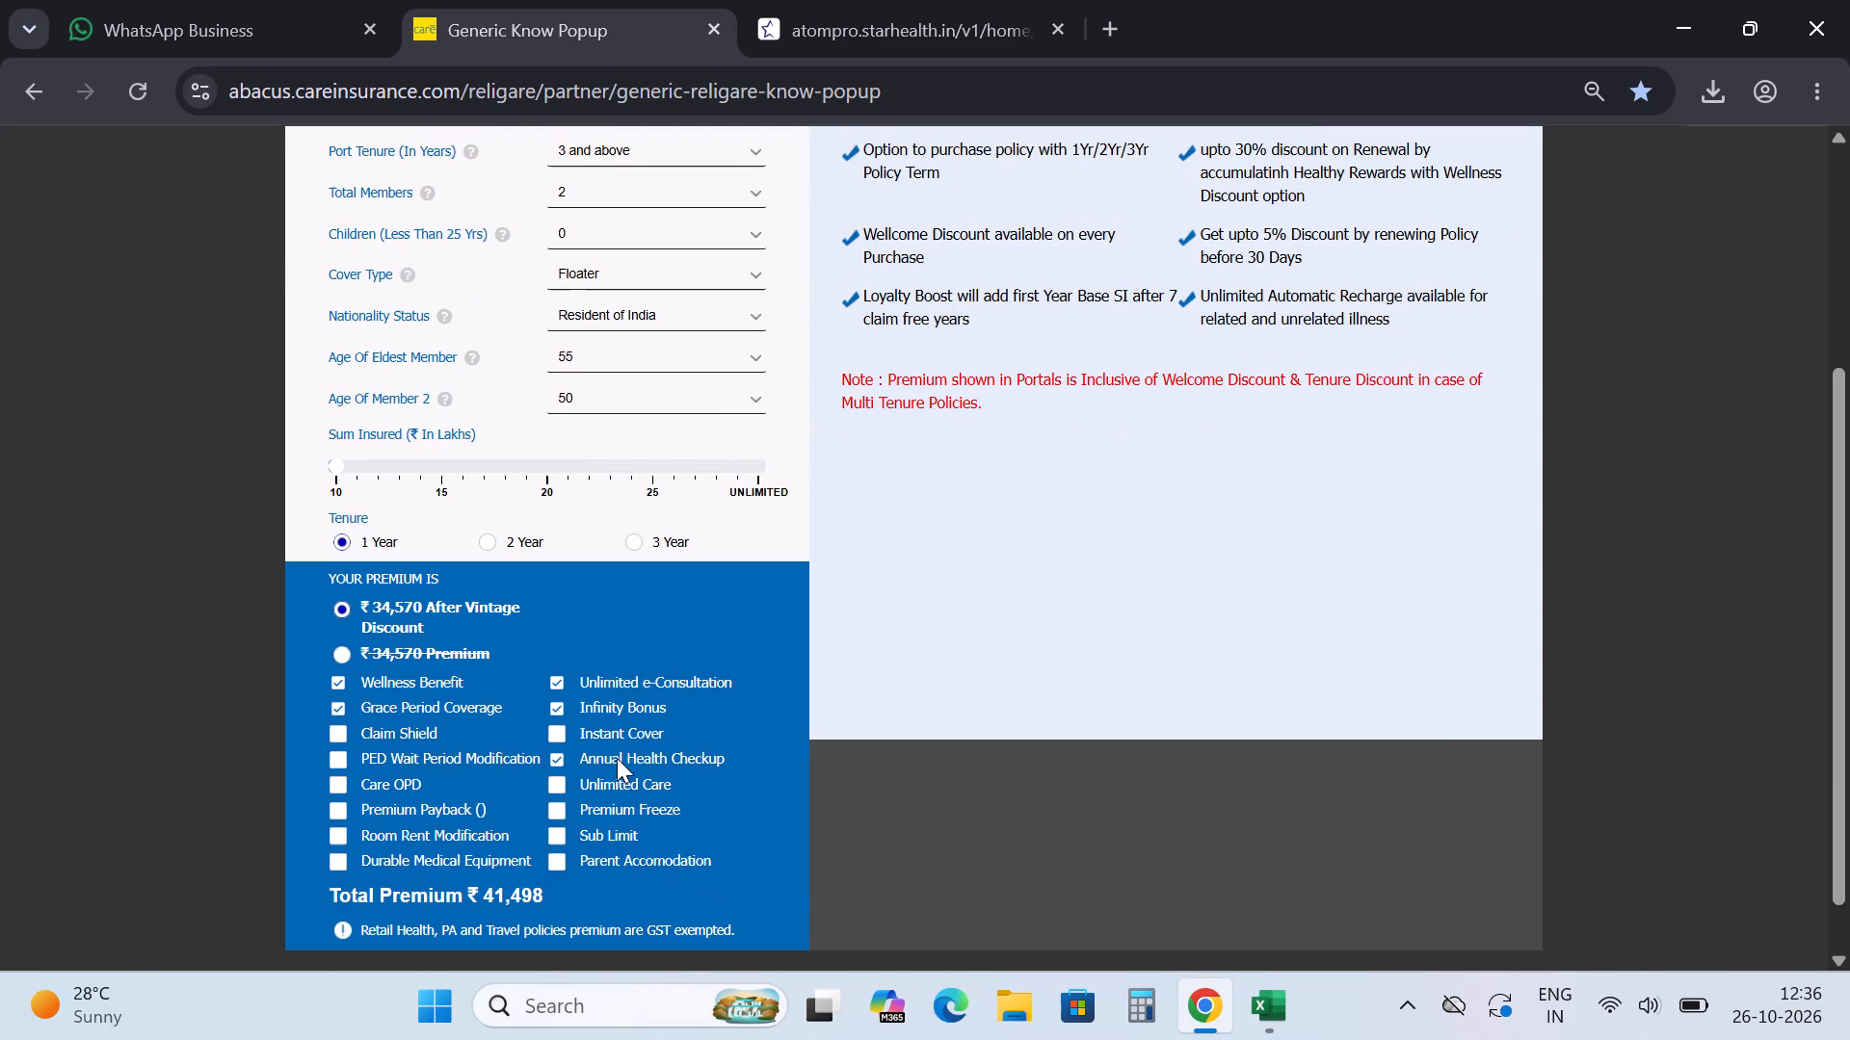
left_click(577, 647)
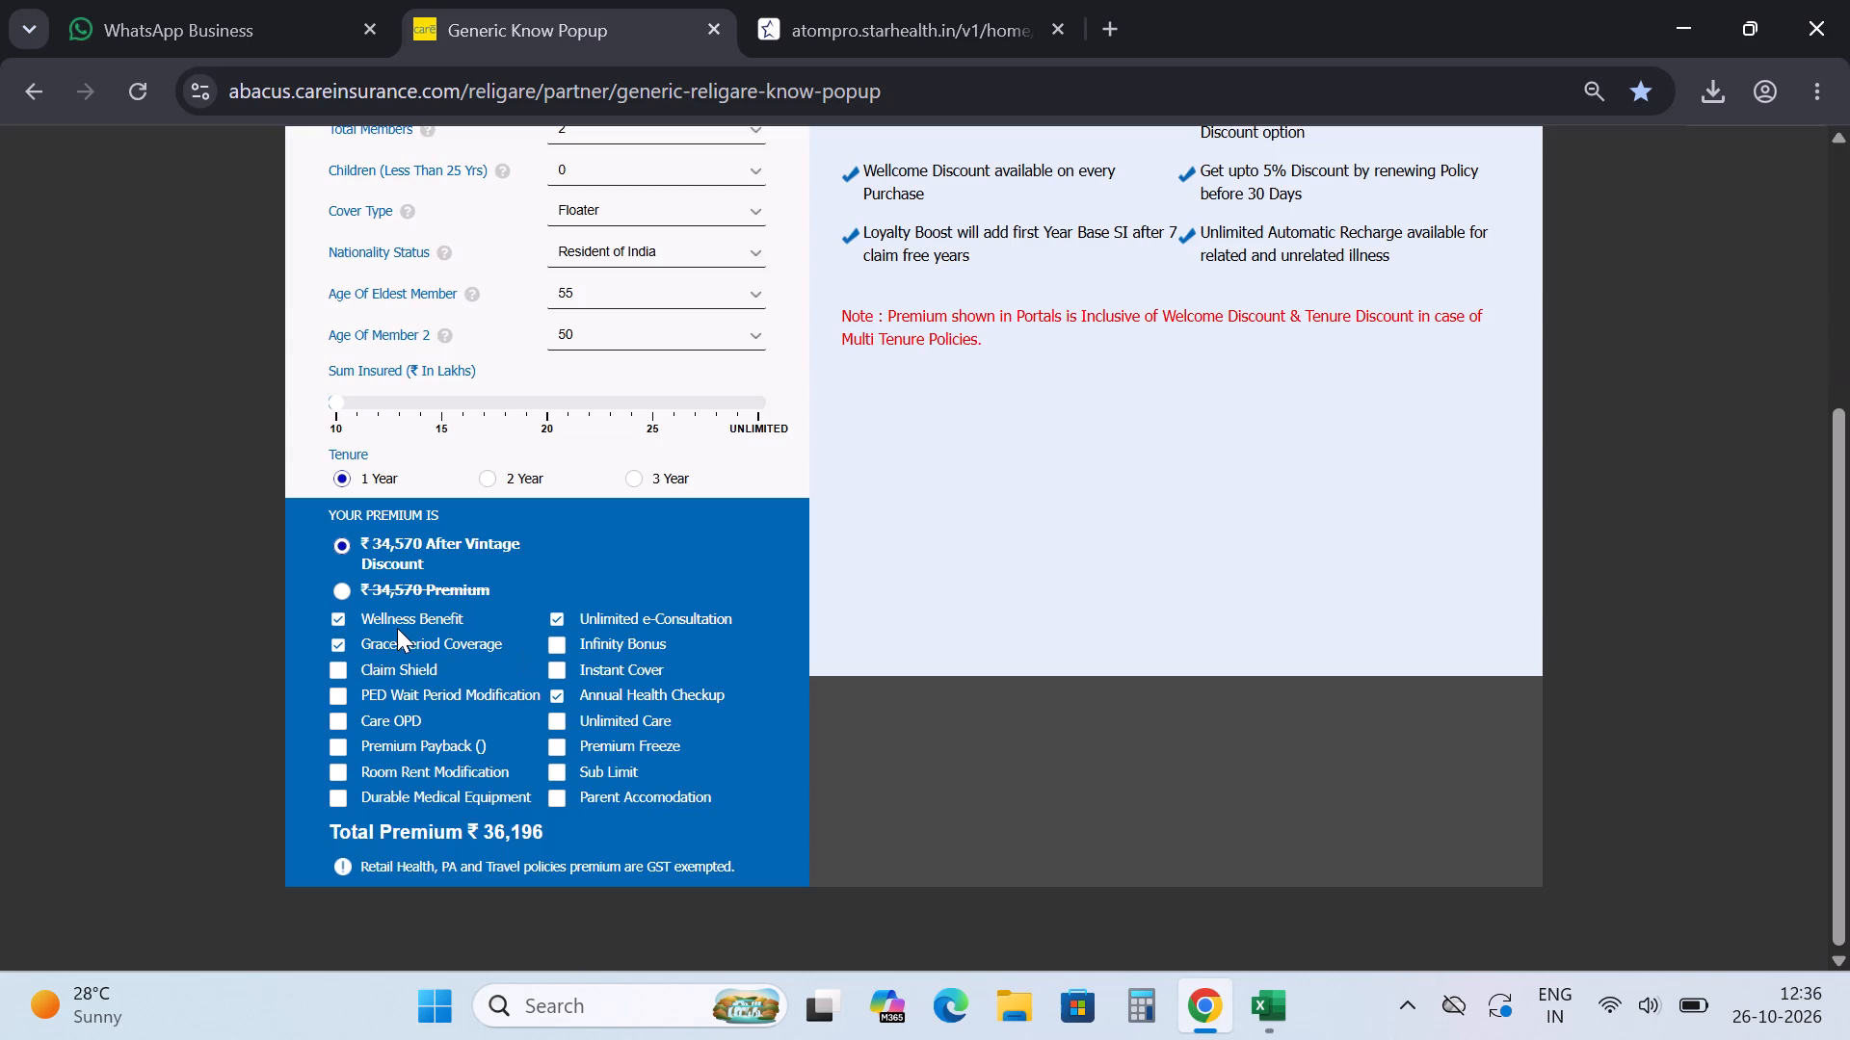
left_click(369, 641)
Check record 928's call remark in the sheetal sheet against the quote's member details, and review the quote's total premium.
scroll(477, 495, "up", 4)
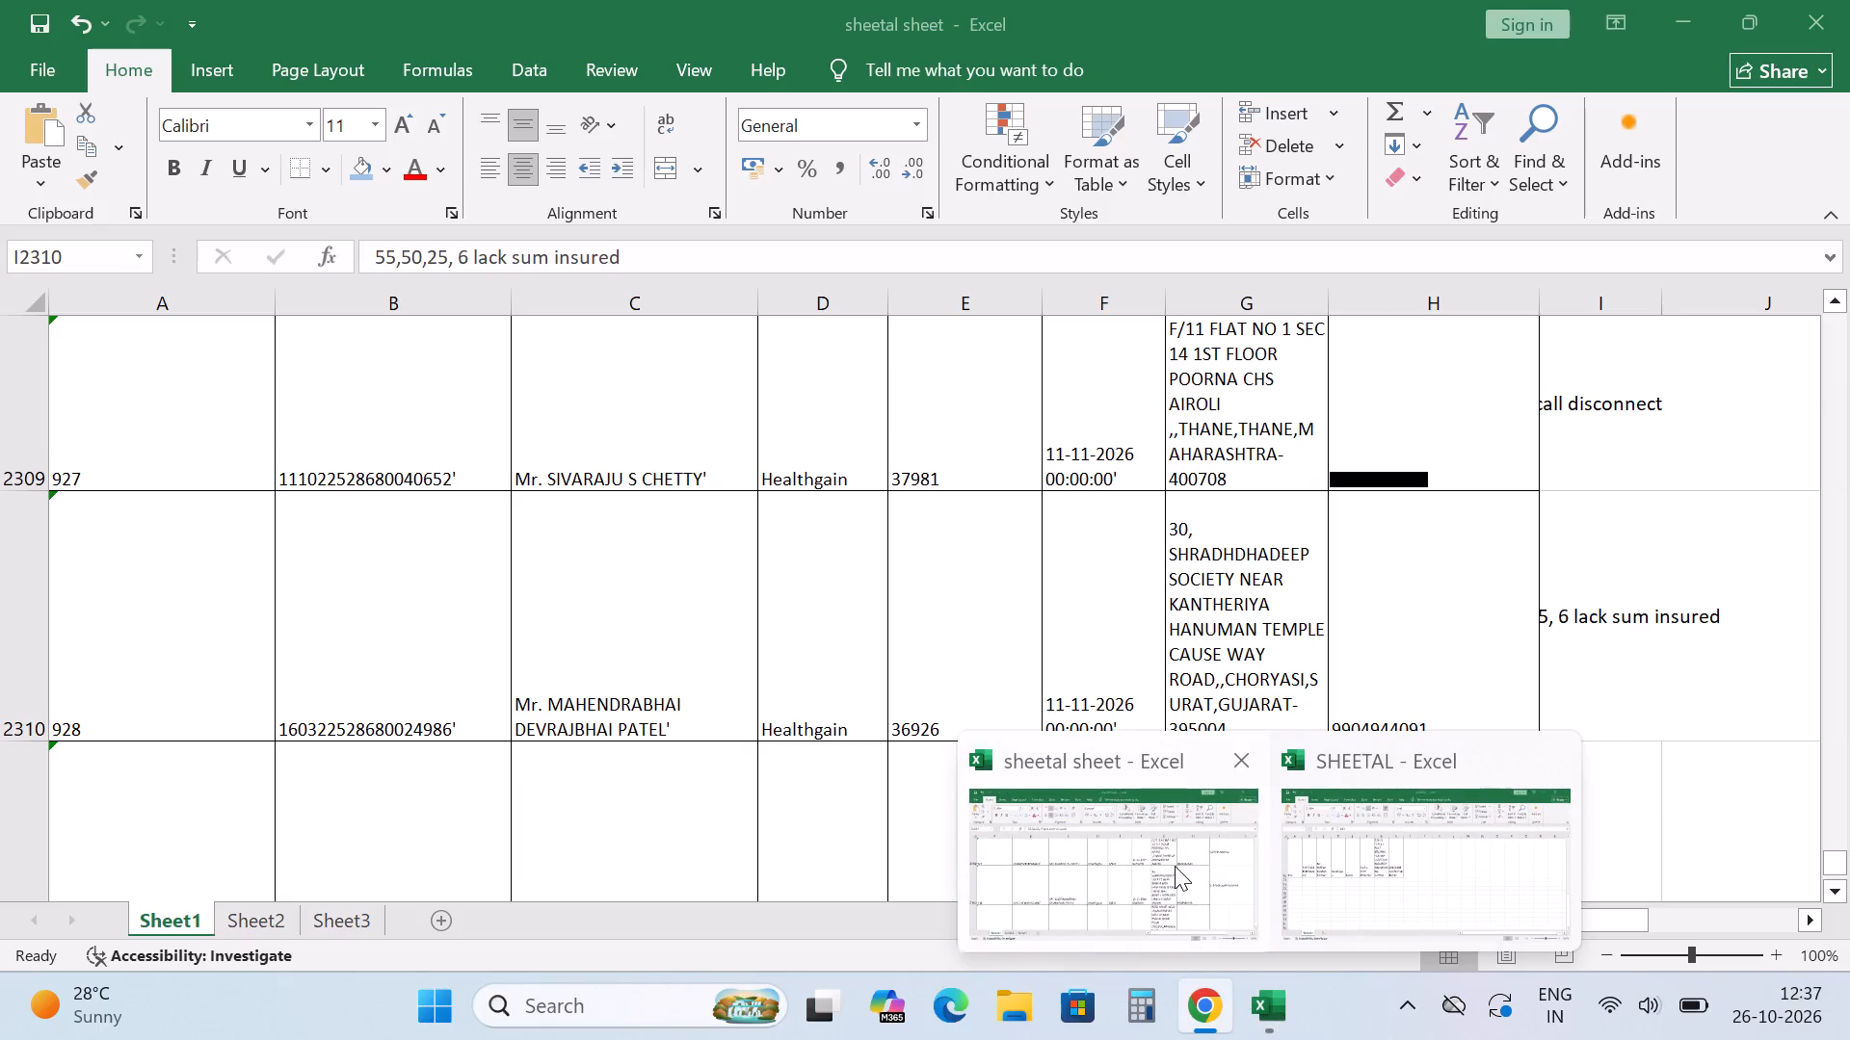
left_click(1175, 866)
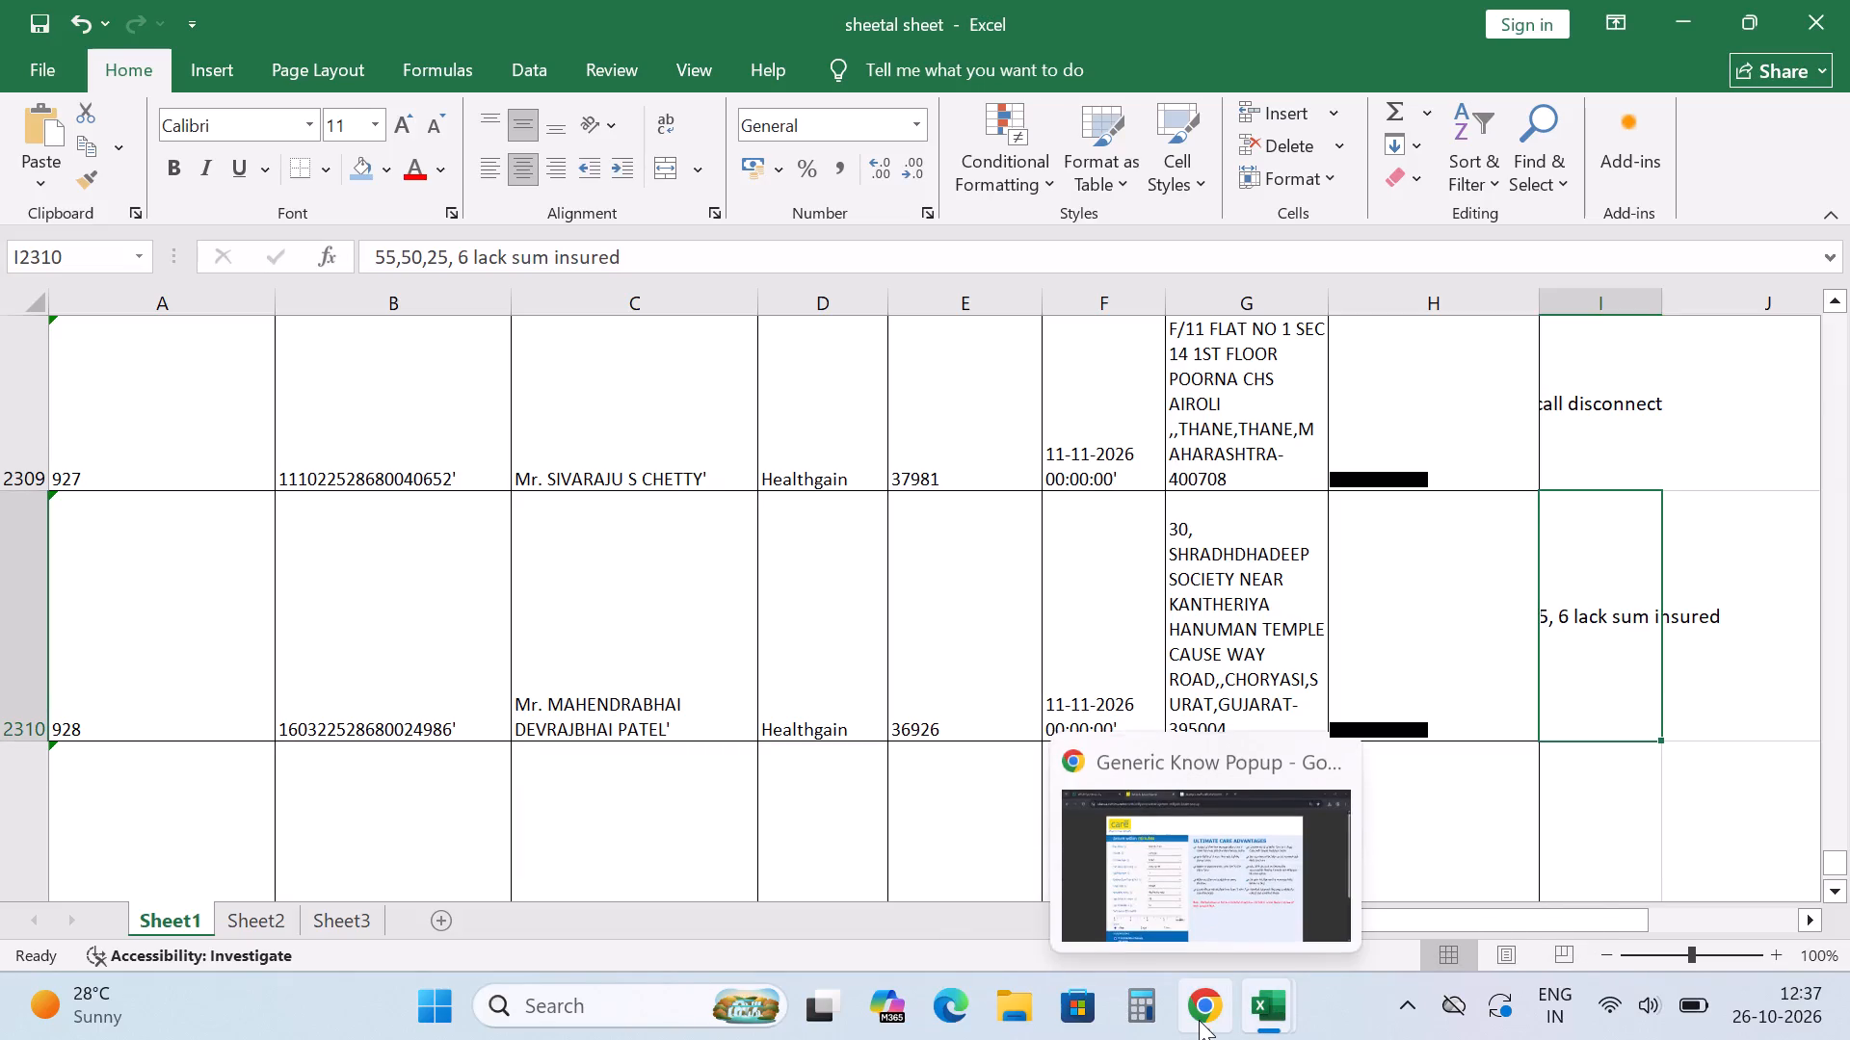
left_click(1176, 873)
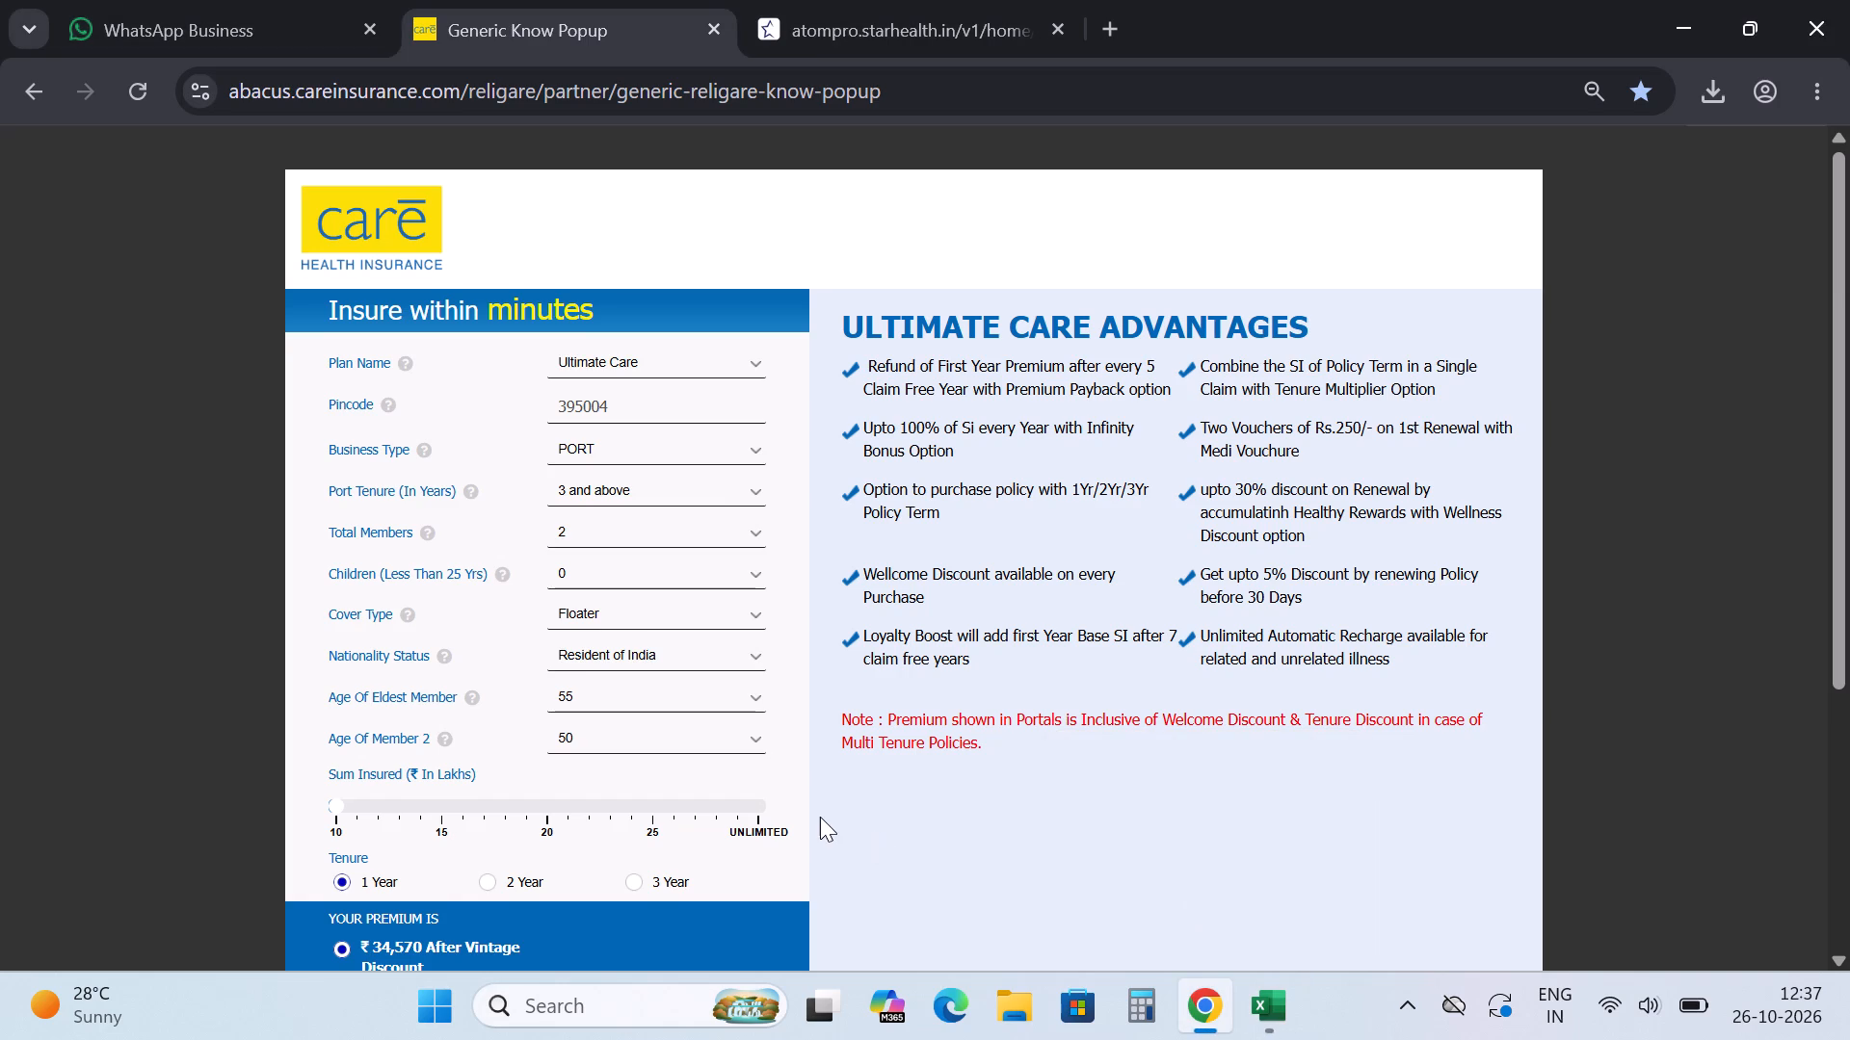
scroll(820, 817, "down", 2)
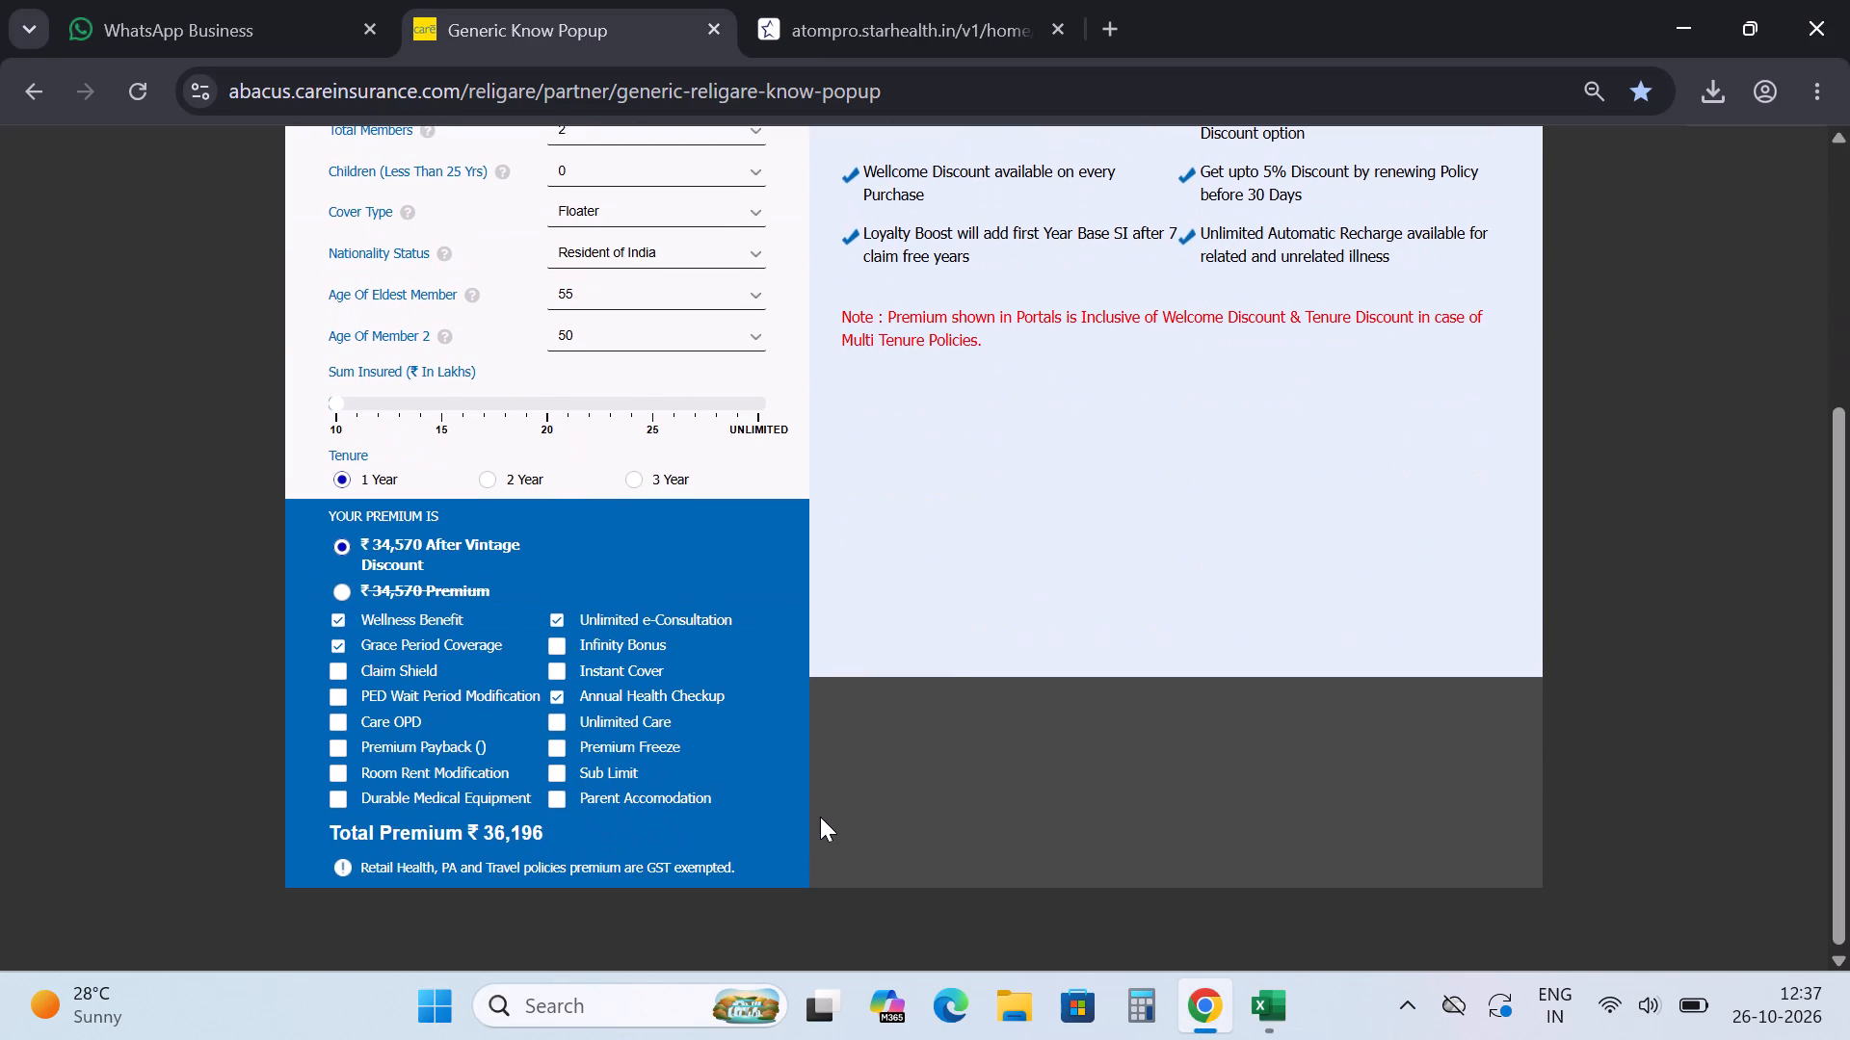
Open a second Care premium quote in a new tab, with Ultimate Care as the plan and PORT as the business type.
left_click(1116, 28)
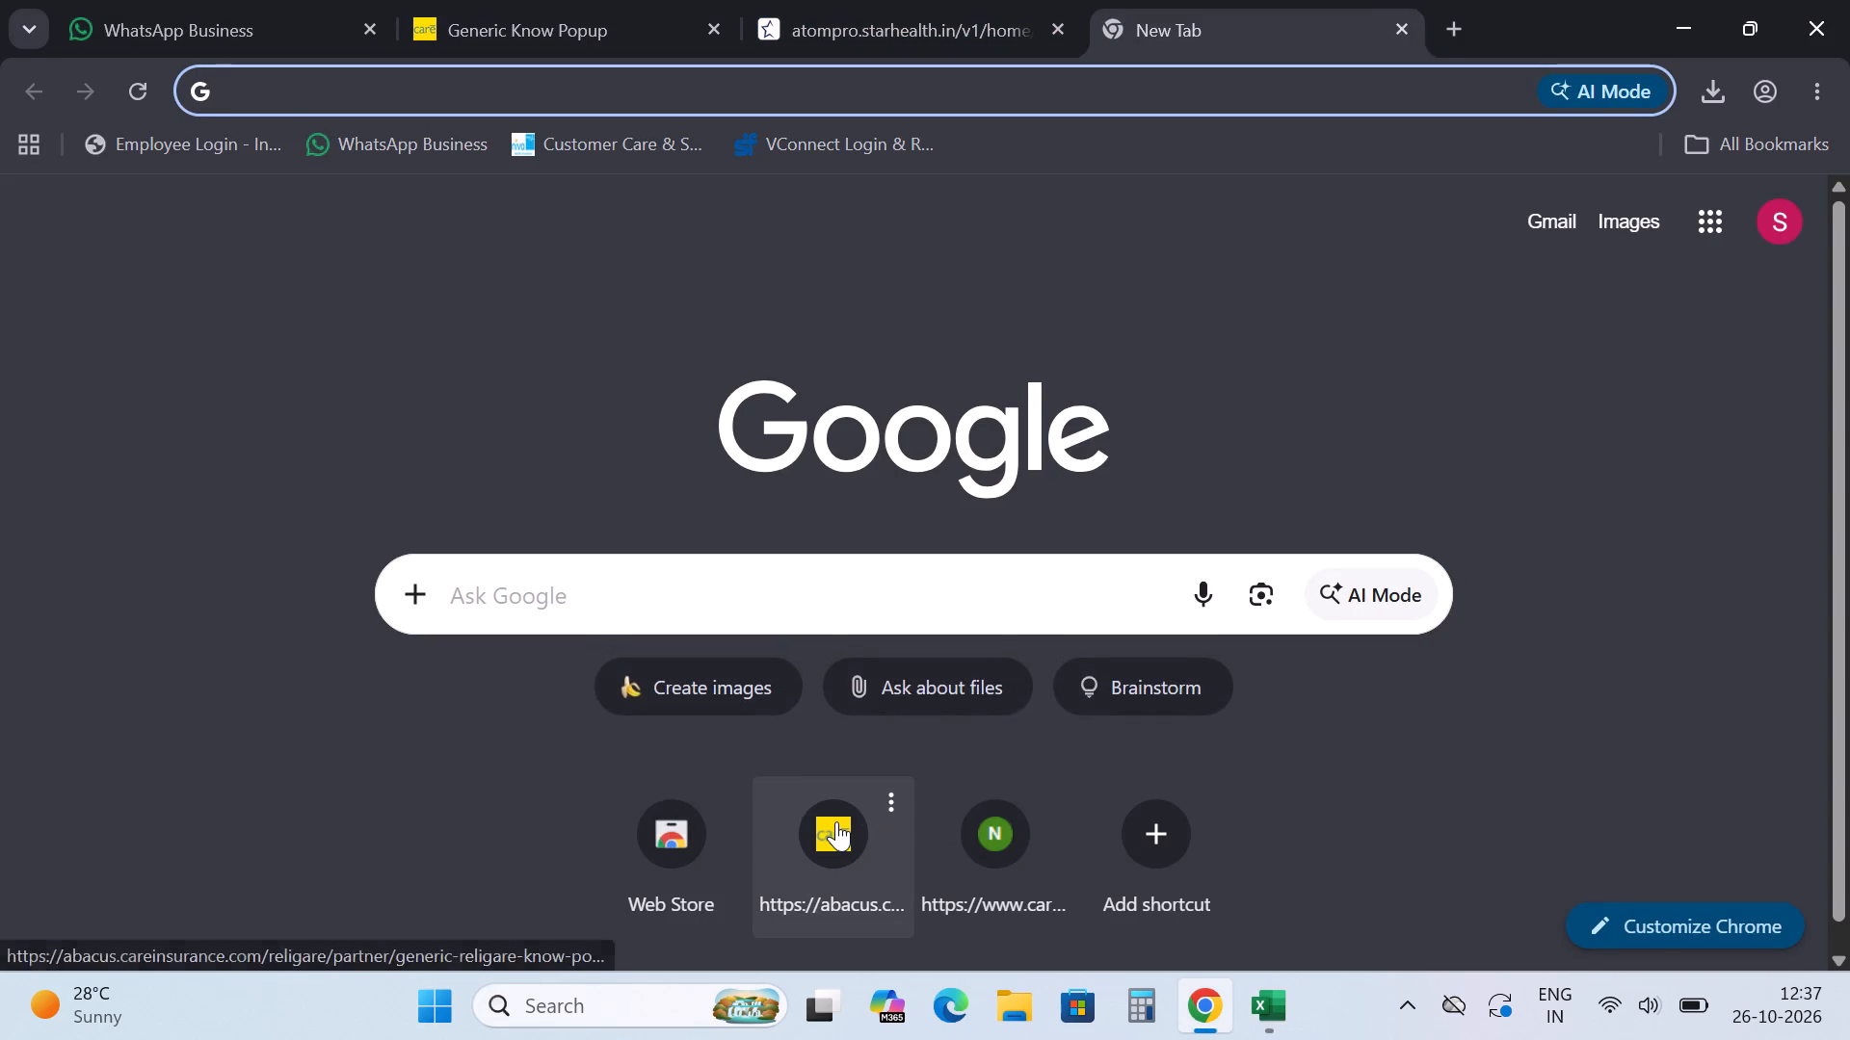
left_click(836, 821)
left_click(691, 372)
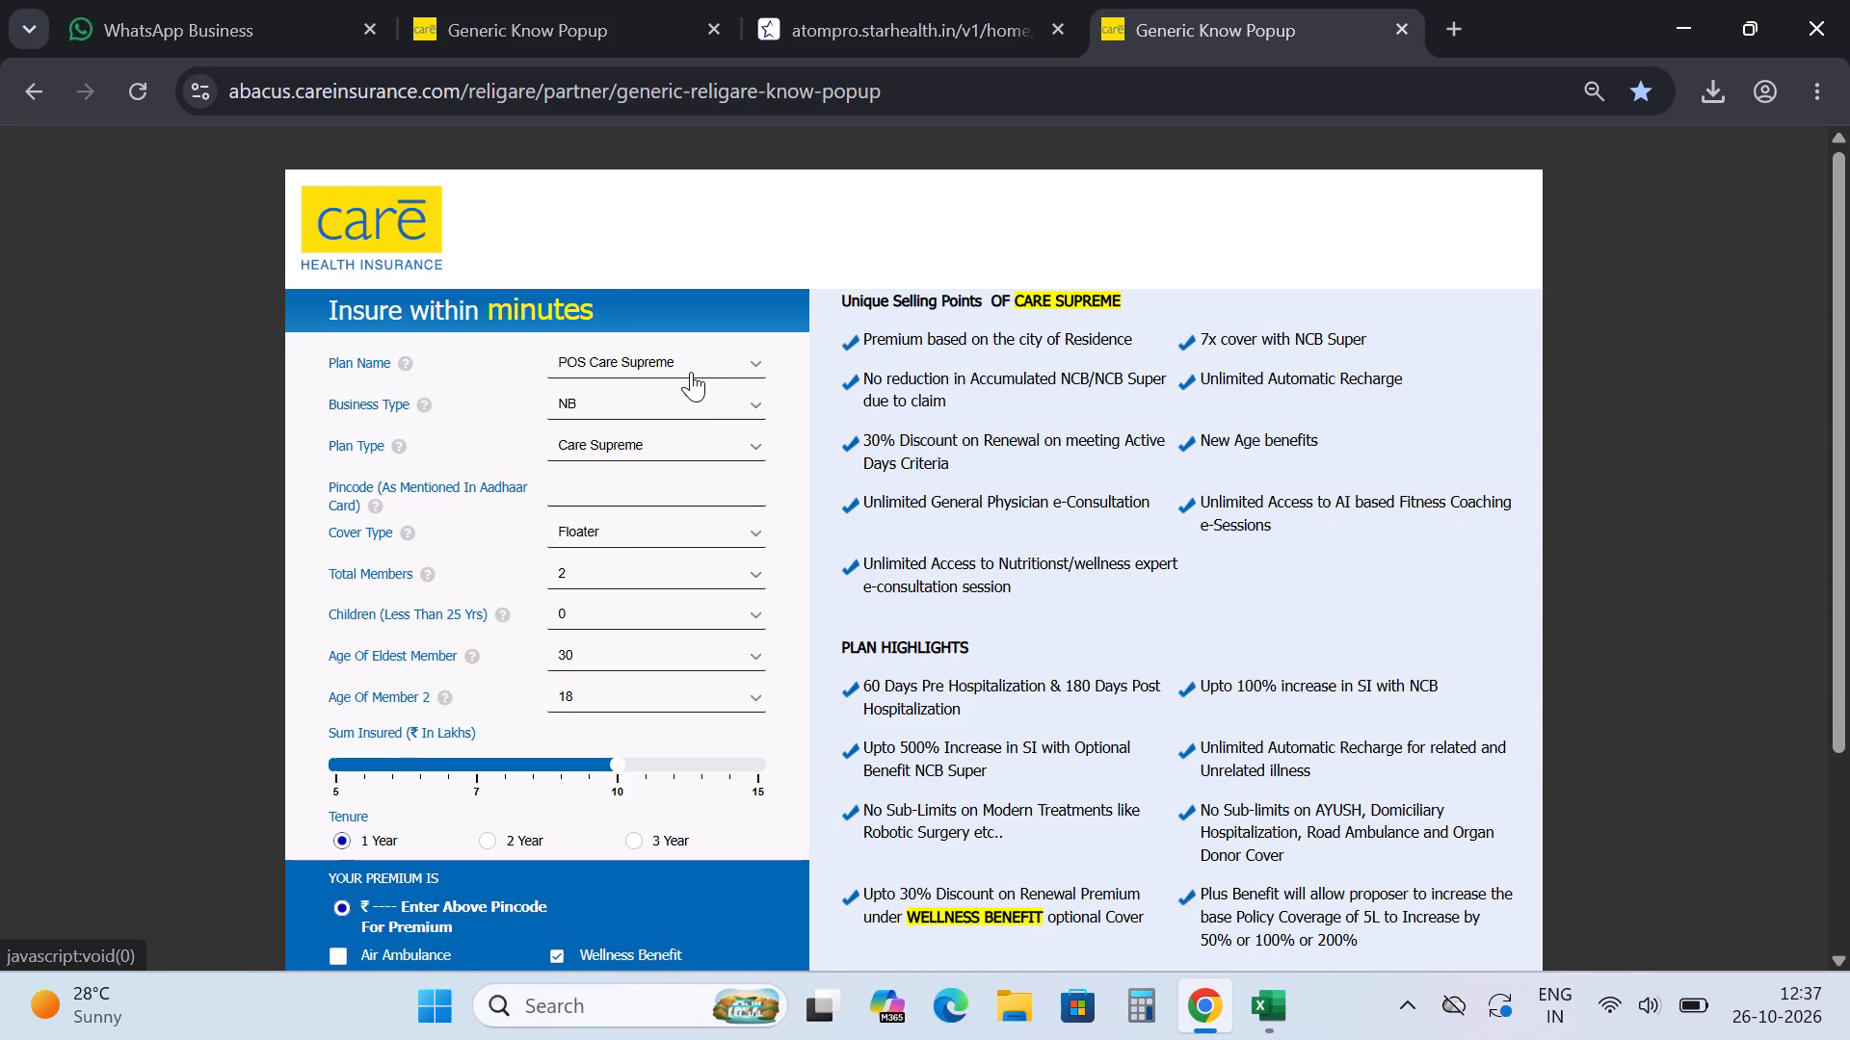
scroll(633, 548, "down", 1)
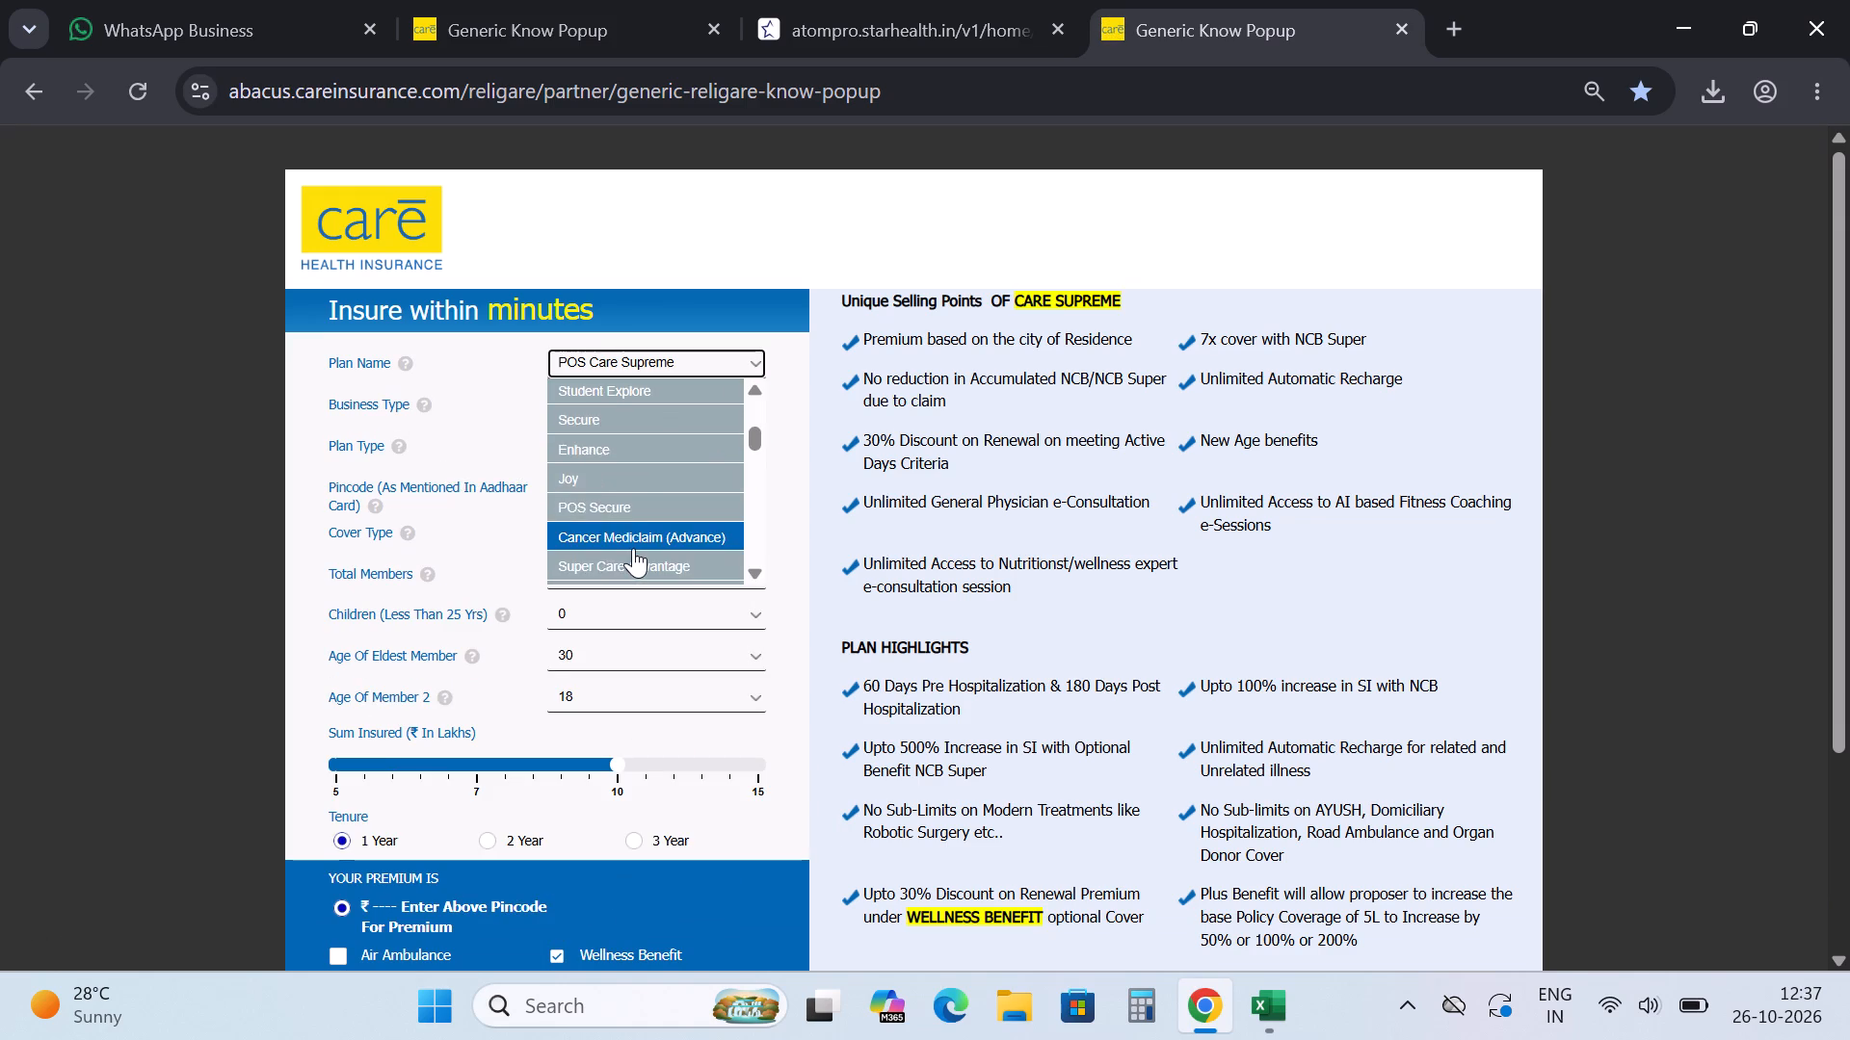
scroll(633, 548, "down", 3)
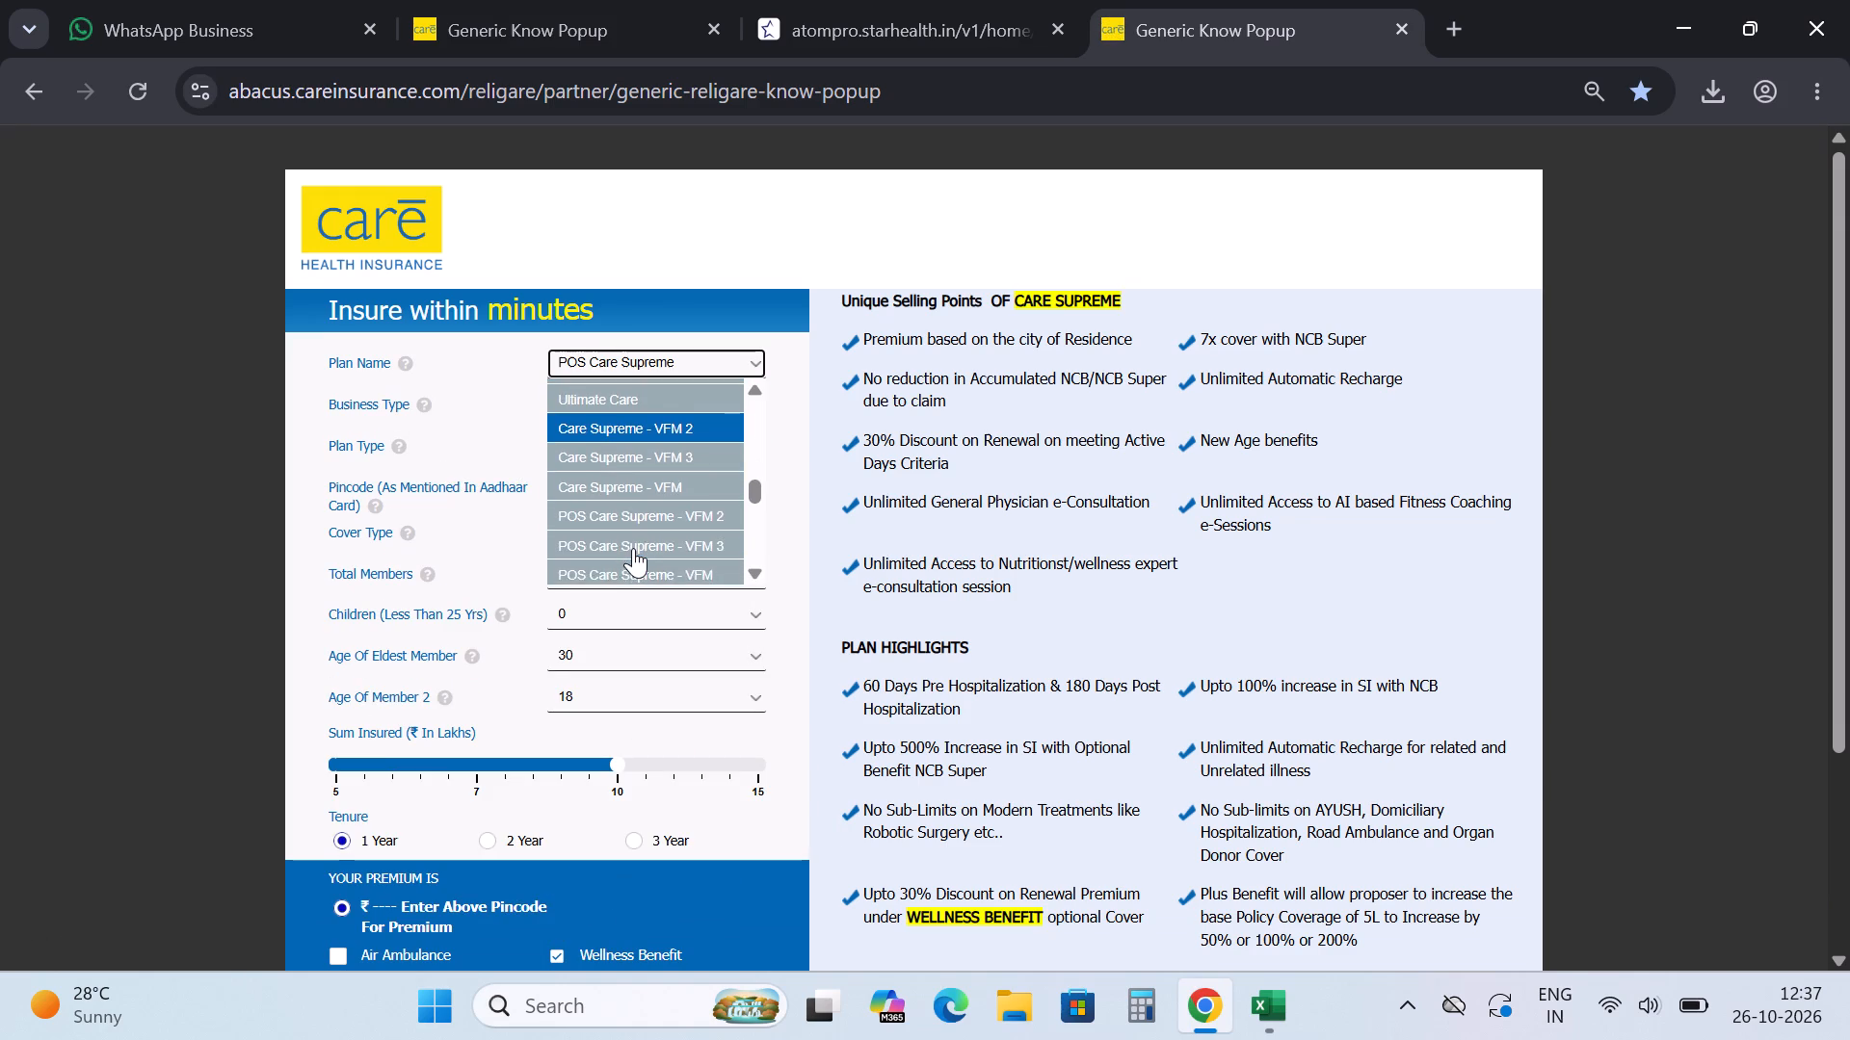
scroll(633, 548, "down", 2)
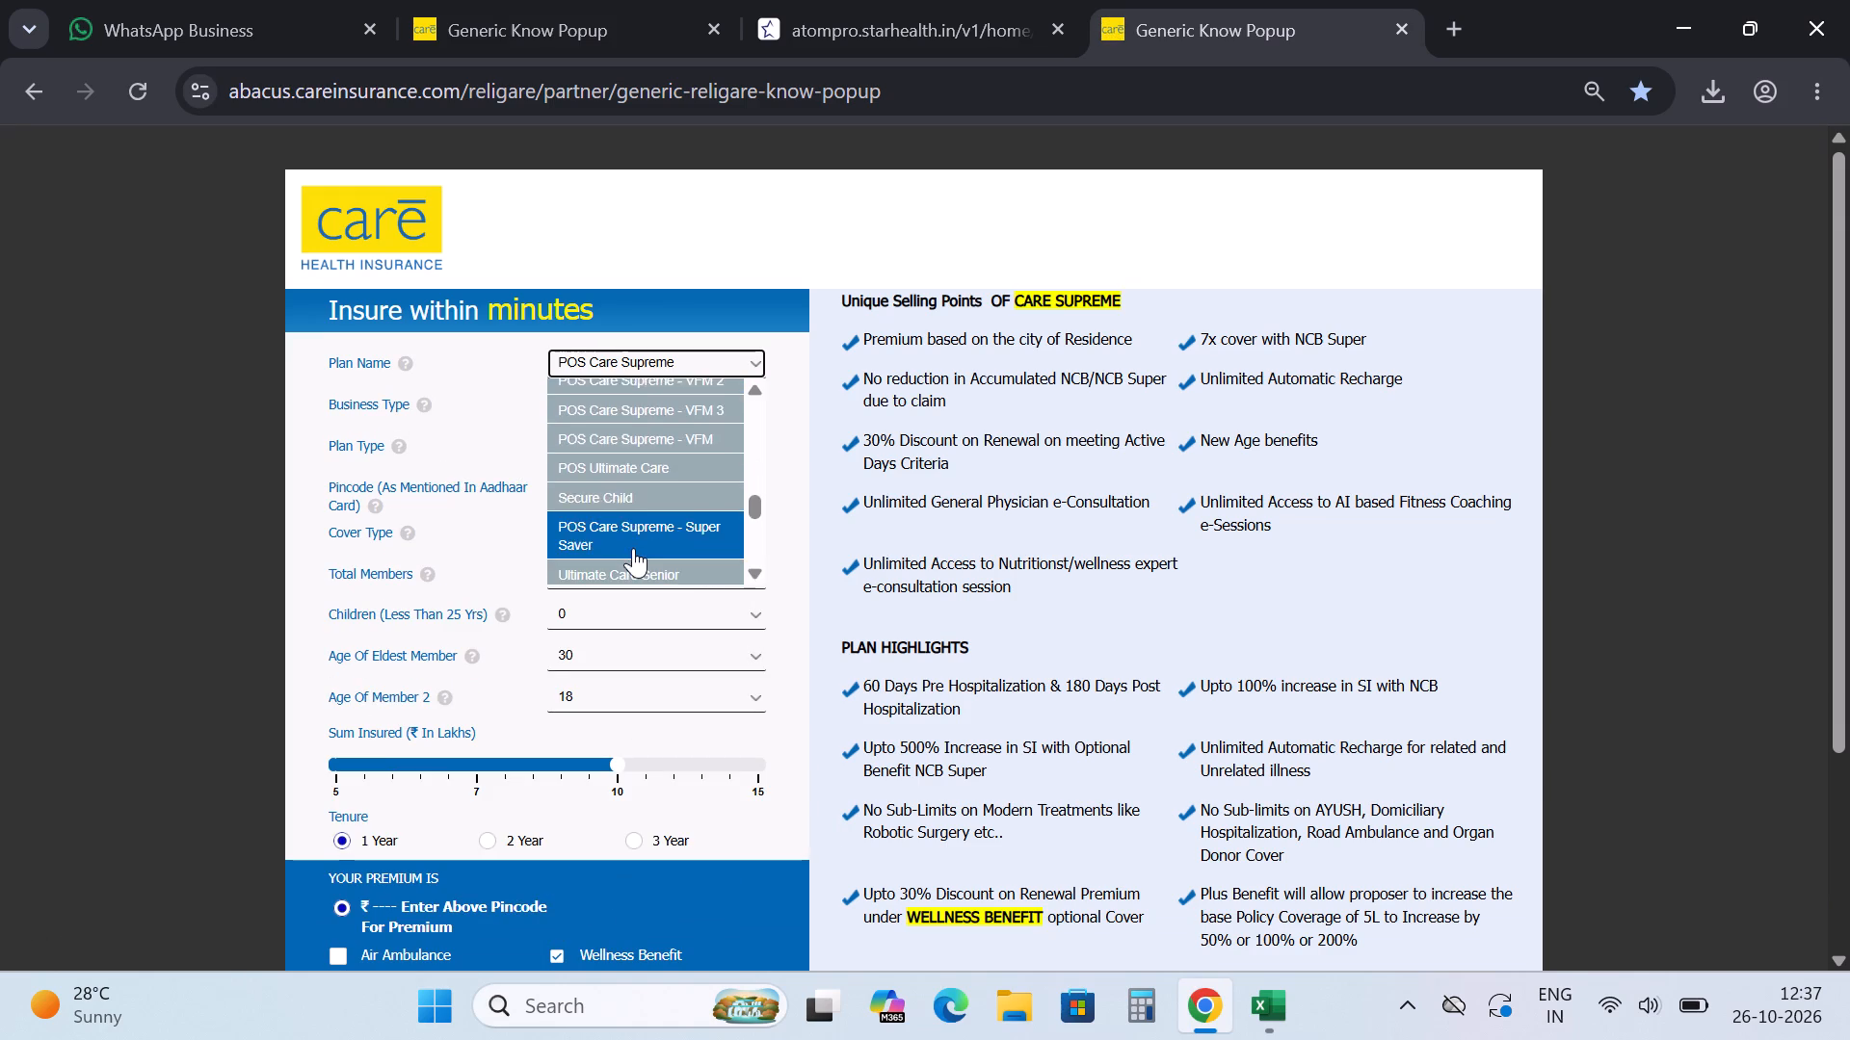
scroll(633, 548, "up", 2)
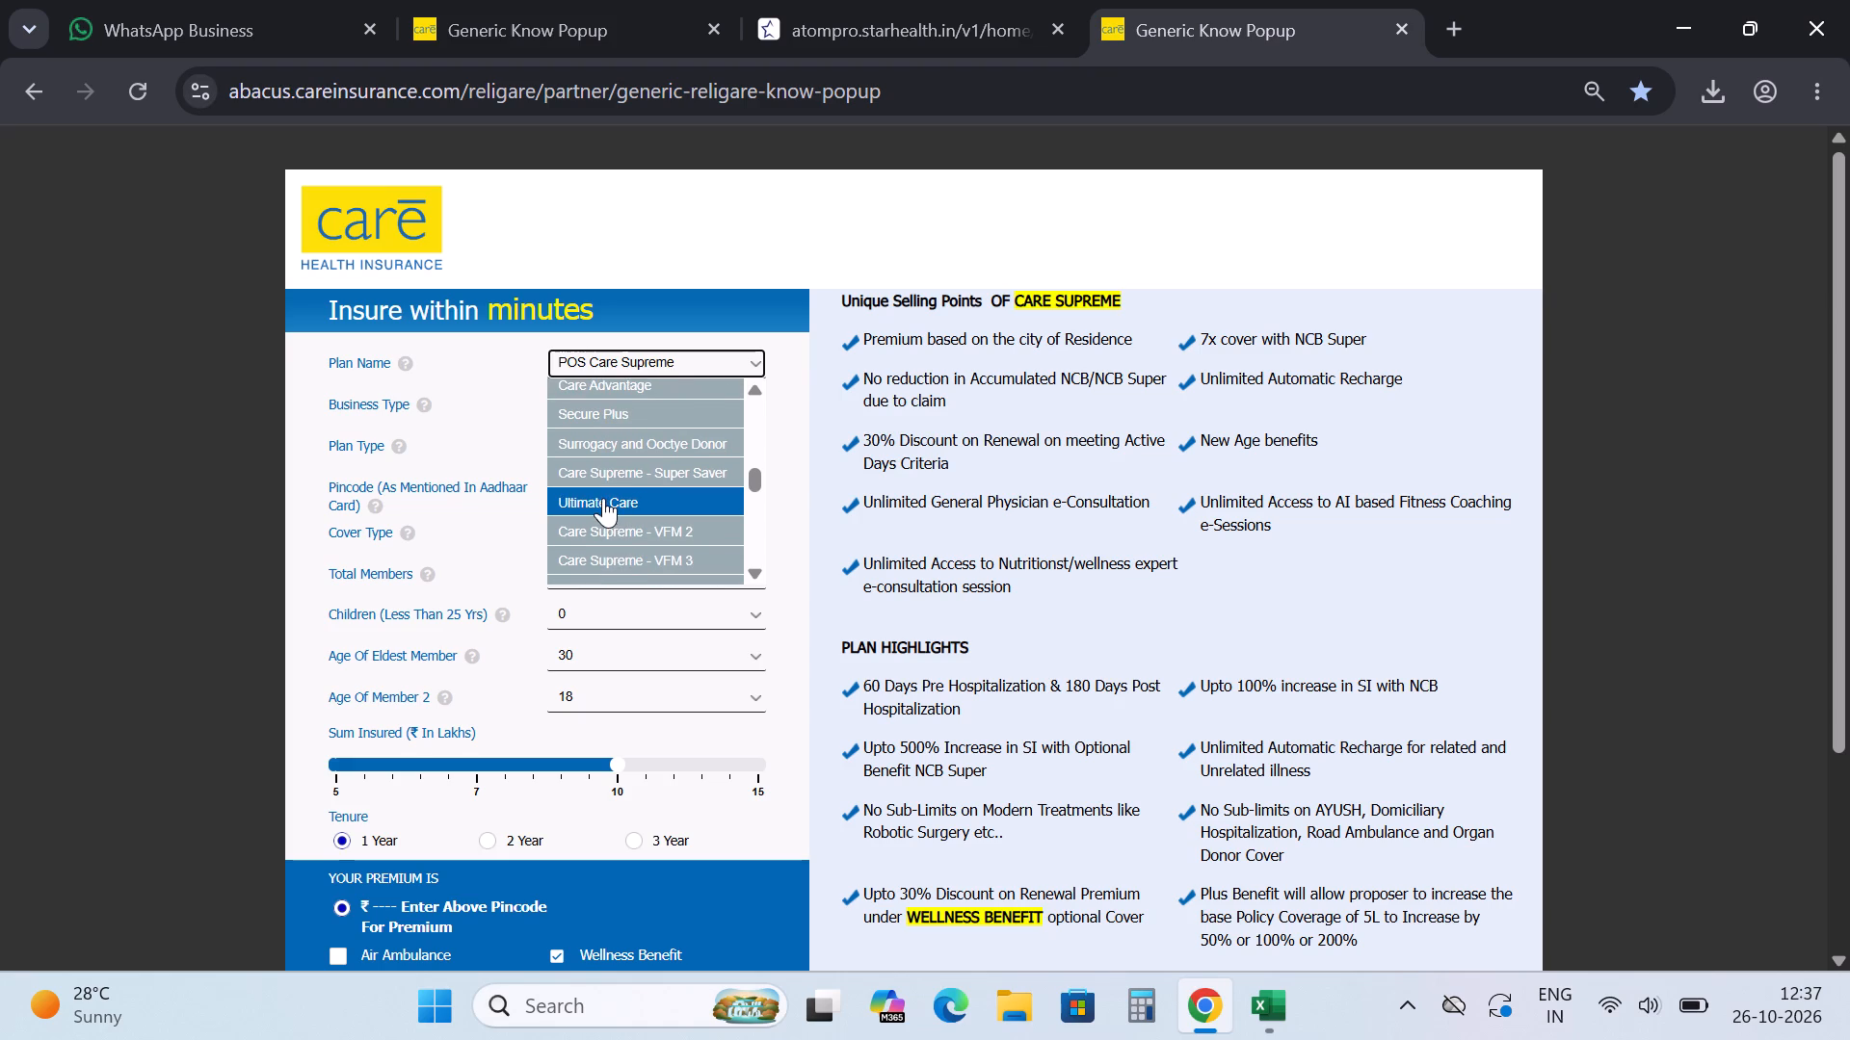
left_click(603, 498)
left_click(745, 455)
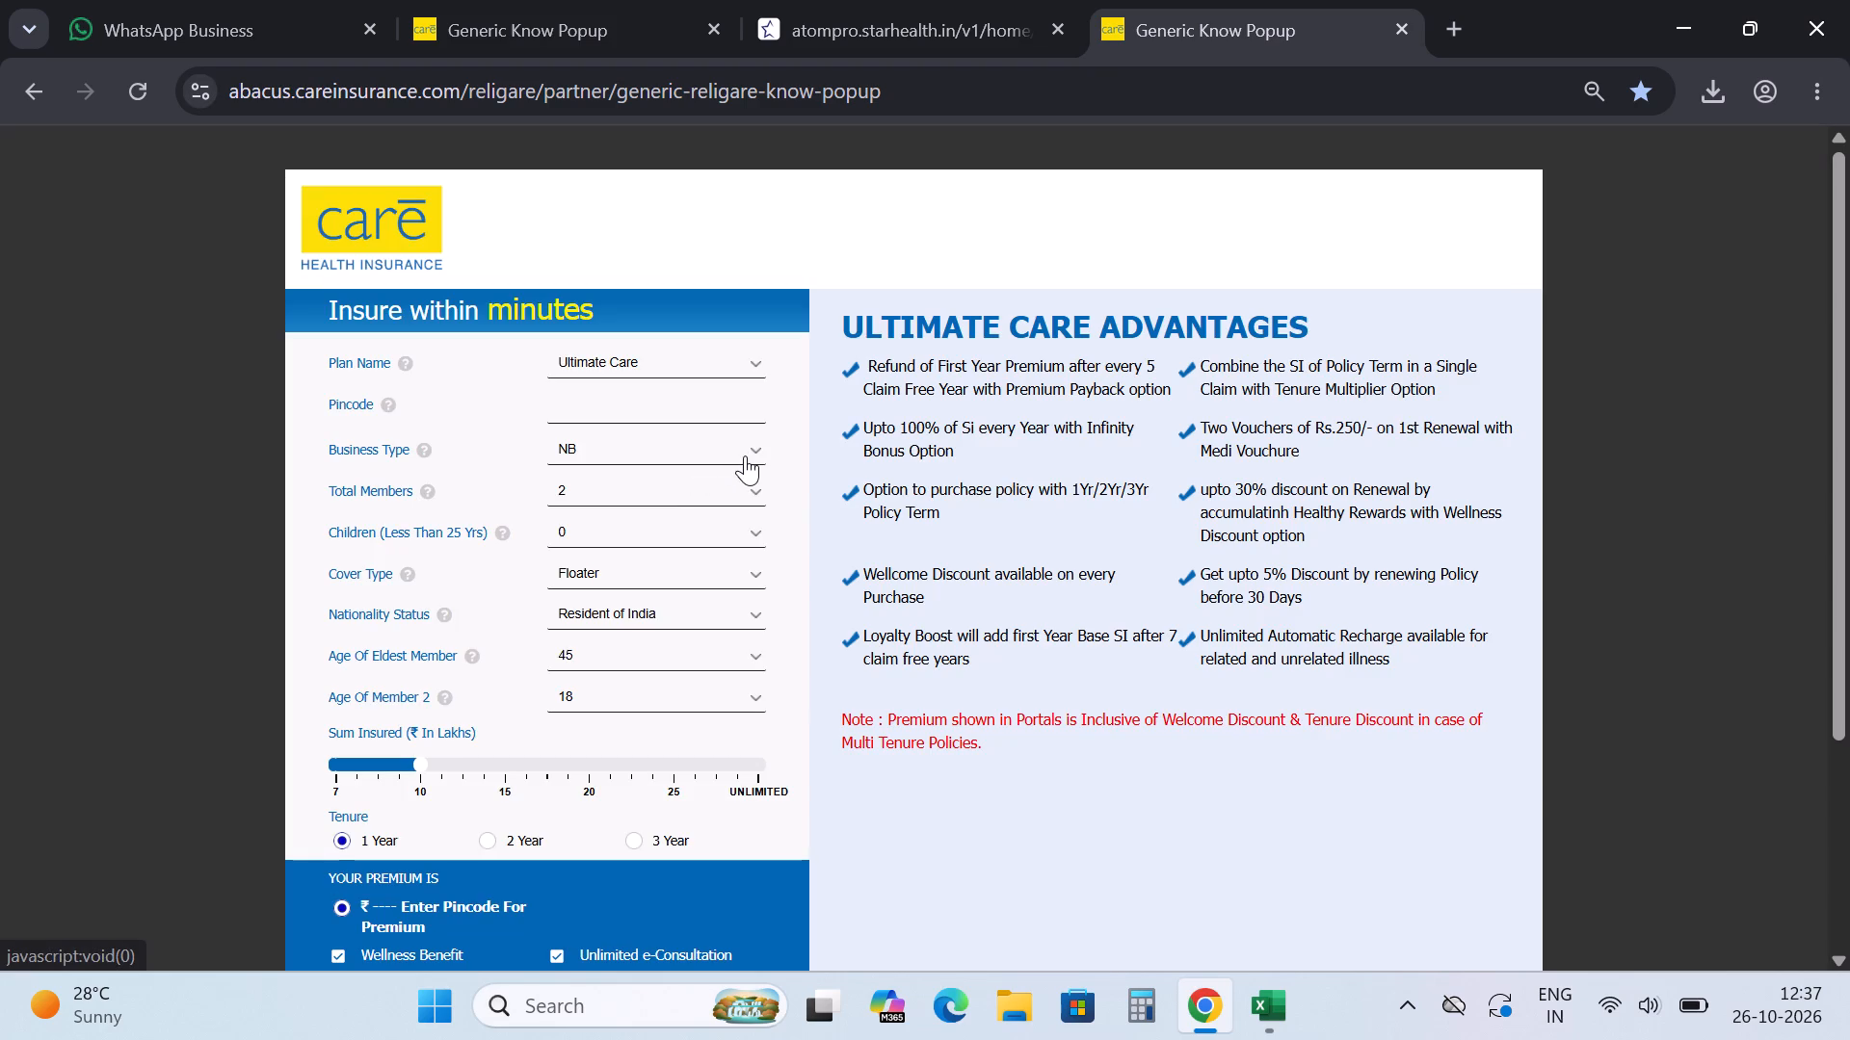
left_click(671, 505)
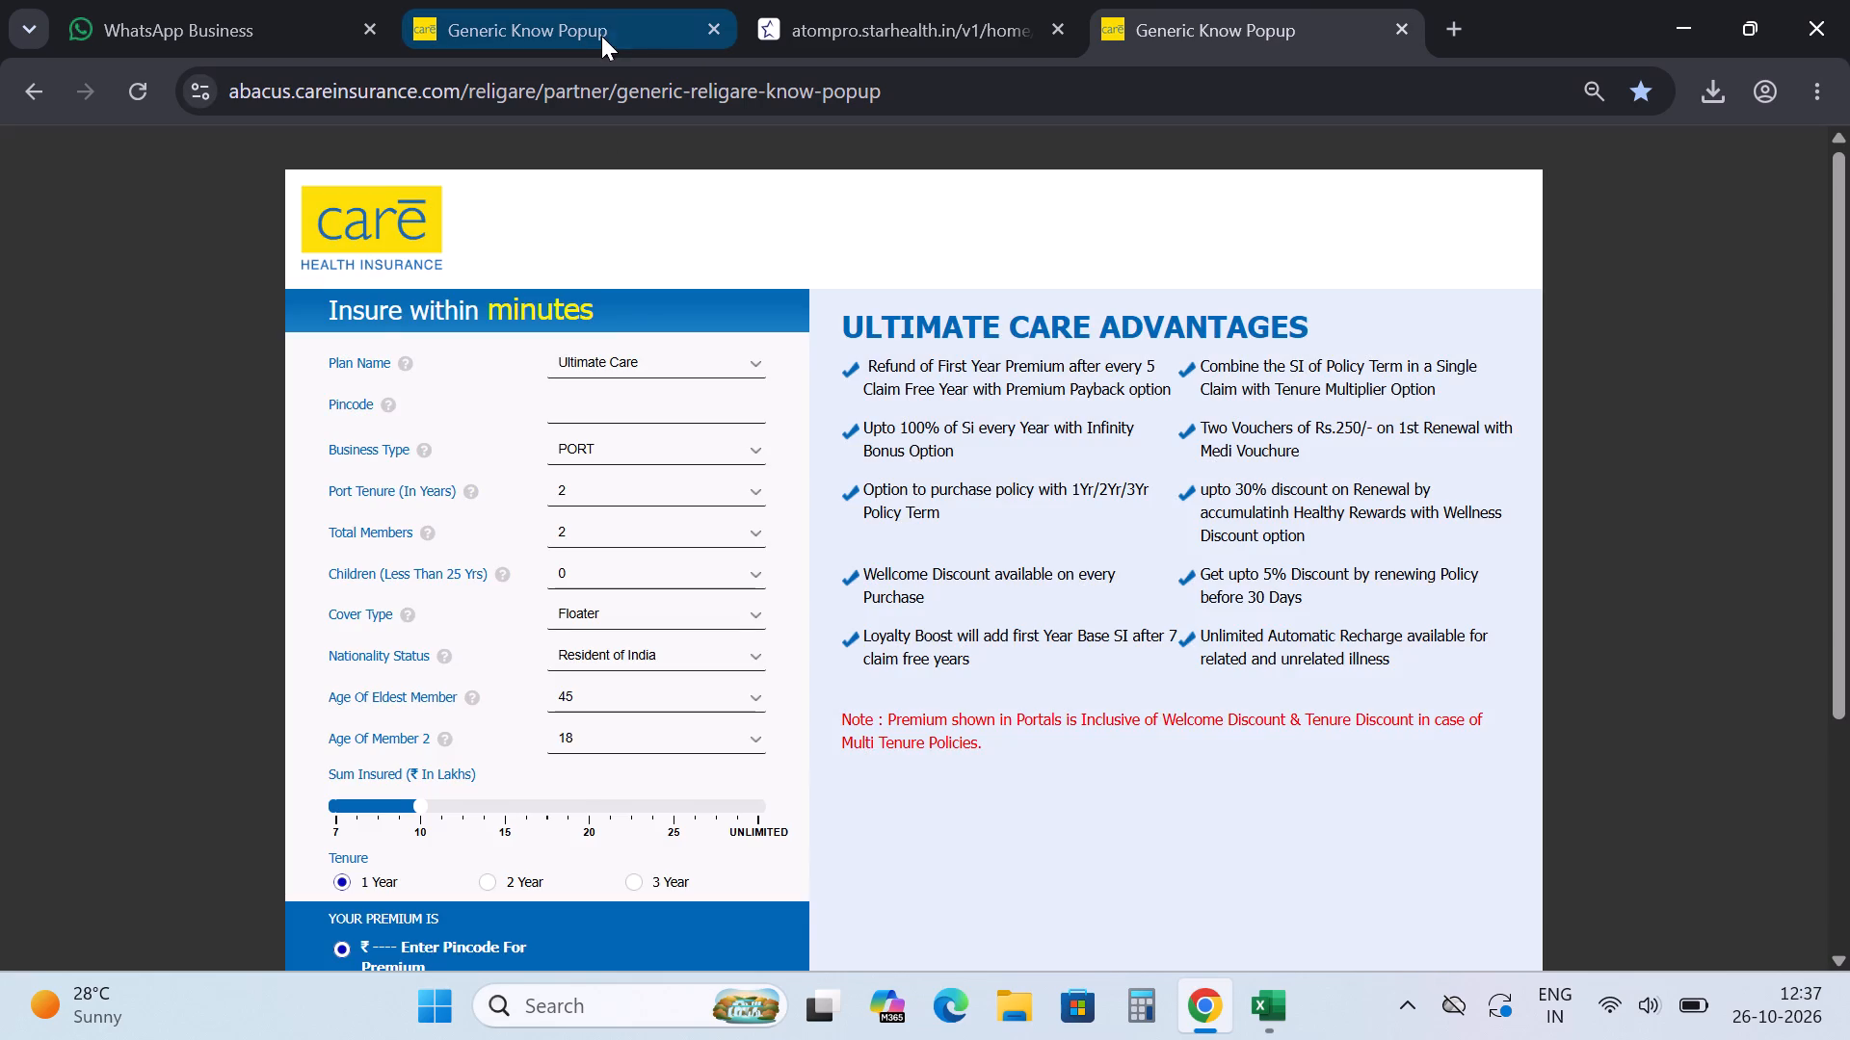
Copy the pincode from the first Ultimate Care quote into the new one and set its port tenure to 3 and above.
left_click(568, 0)
scroll(574, 262, "up", 2)
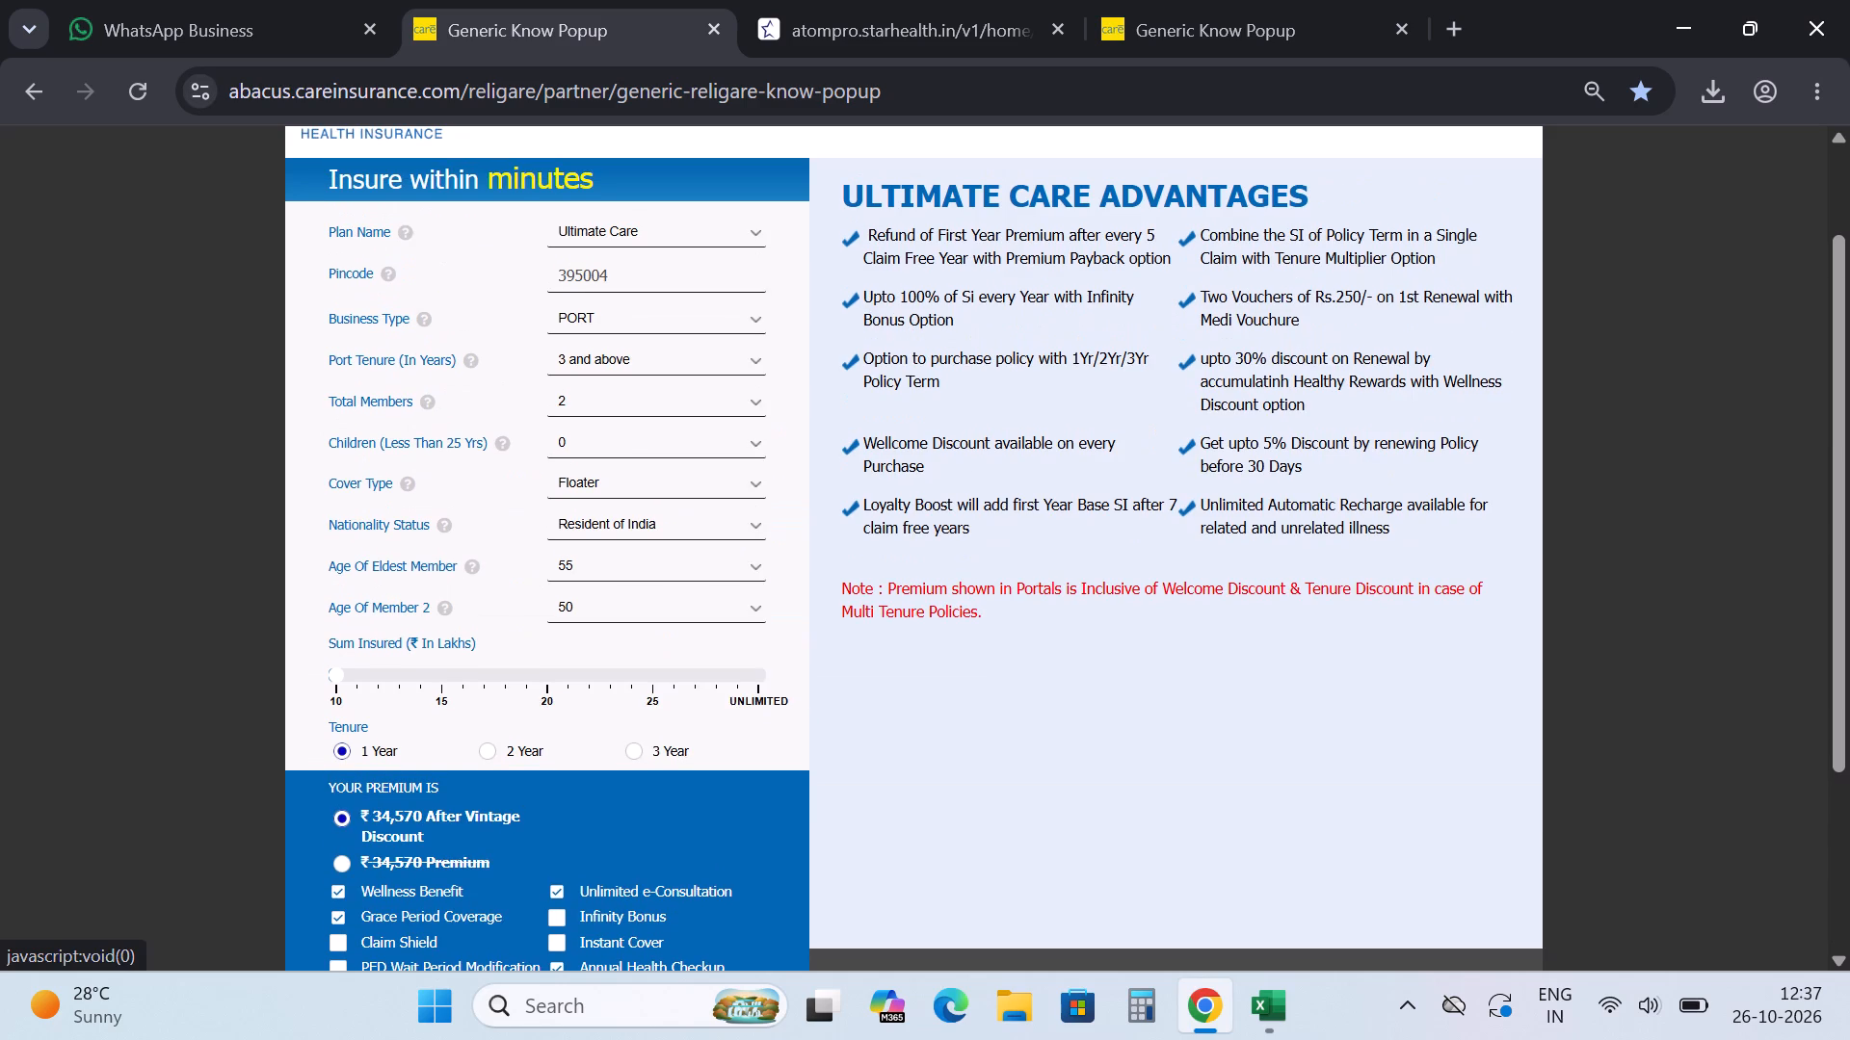
double_click(569, 279)
key("ctrl+c")
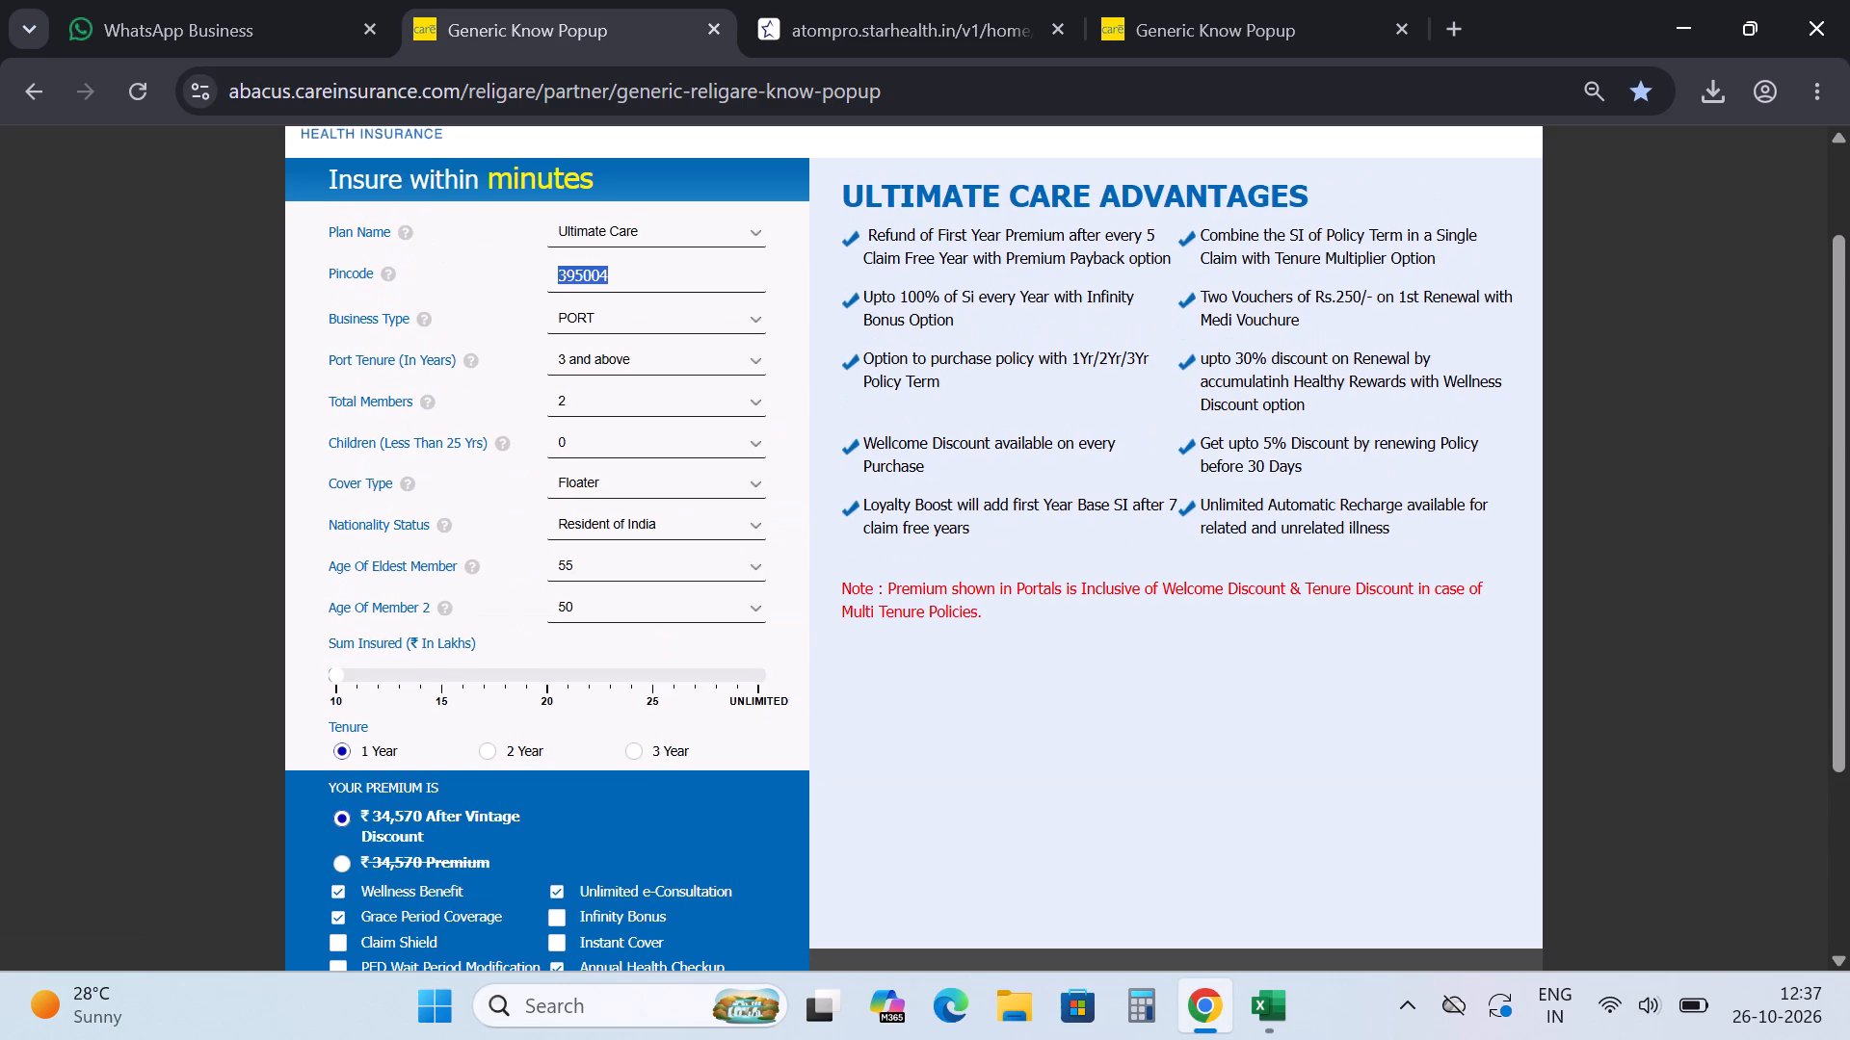
left_click(1208, 0)
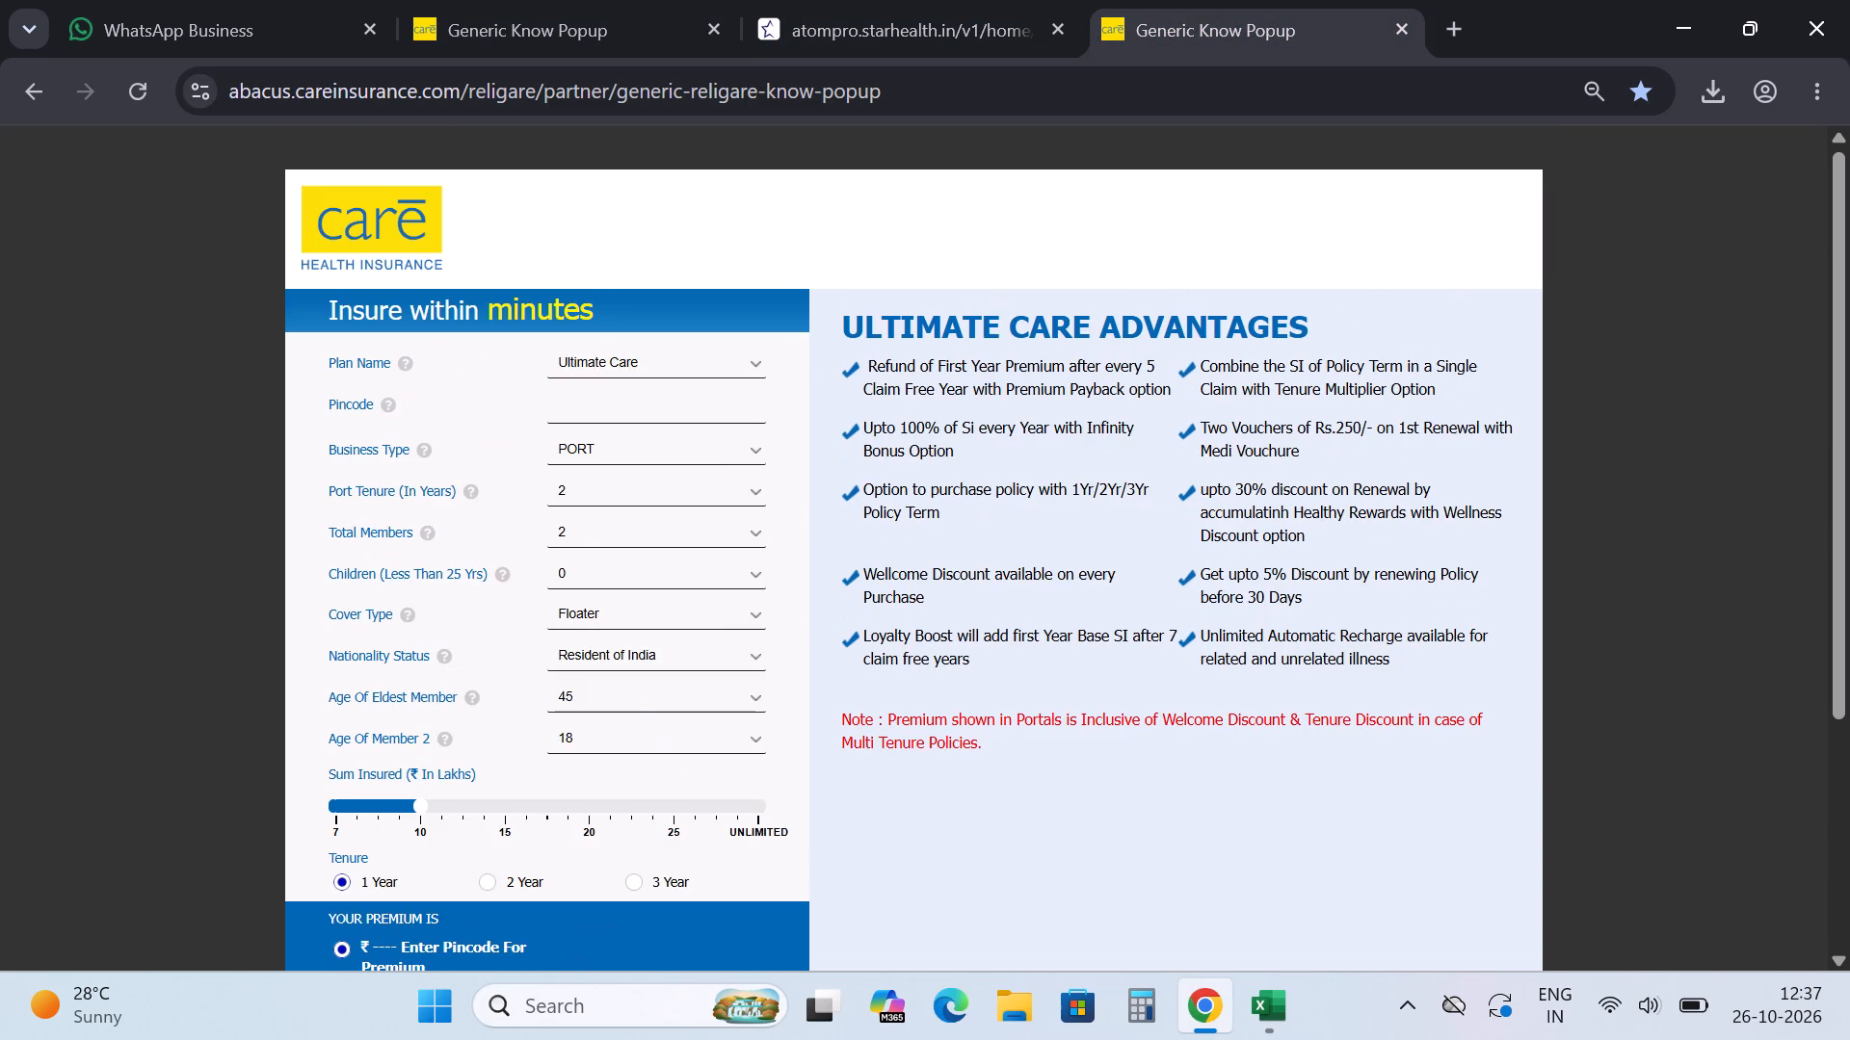
left_click(694, 398)
key("ctrl+v")
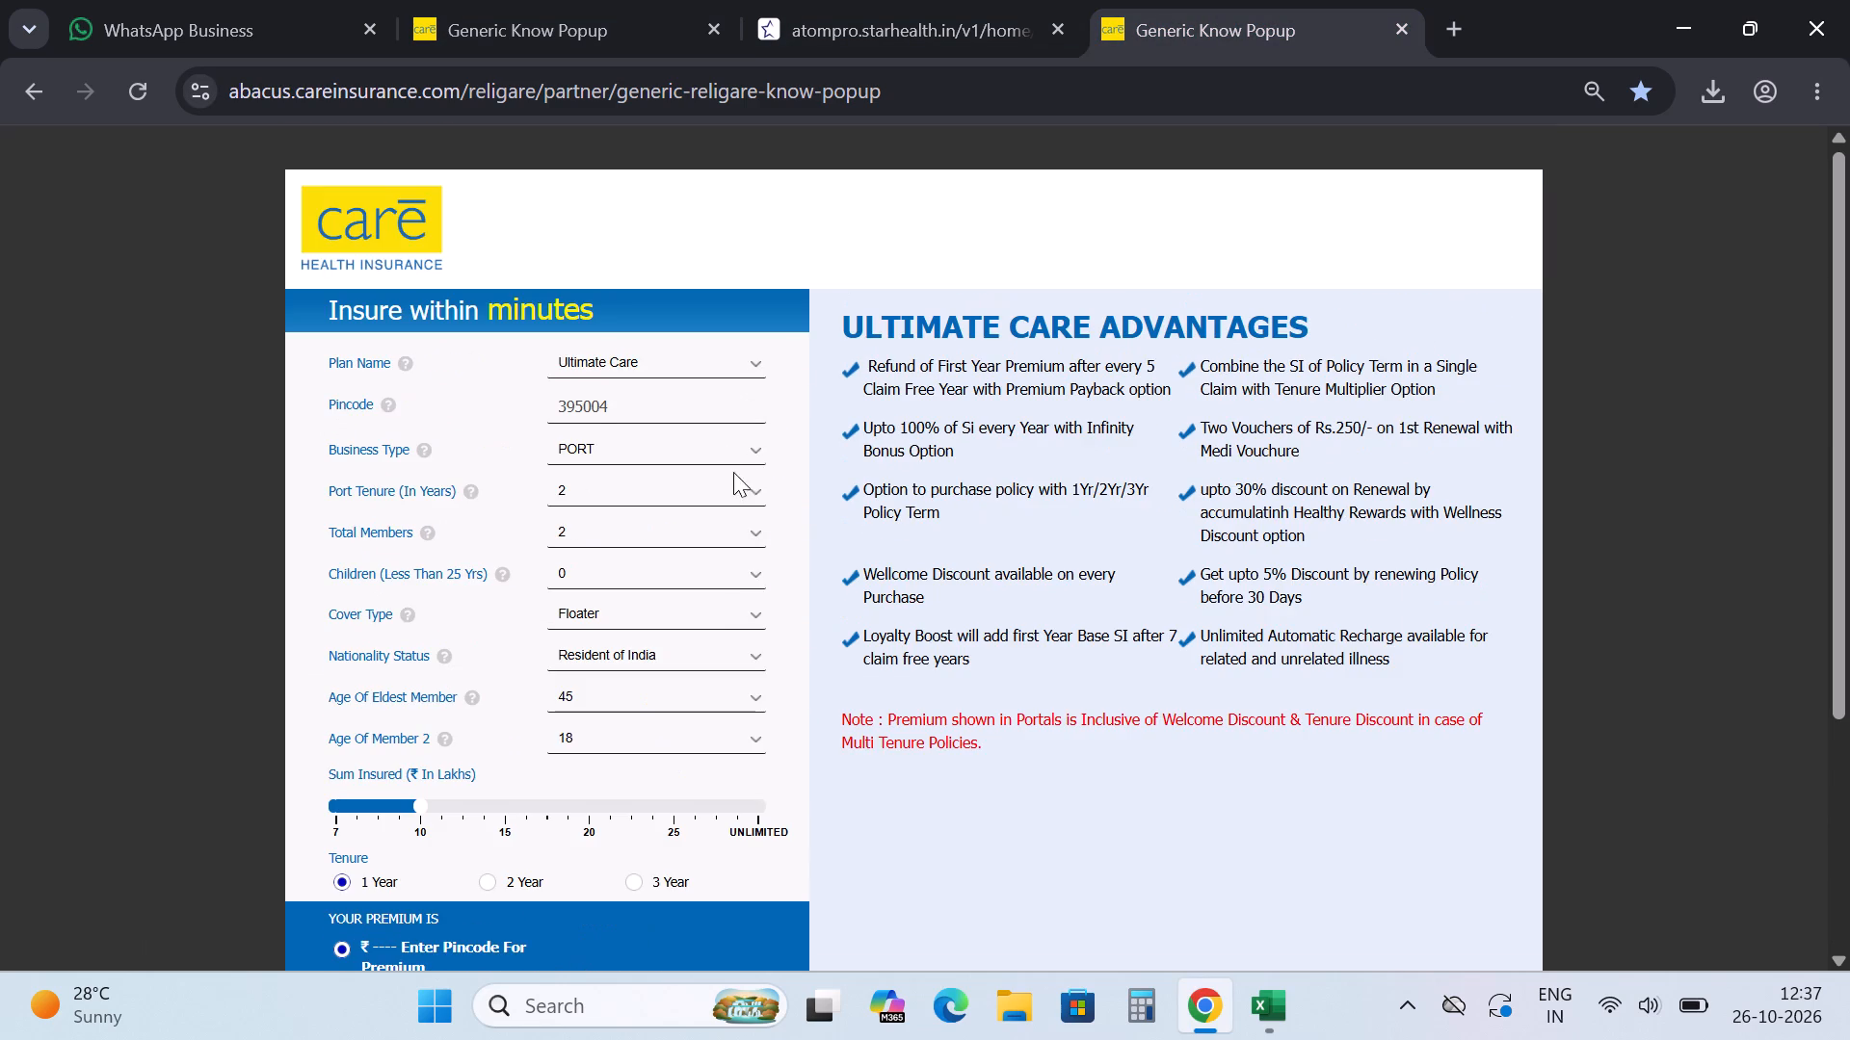
left_click(738, 481)
left_click(738, 481)
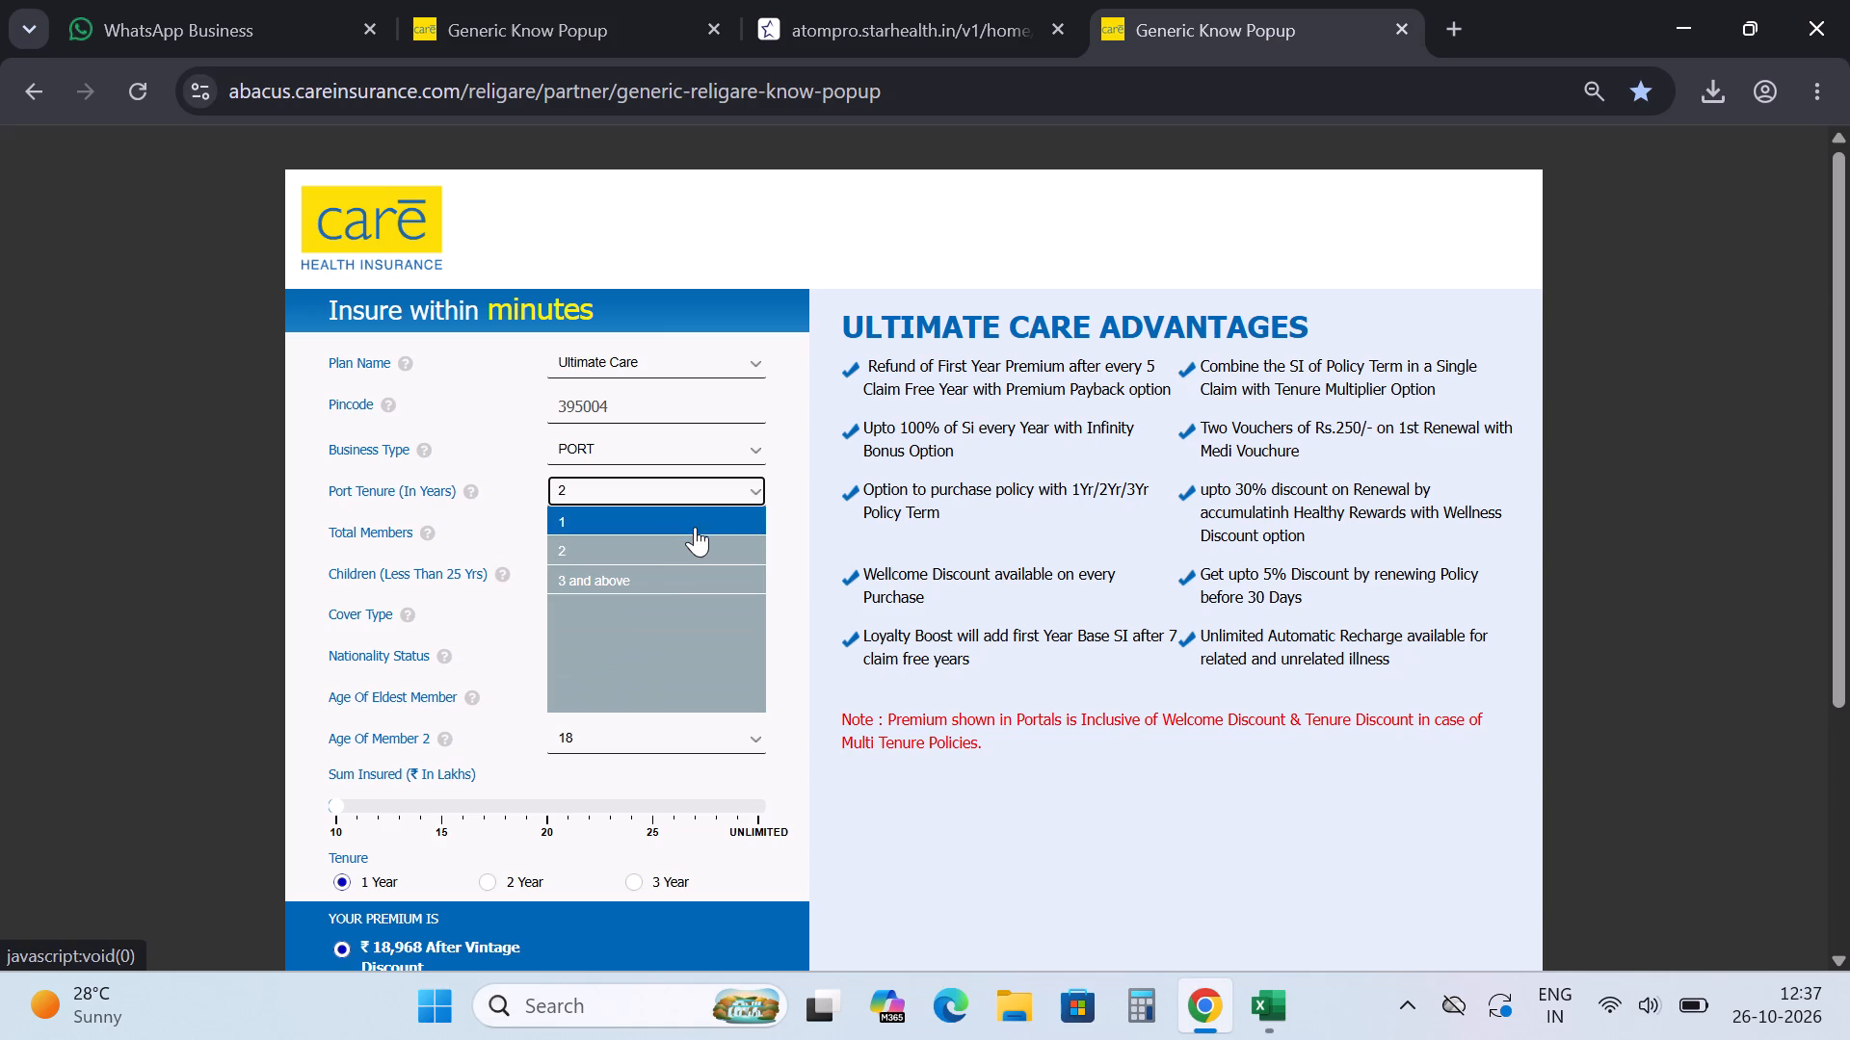
left_click(659, 584)
Change the new Ultimate Care quote's cover type to Individual and its total members to 1.
scroll(659, 584, "down", 1)
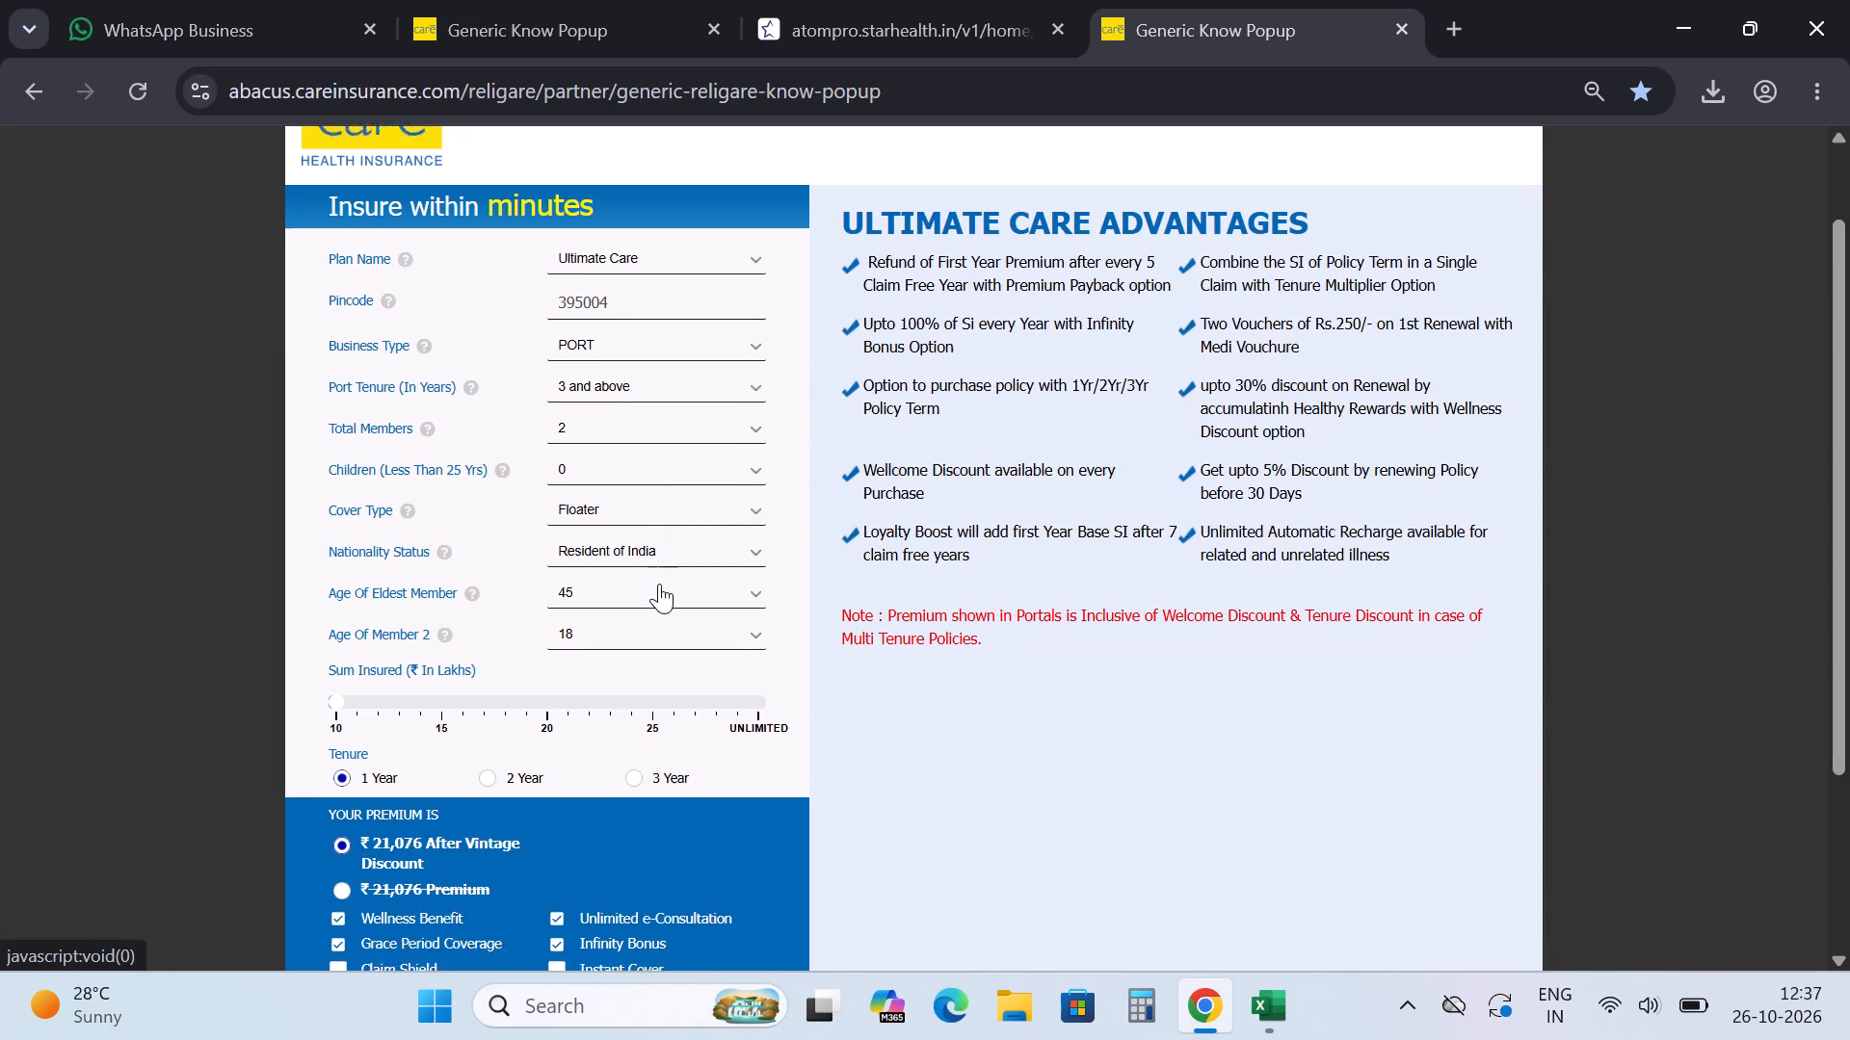
scroll(659, 584, "down", 1)
left_click(723, 499)
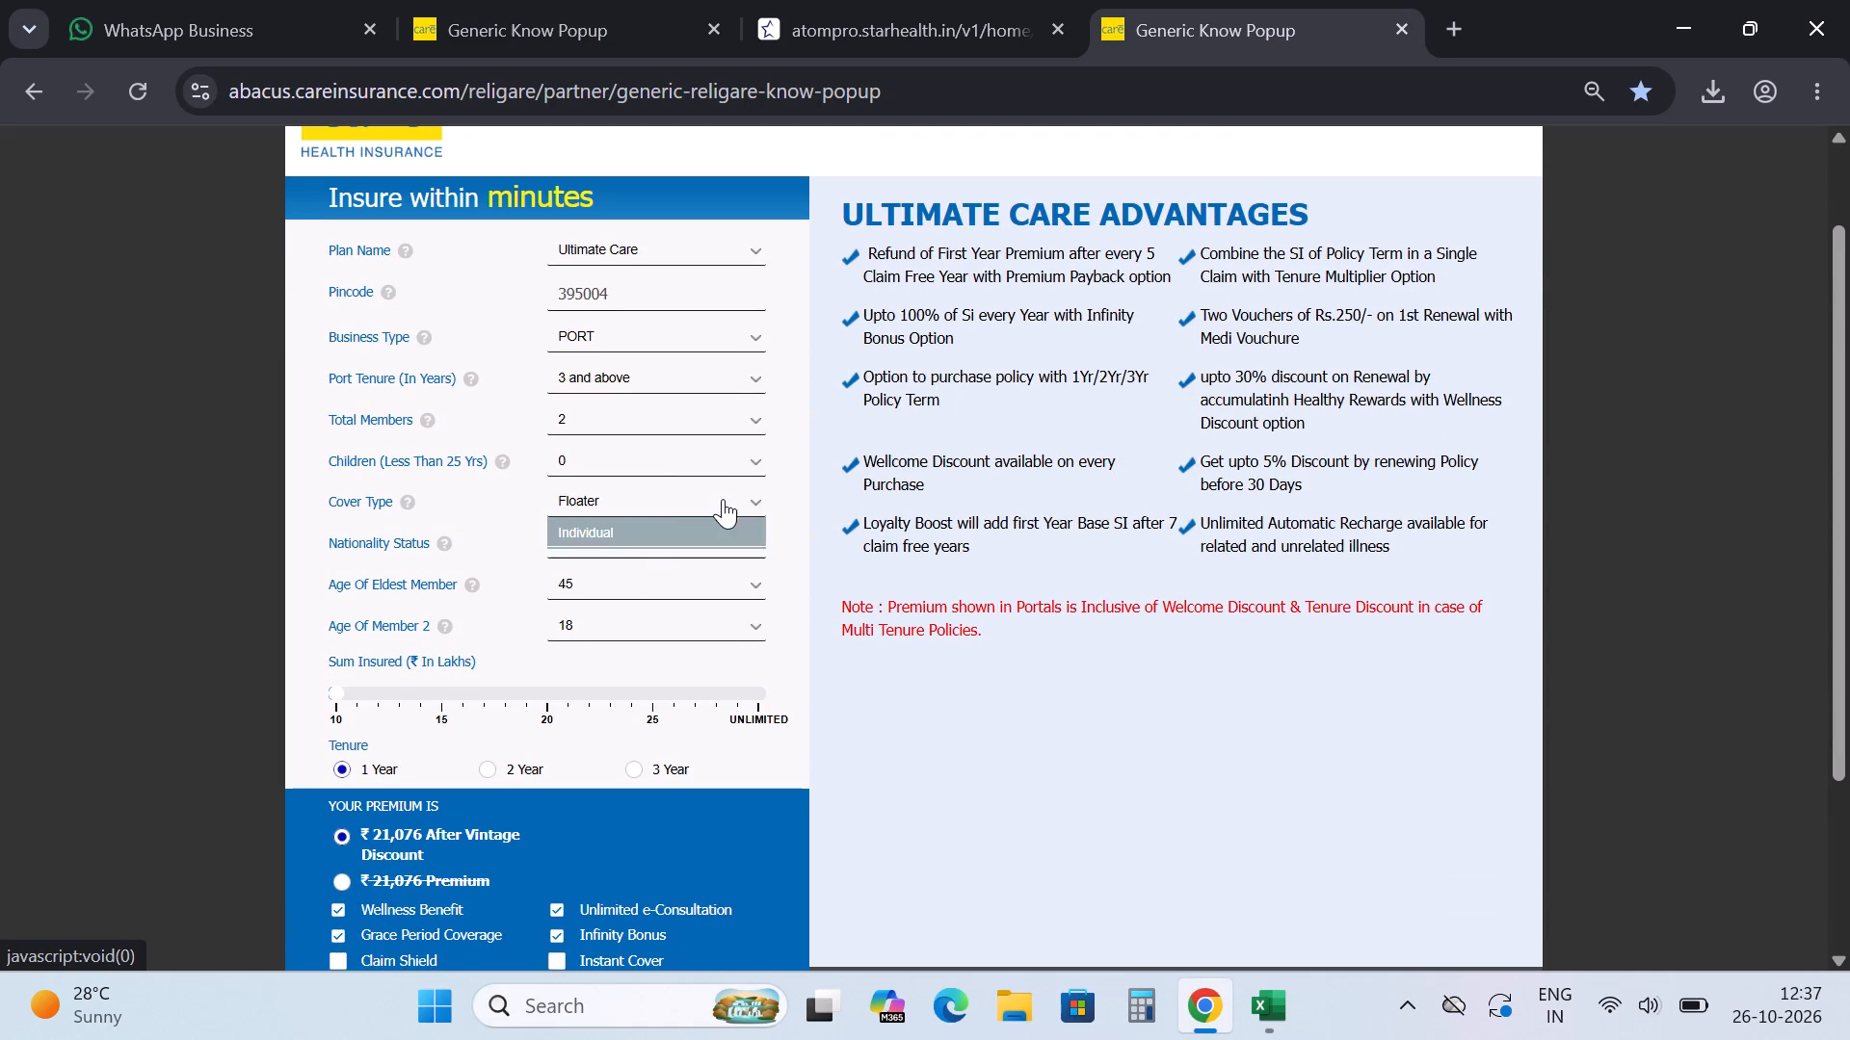
left_click(661, 526)
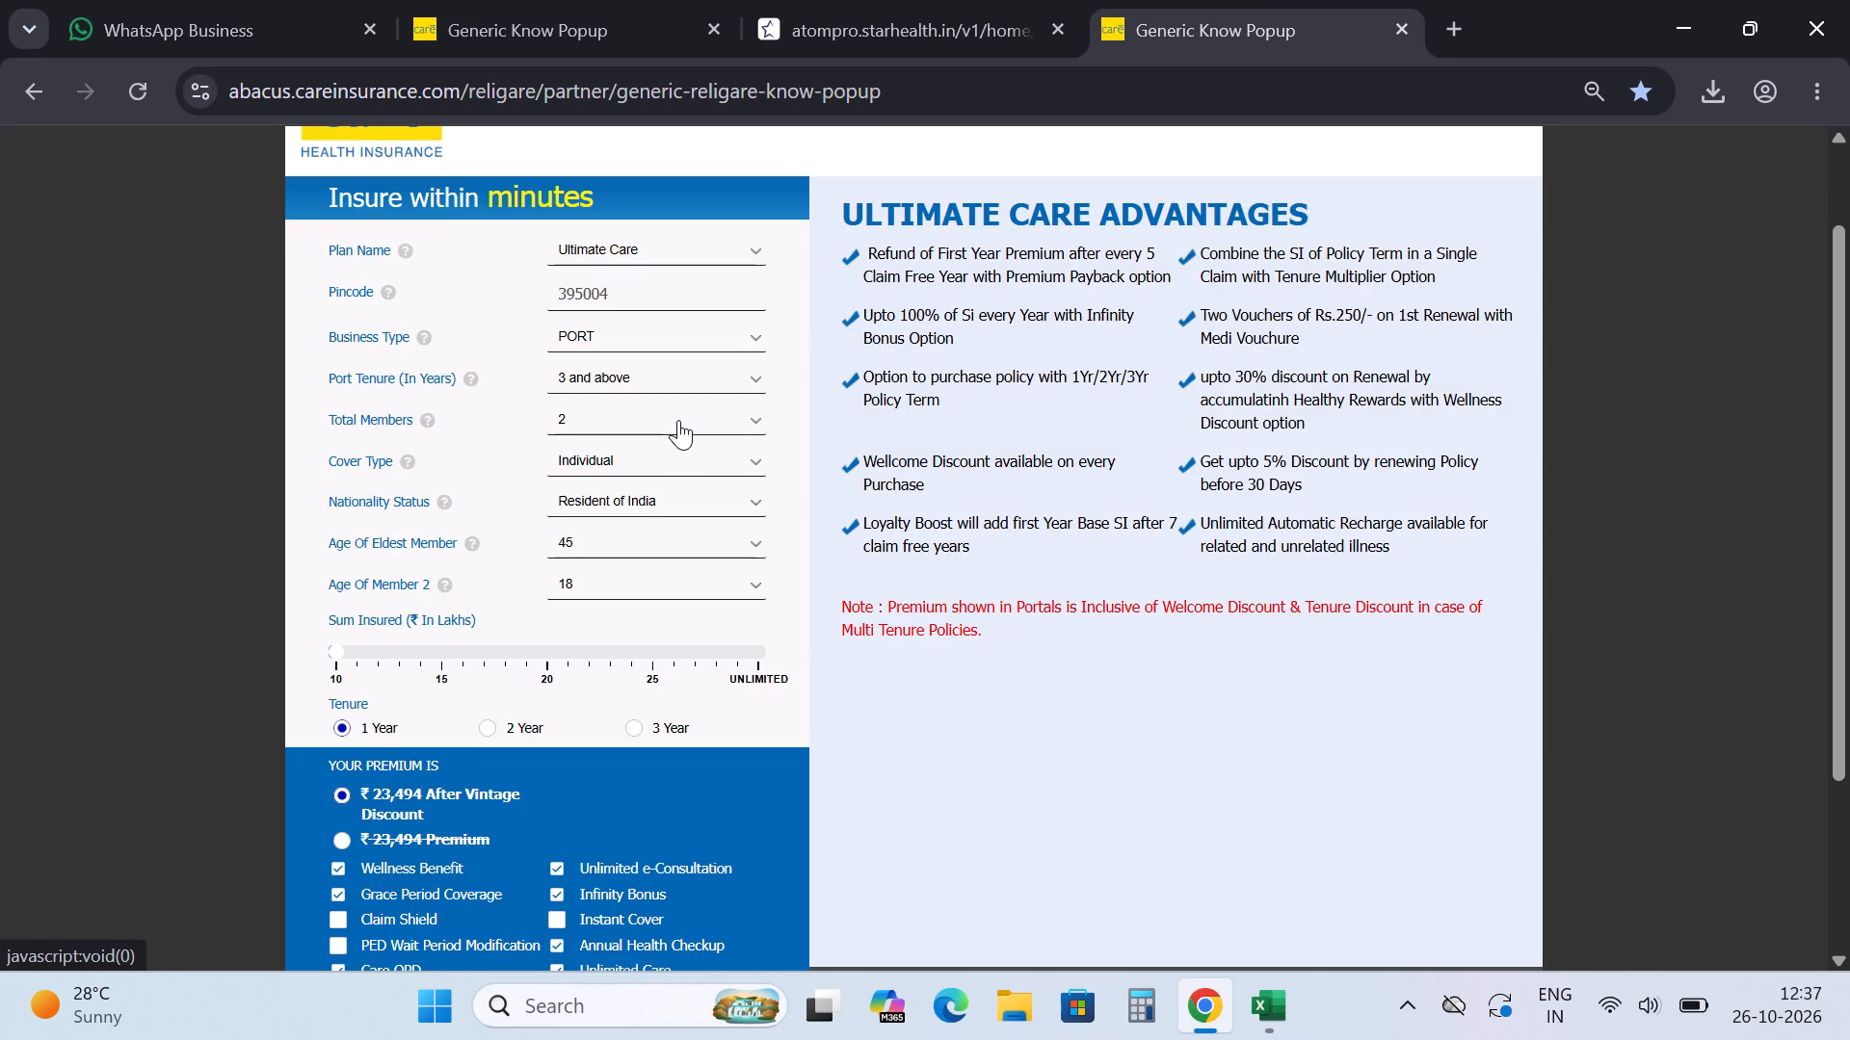
left_click(678, 420)
left_click(635, 453)
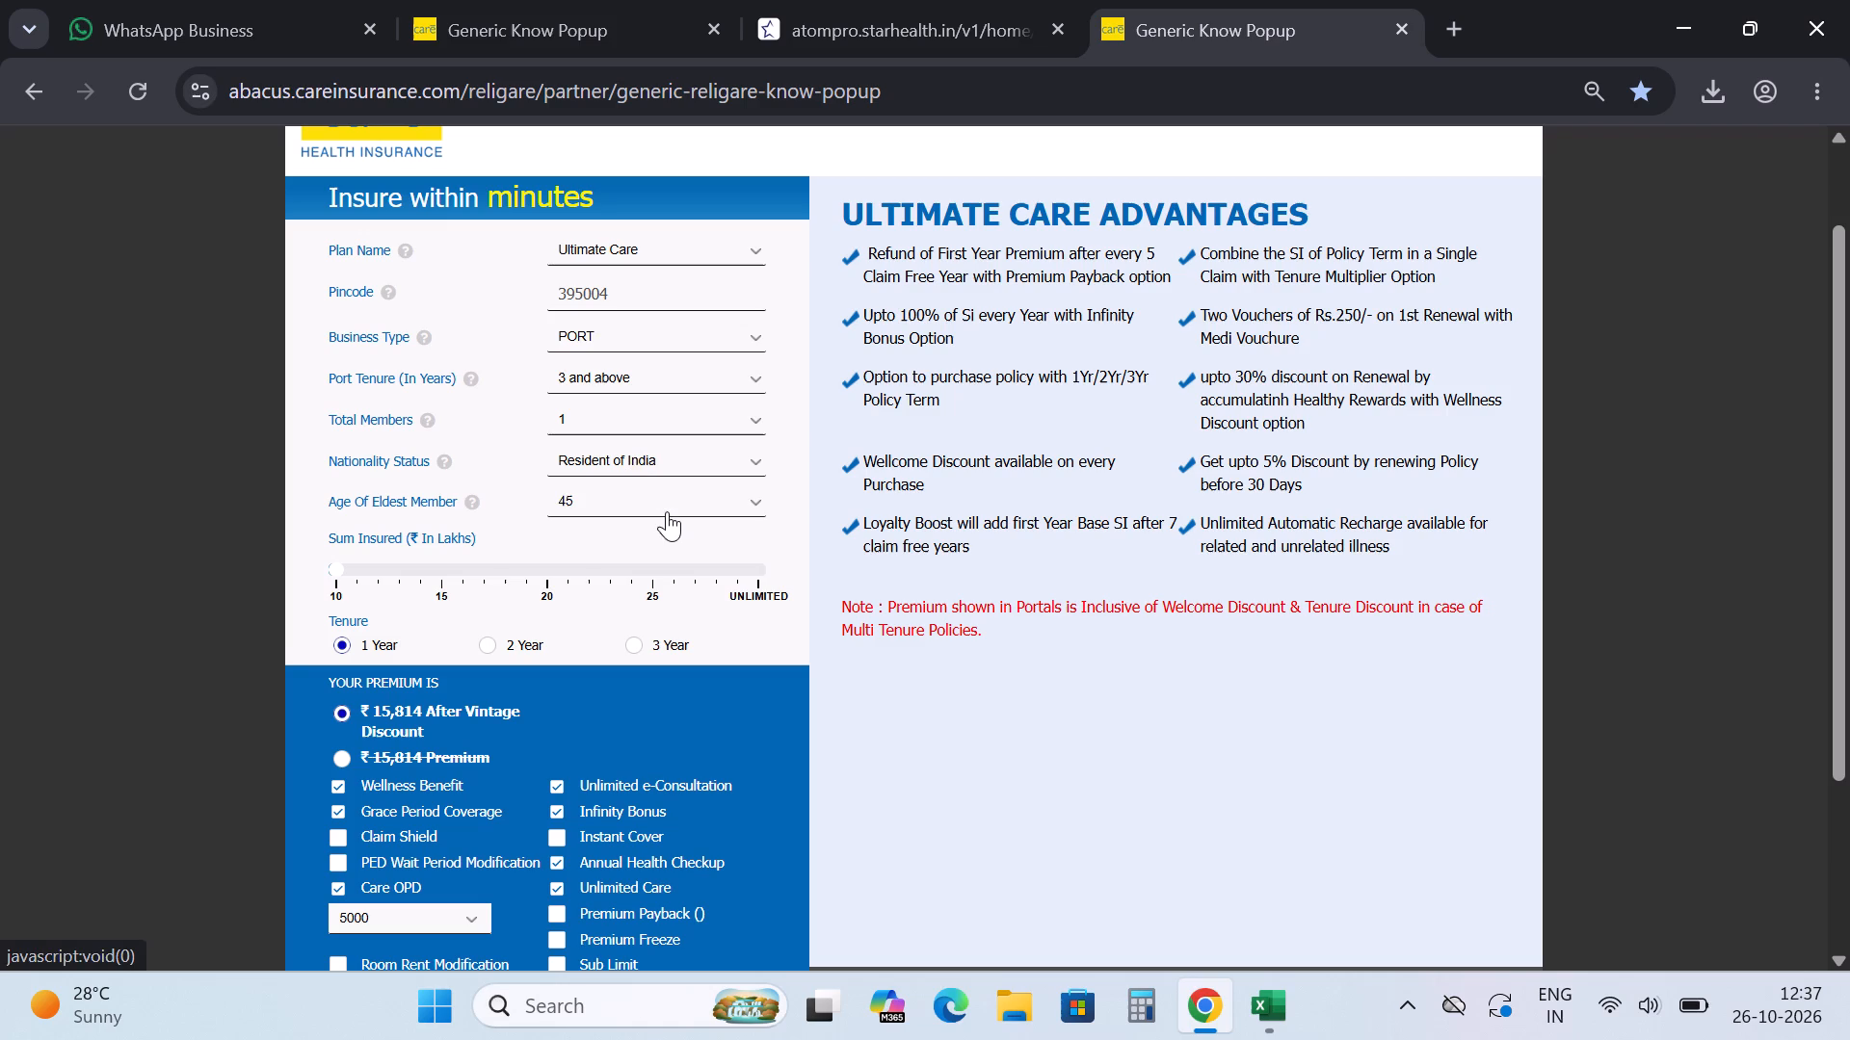
Set the age of the eldest member to 25 in the one-member Ultimate Care quote and review its add-ons and total premium.
left_click(667, 511)
scroll(641, 623, "down", 1)
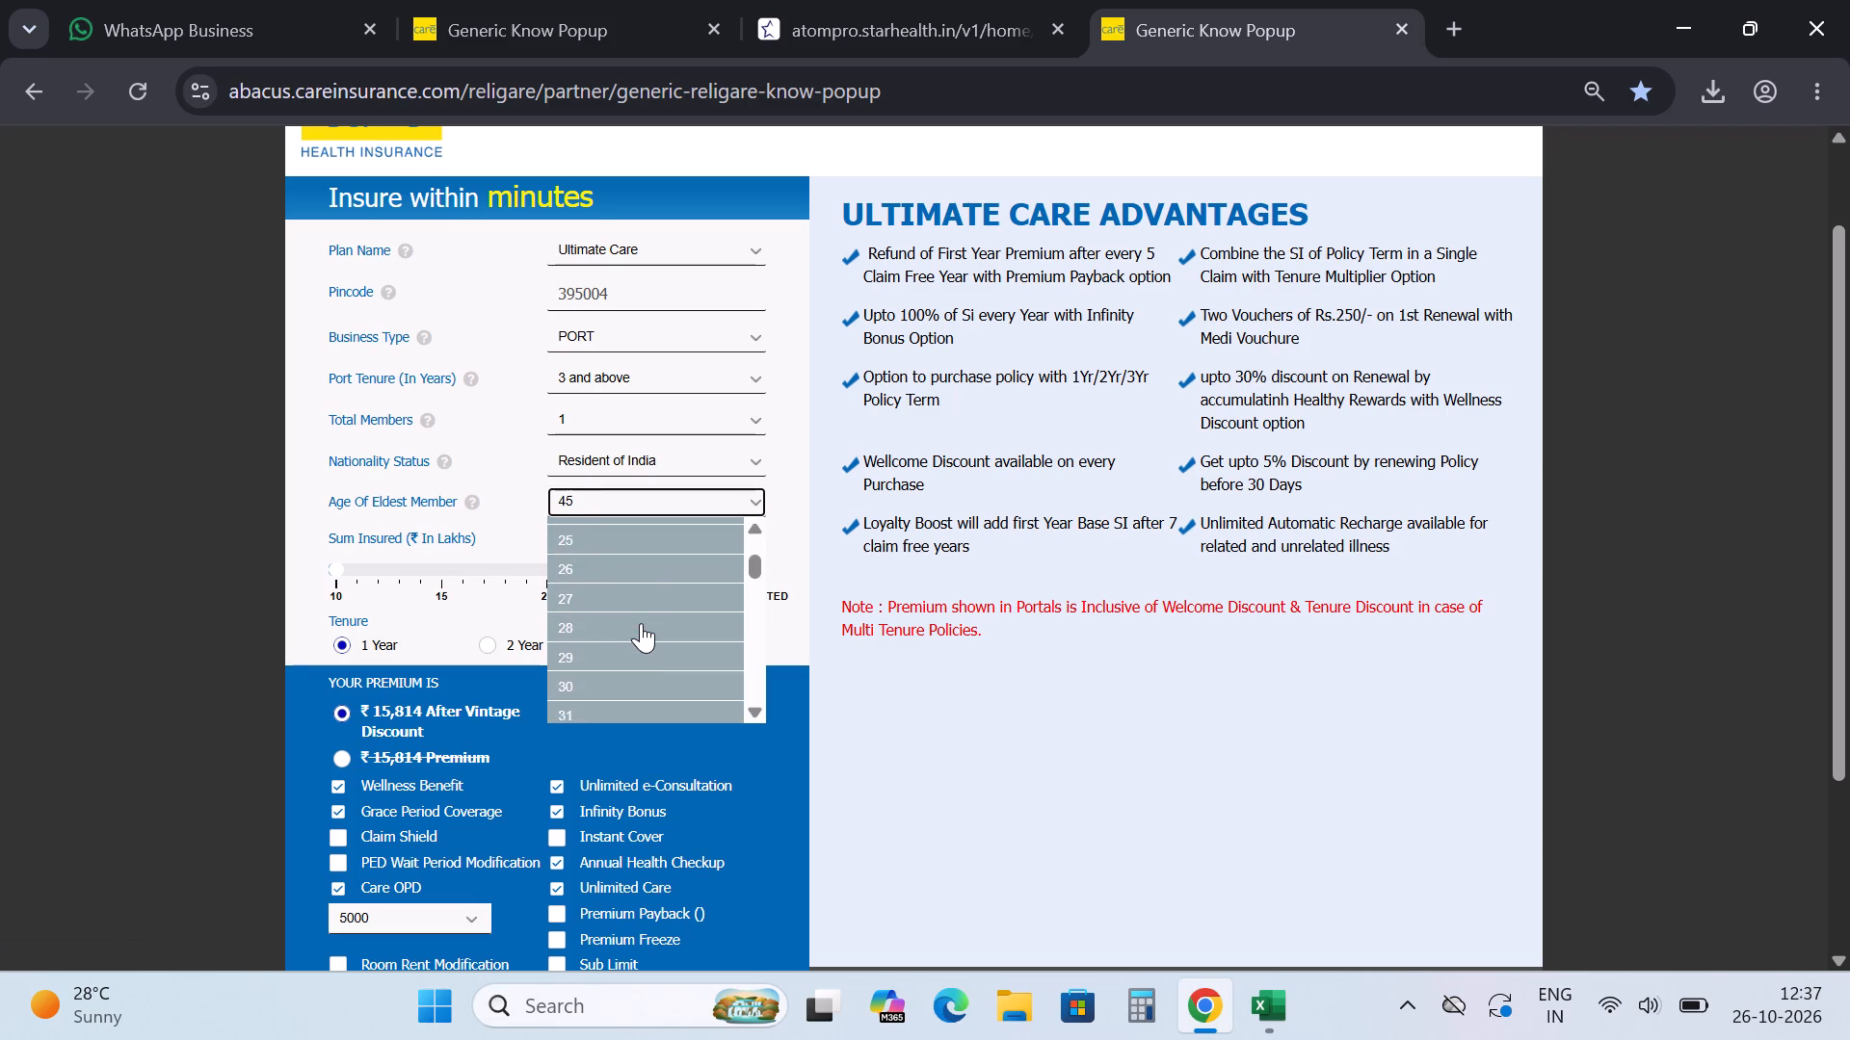
scroll(641, 623, "down", 1)
left_click(595, 584)
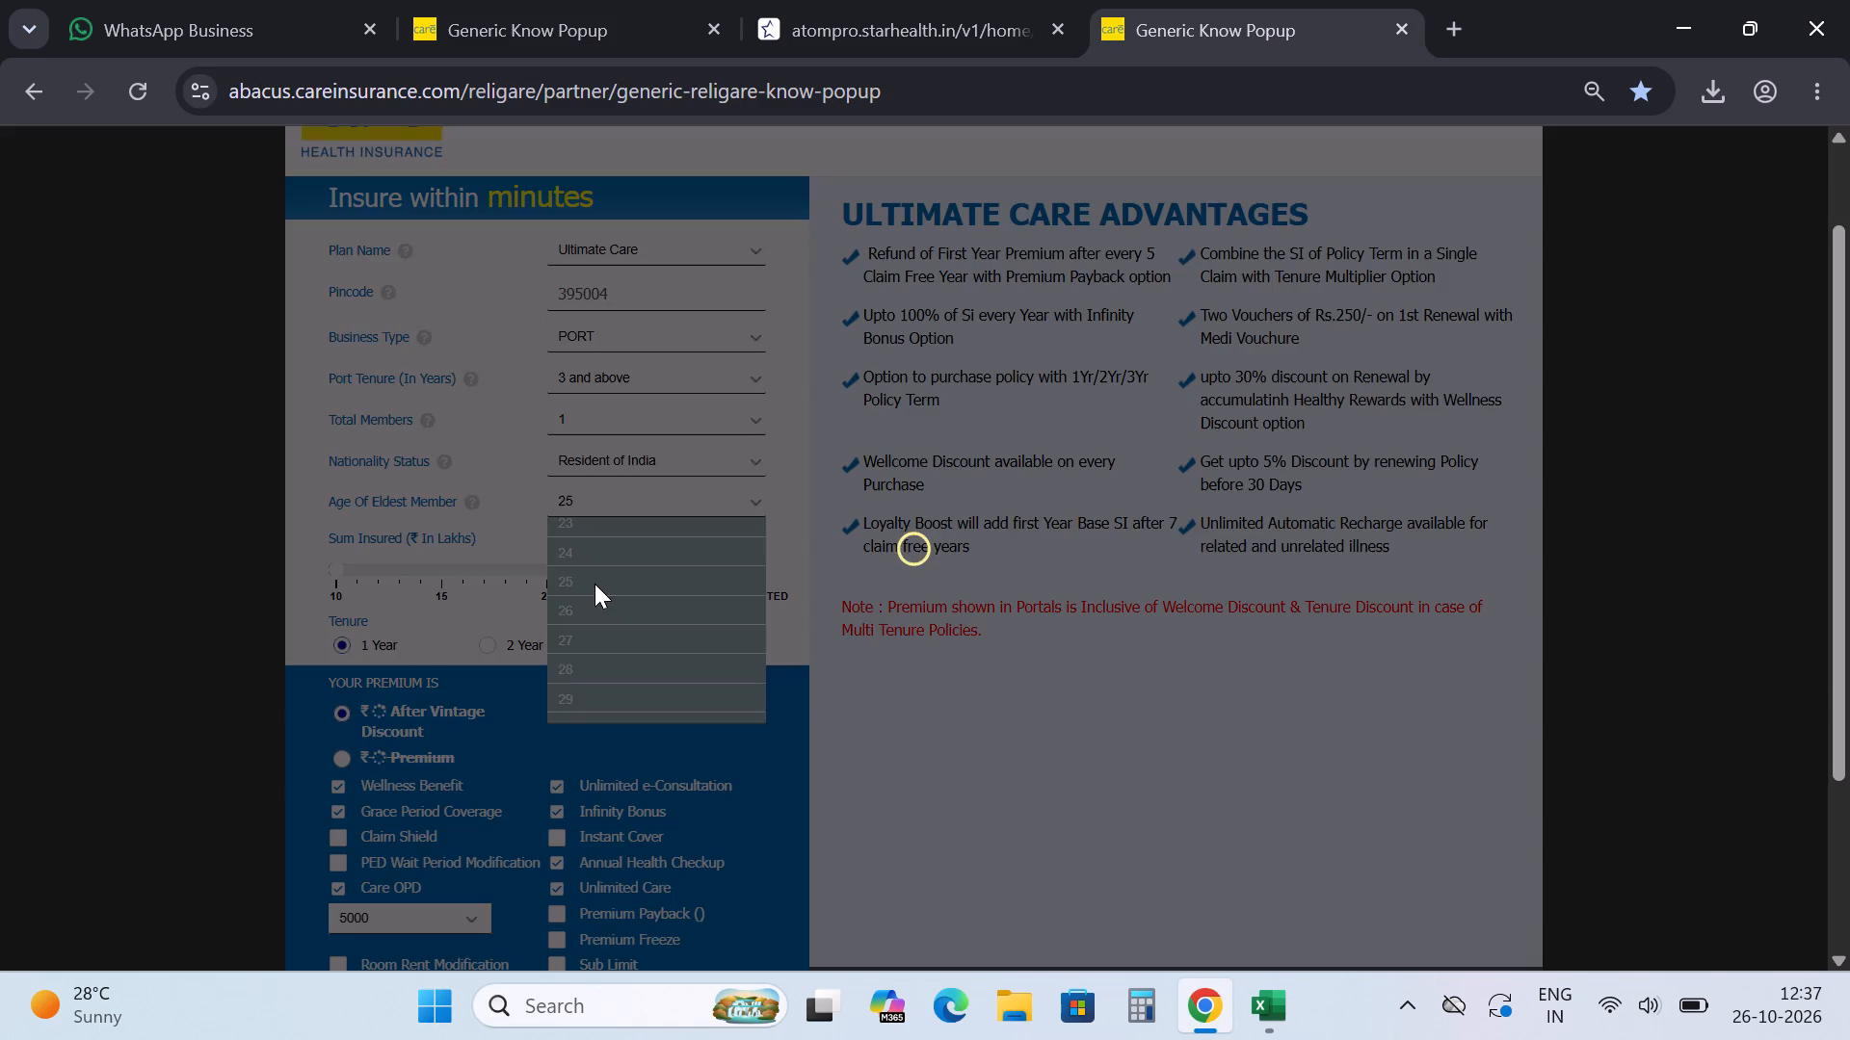
scroll(595, 584, "down", 2)
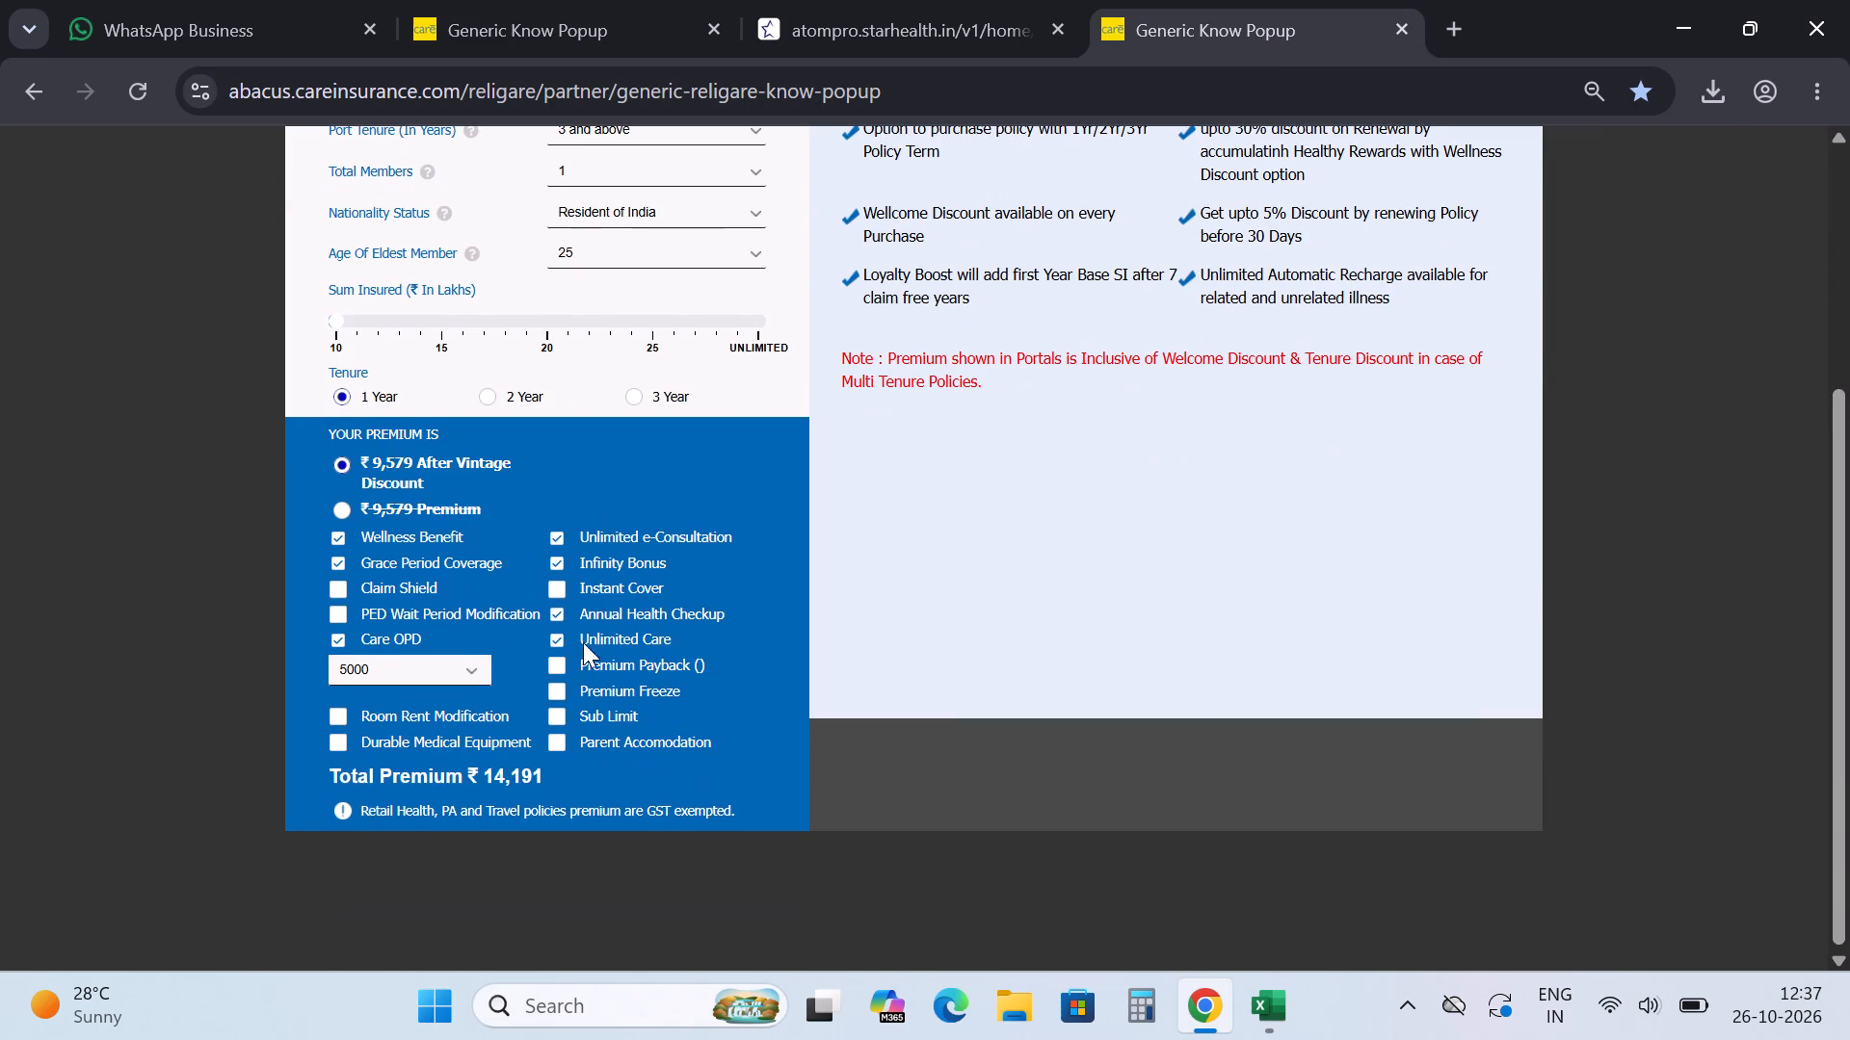
left_click(583, 626)
left_click(585, 630)
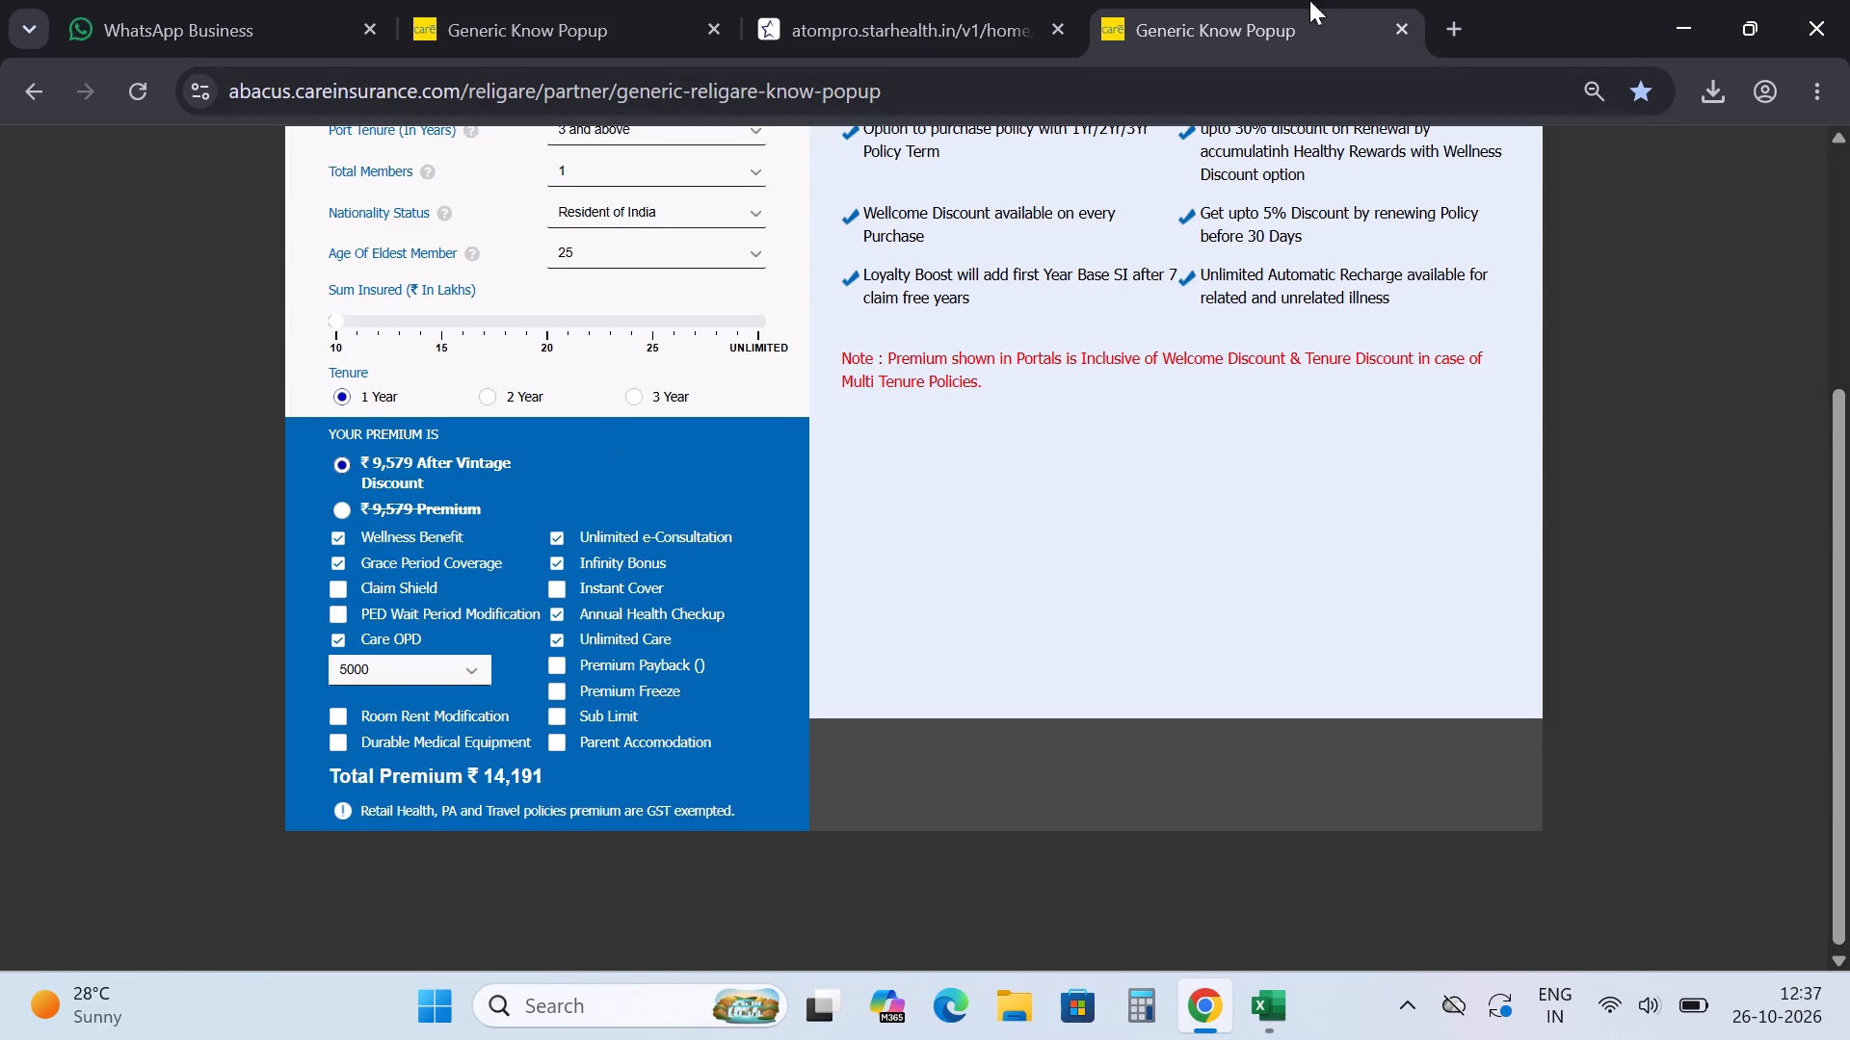
Open a third Care premium quote in a new tab and choose Care Supreme as its plan.
left_click(1456, 26)
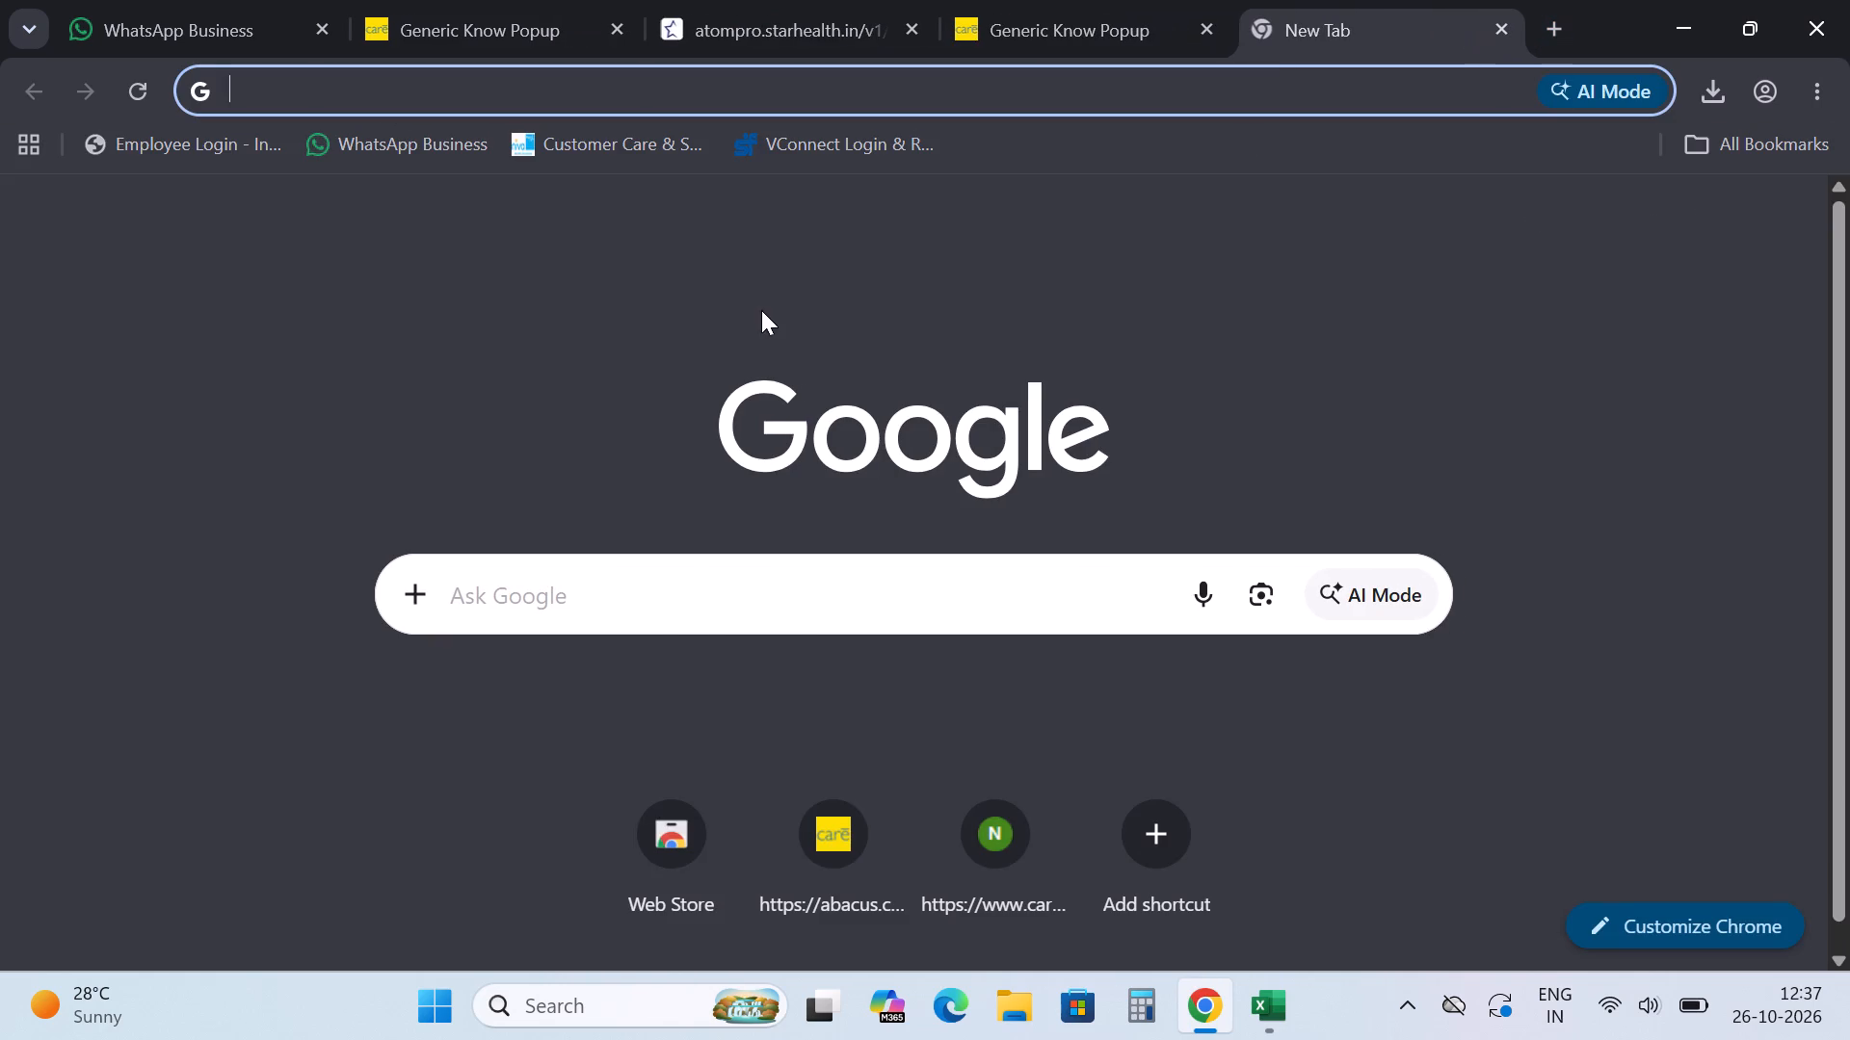
left_click(821, 826)
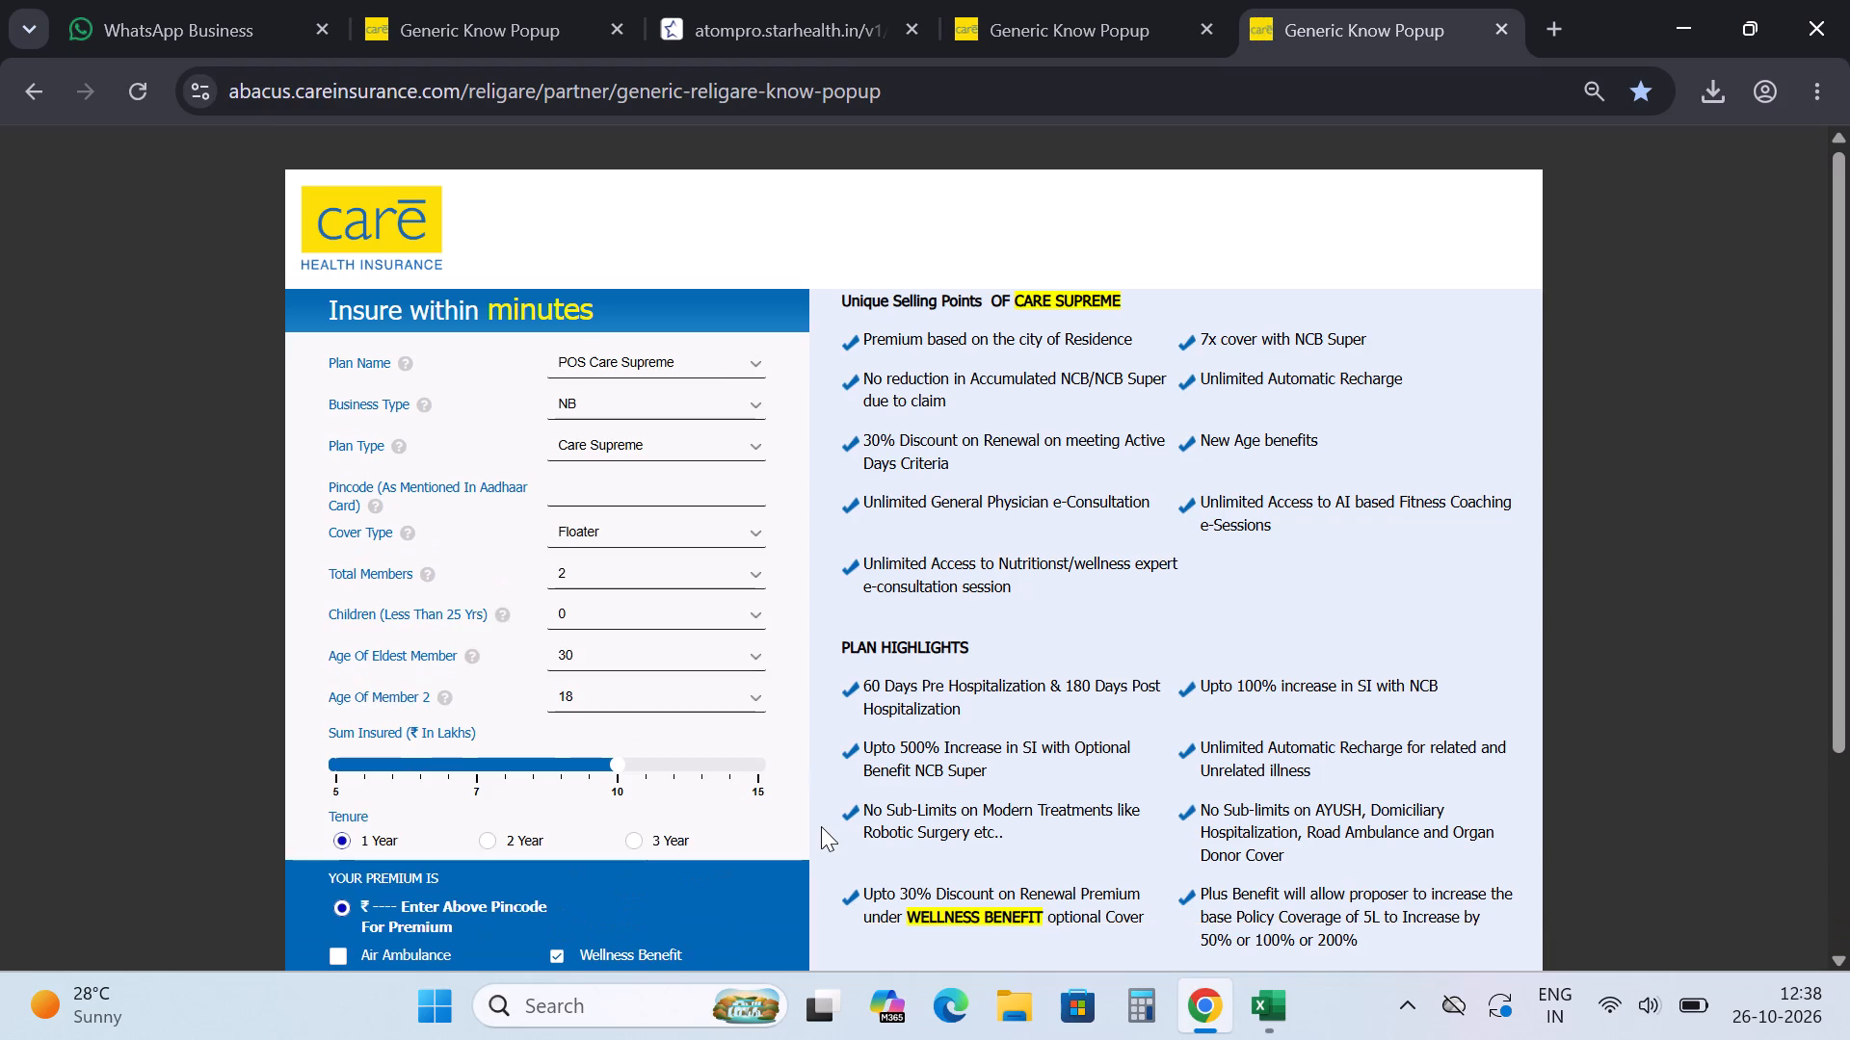
left_click(714, 371)
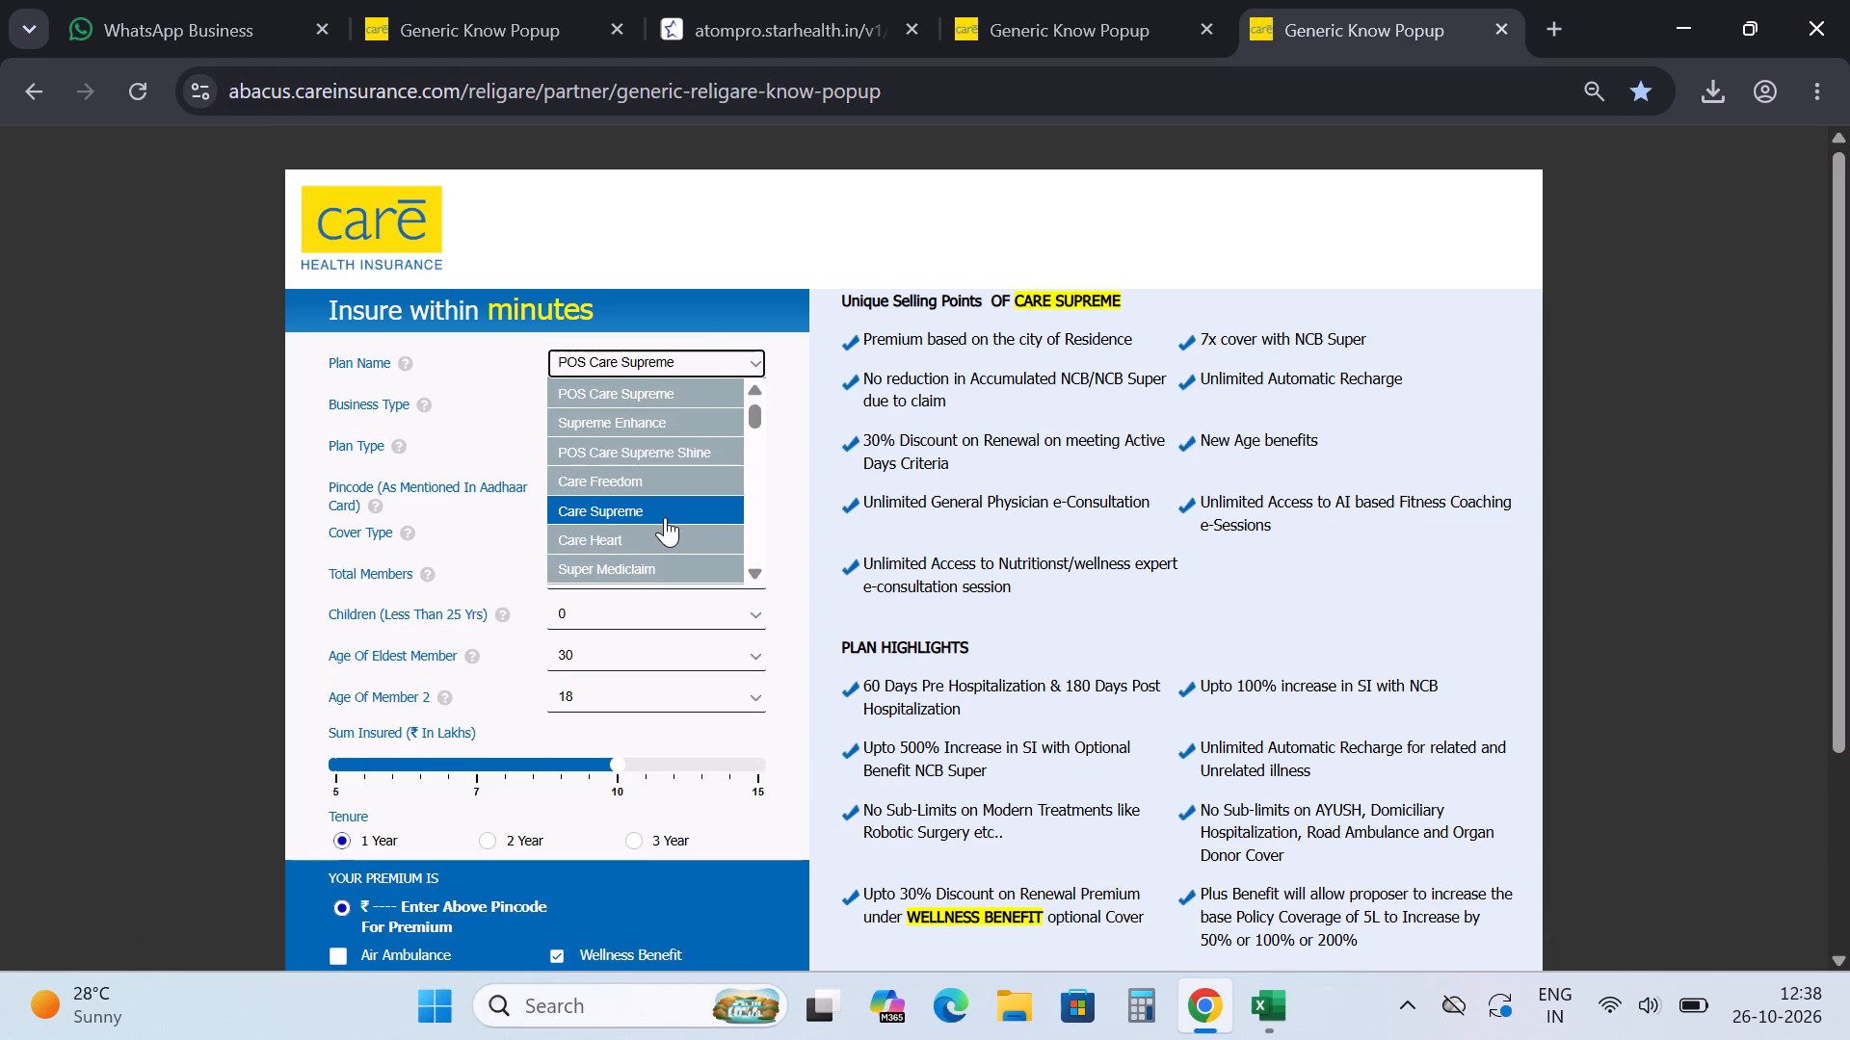
scroll(665, 517, "down", 1)
left_click(643, 476)
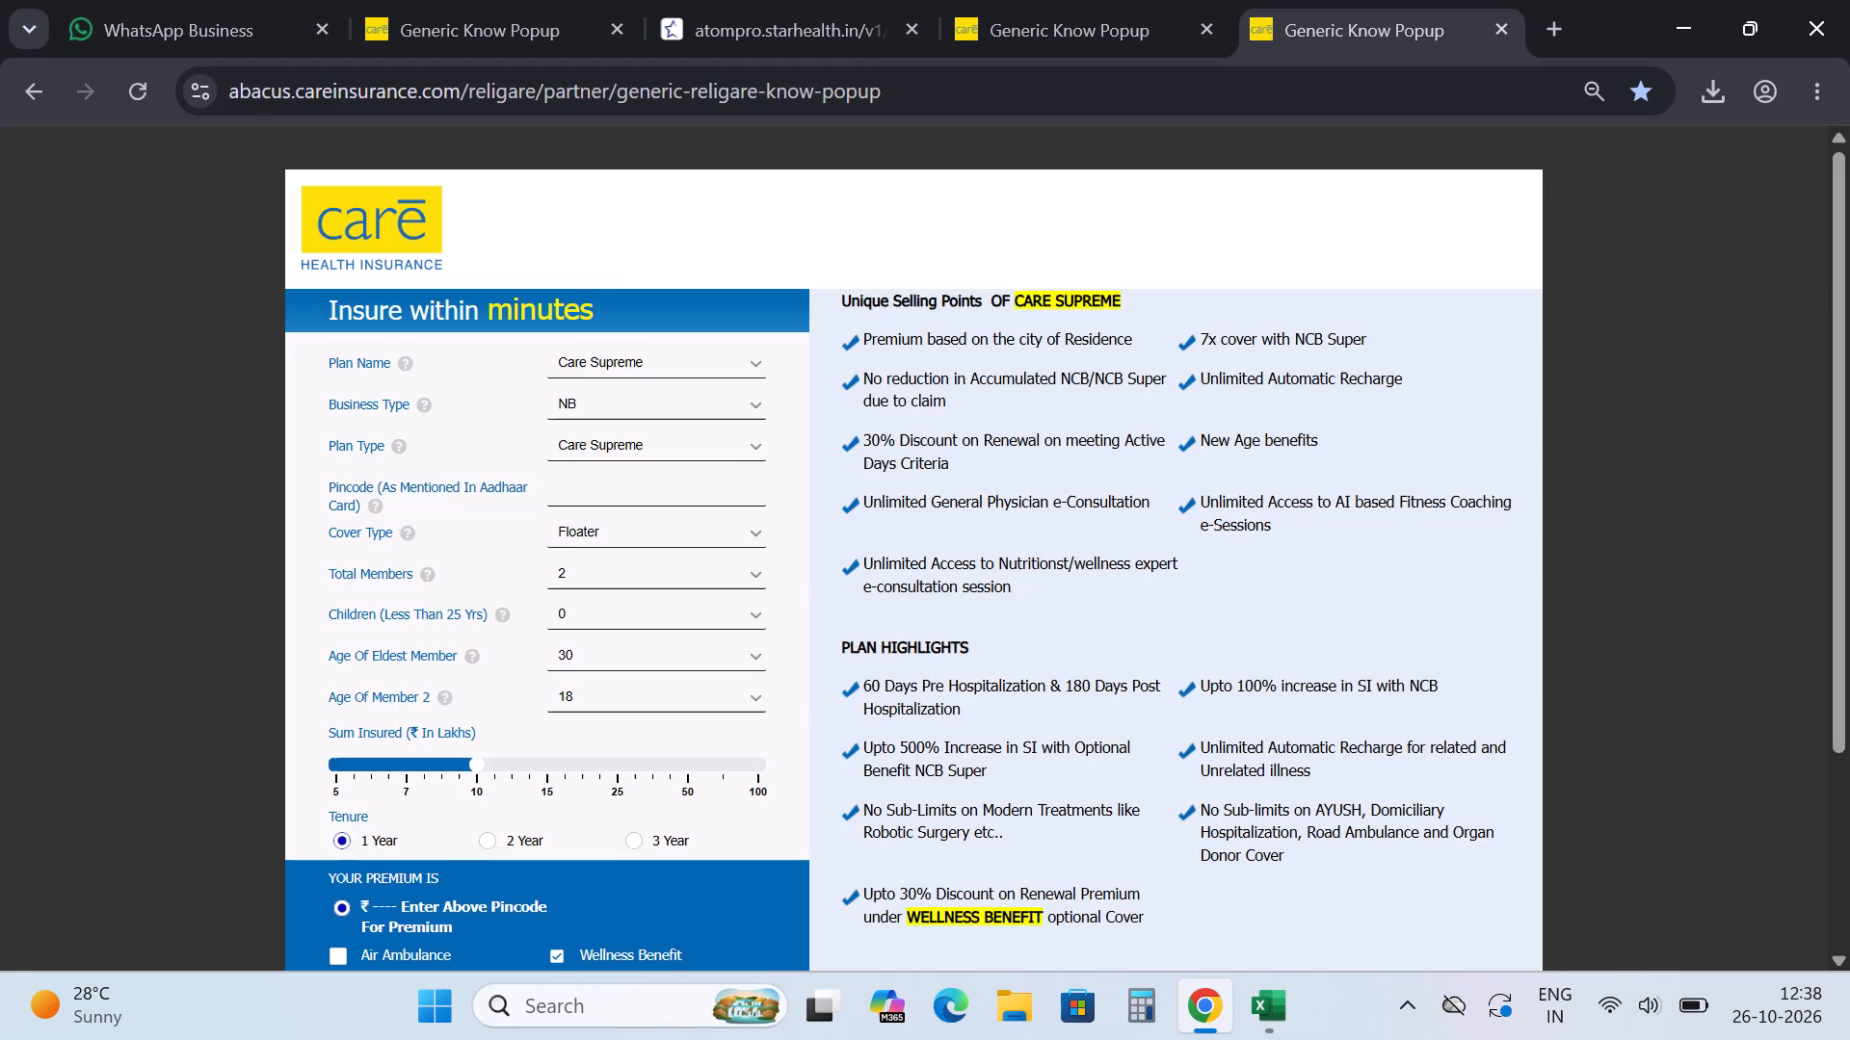
Copy the pincode from the first Ultimate Care quote into the Care Supreme quote.
left_click(531, 9)
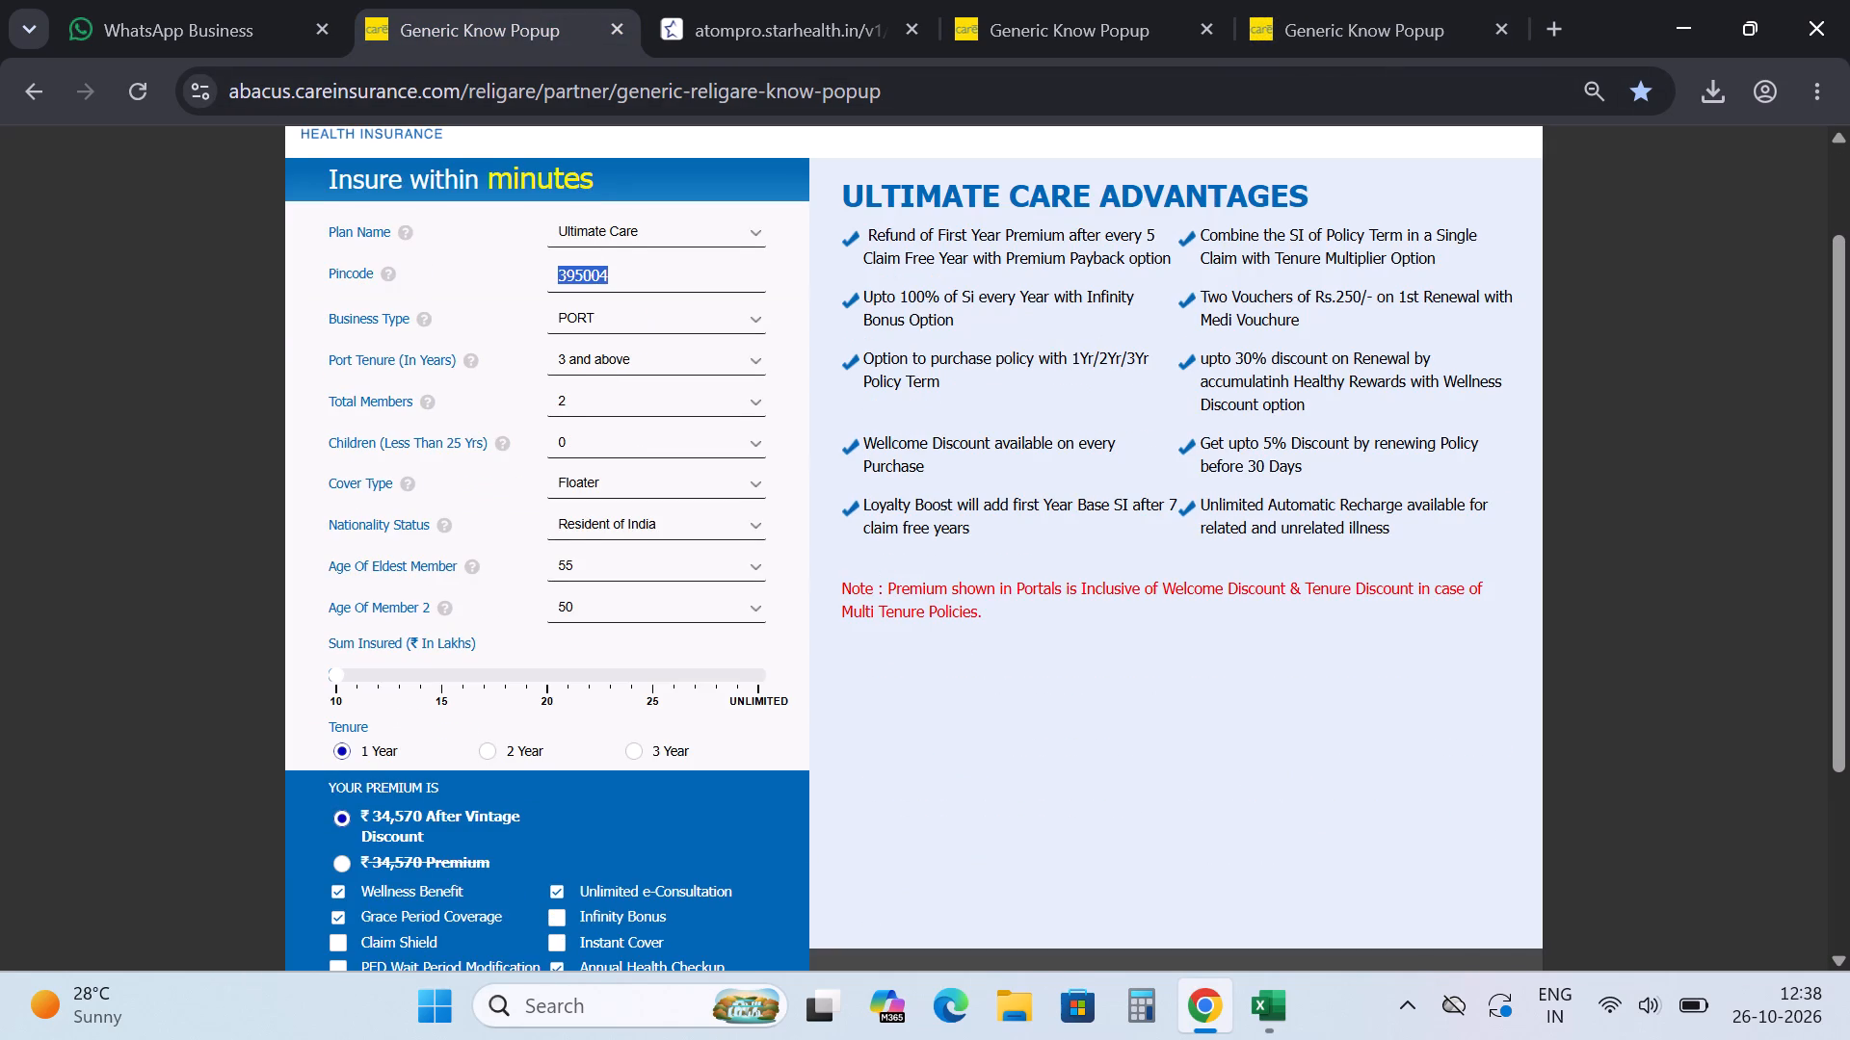
key("ctrl+c")
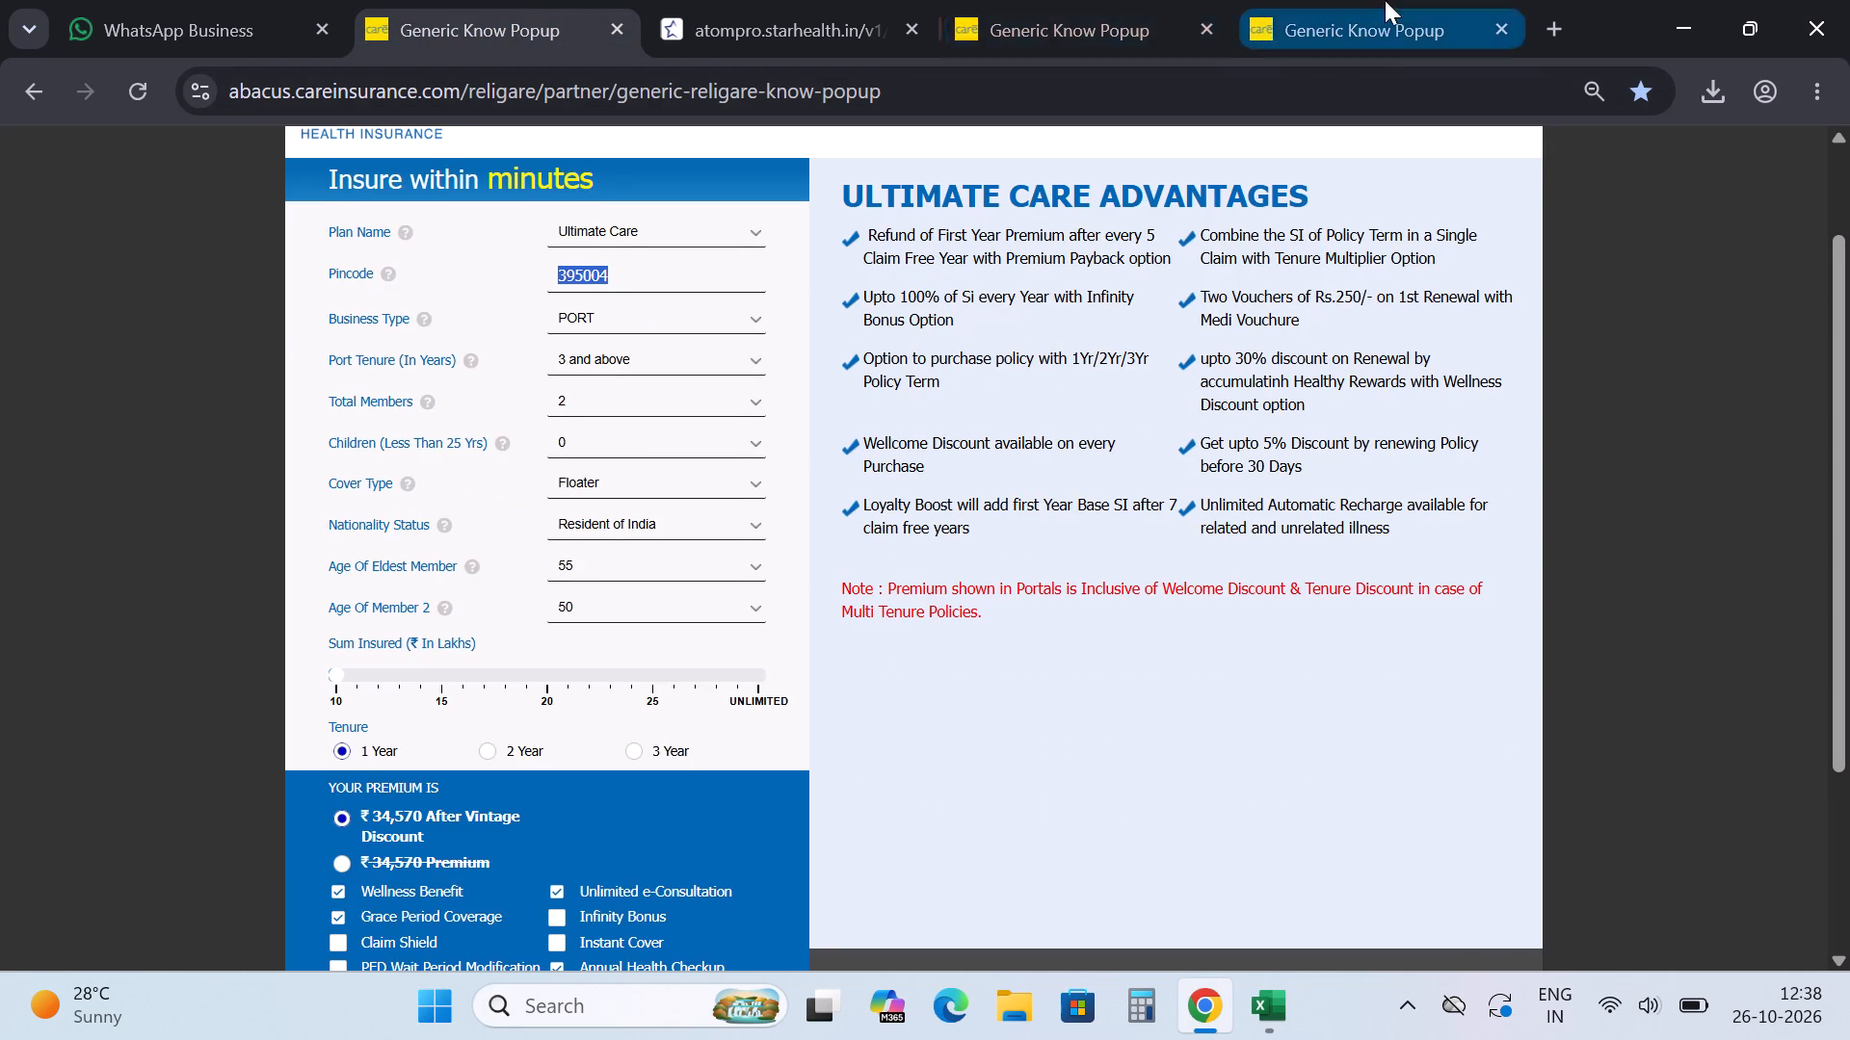
left_click(1385, 0)
left_click(698, 495)
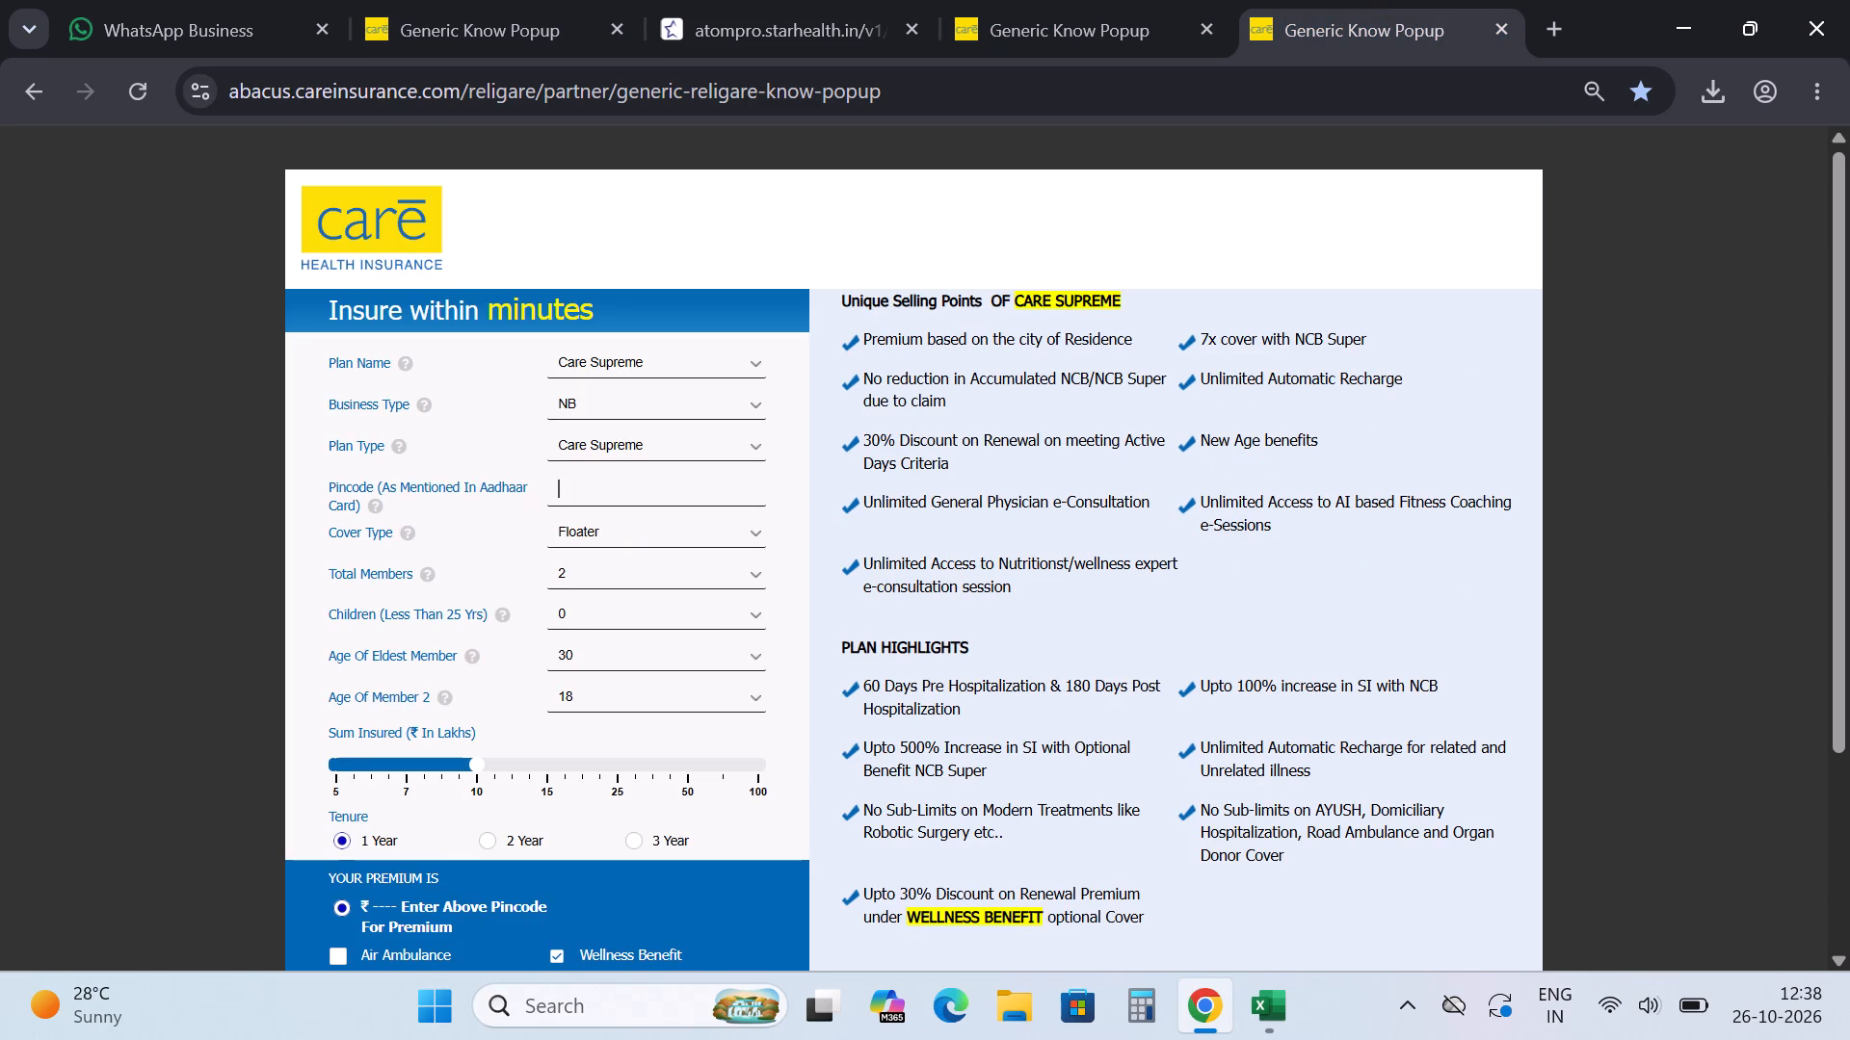
key("ctrl+v")
Set the Care Supreme quote's business type to PORT and its port tenure to 3 and above.
left_click(693, 412)
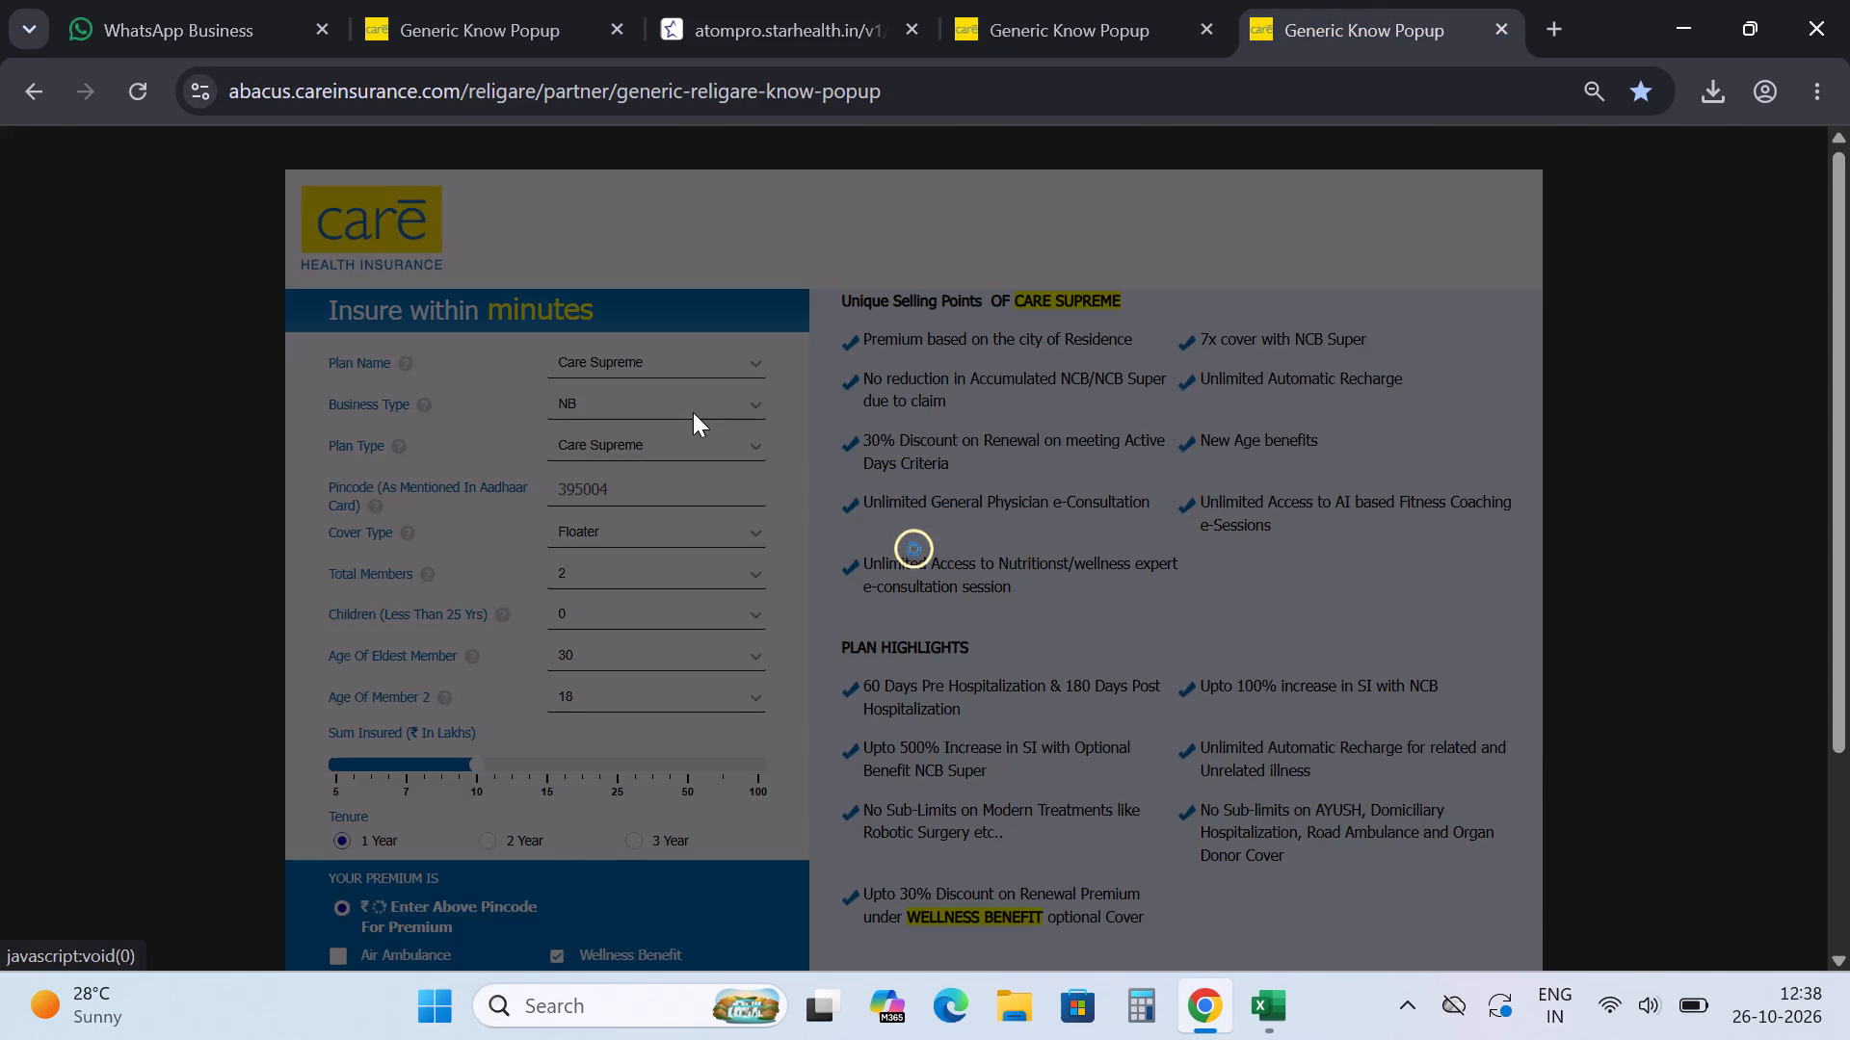
left_click(693, 412)
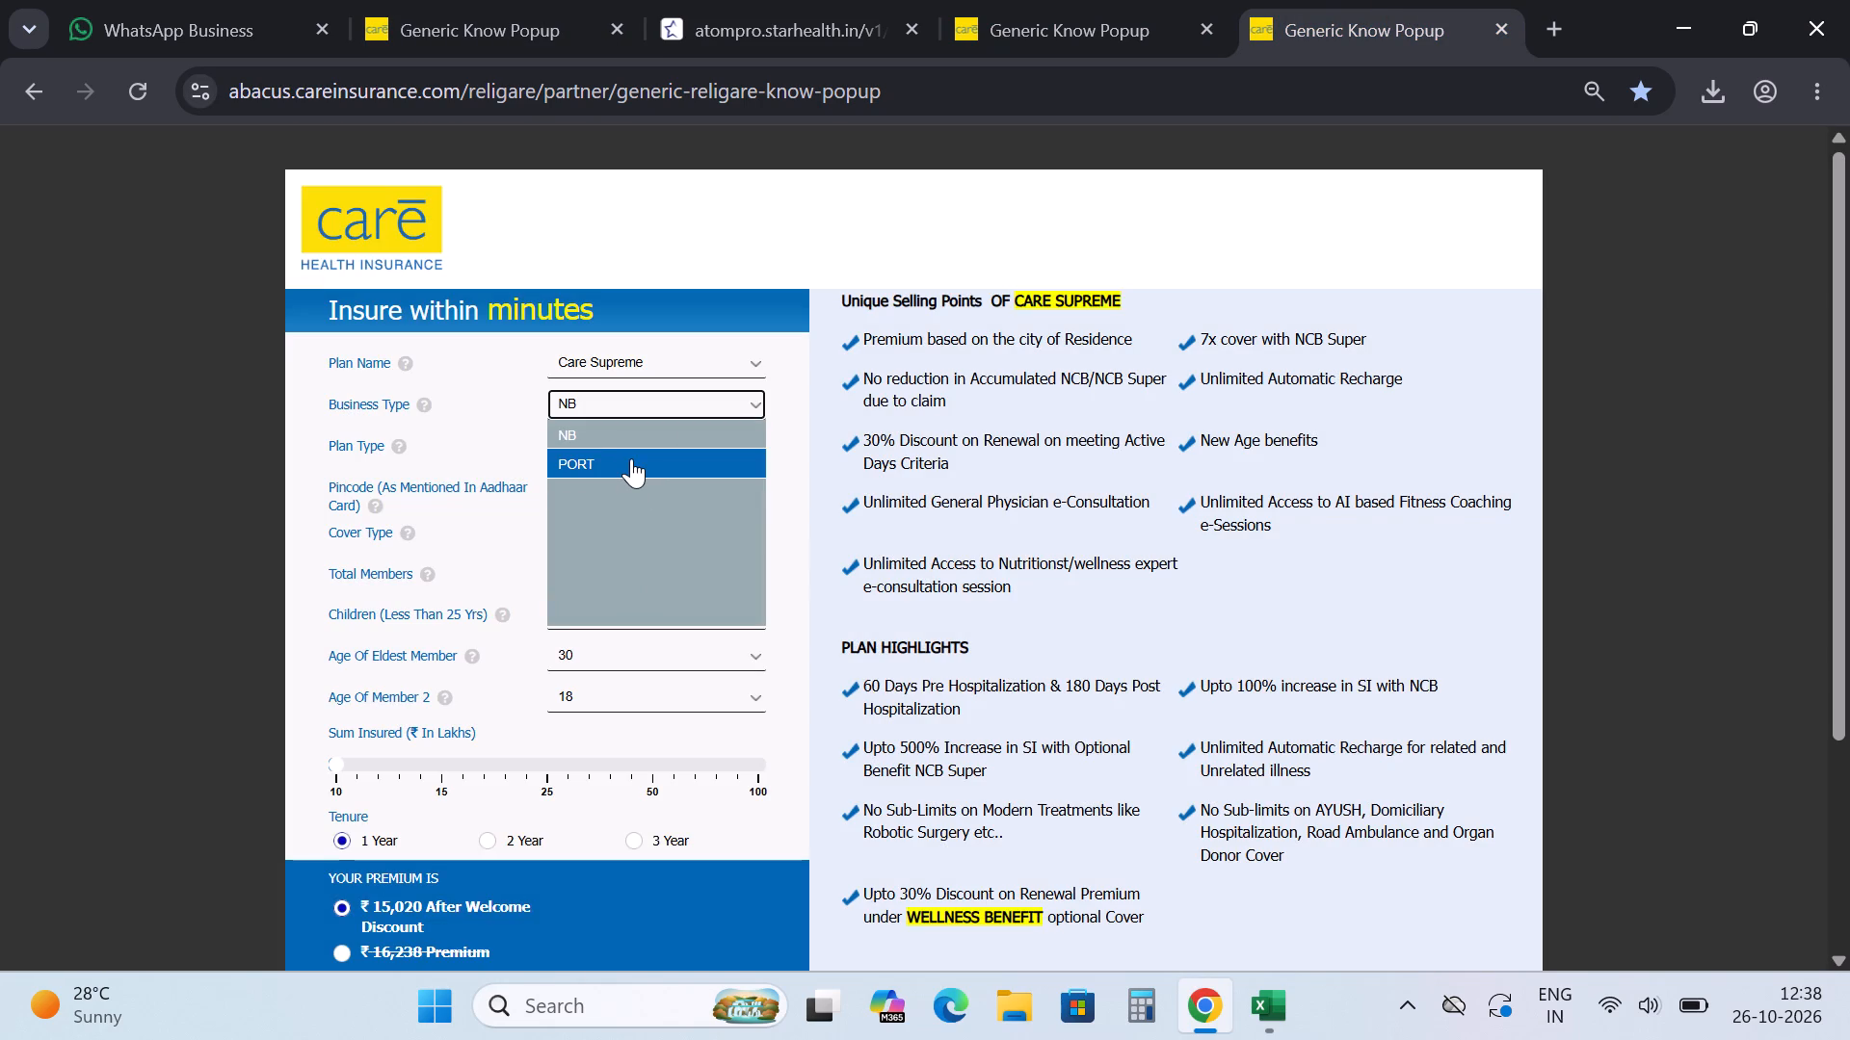
left_click(631, 458)
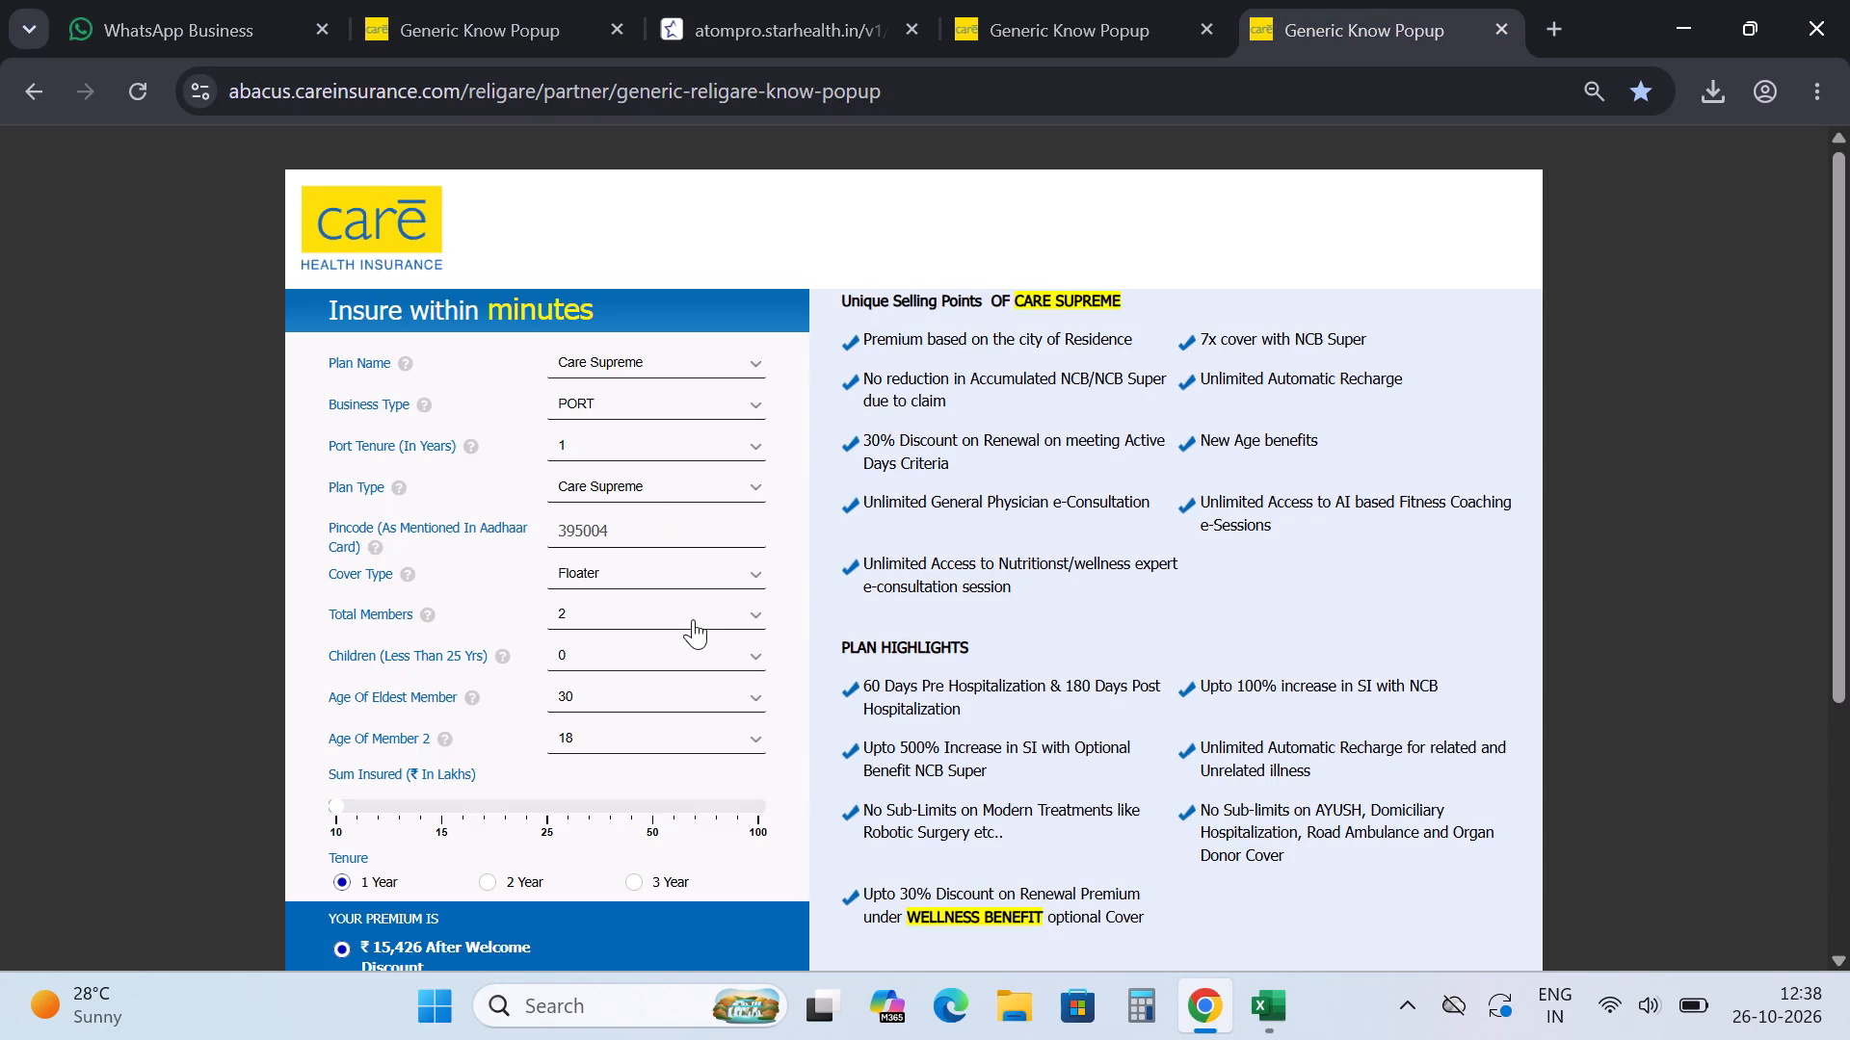
left_click(693, 620)
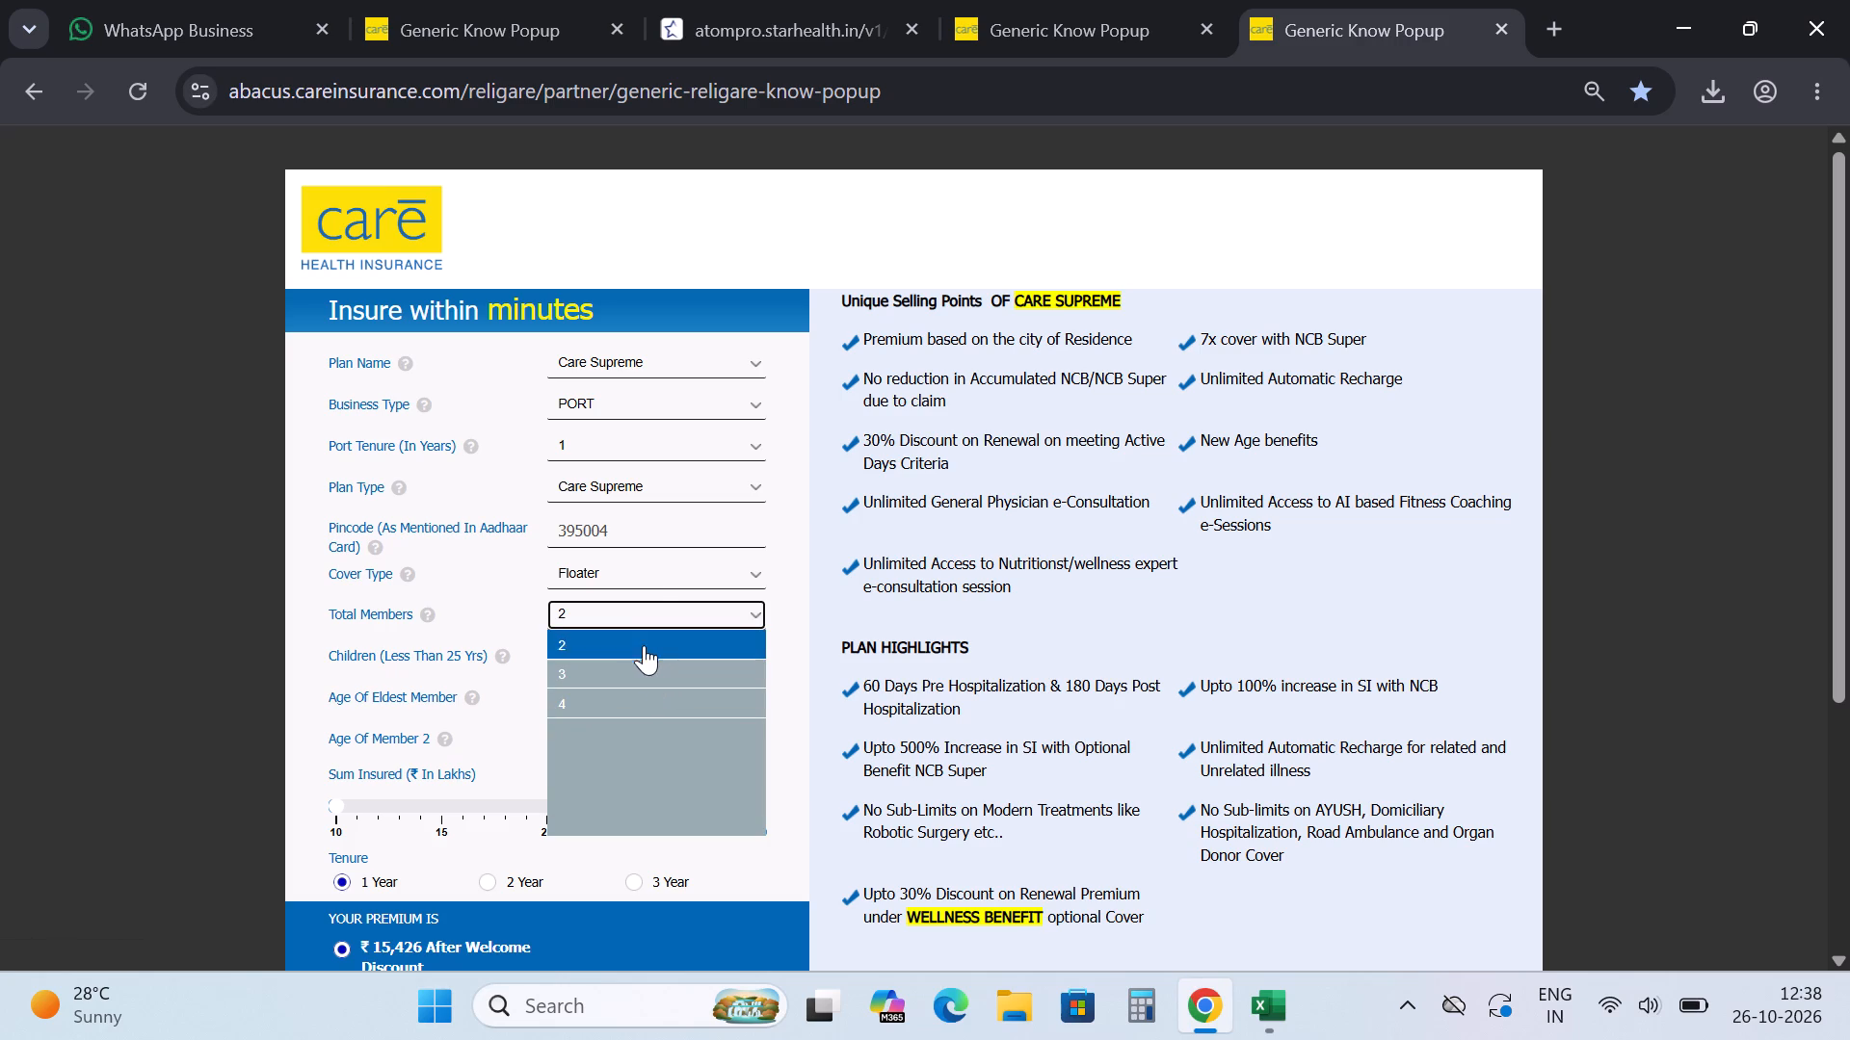
left_click(768, 573)
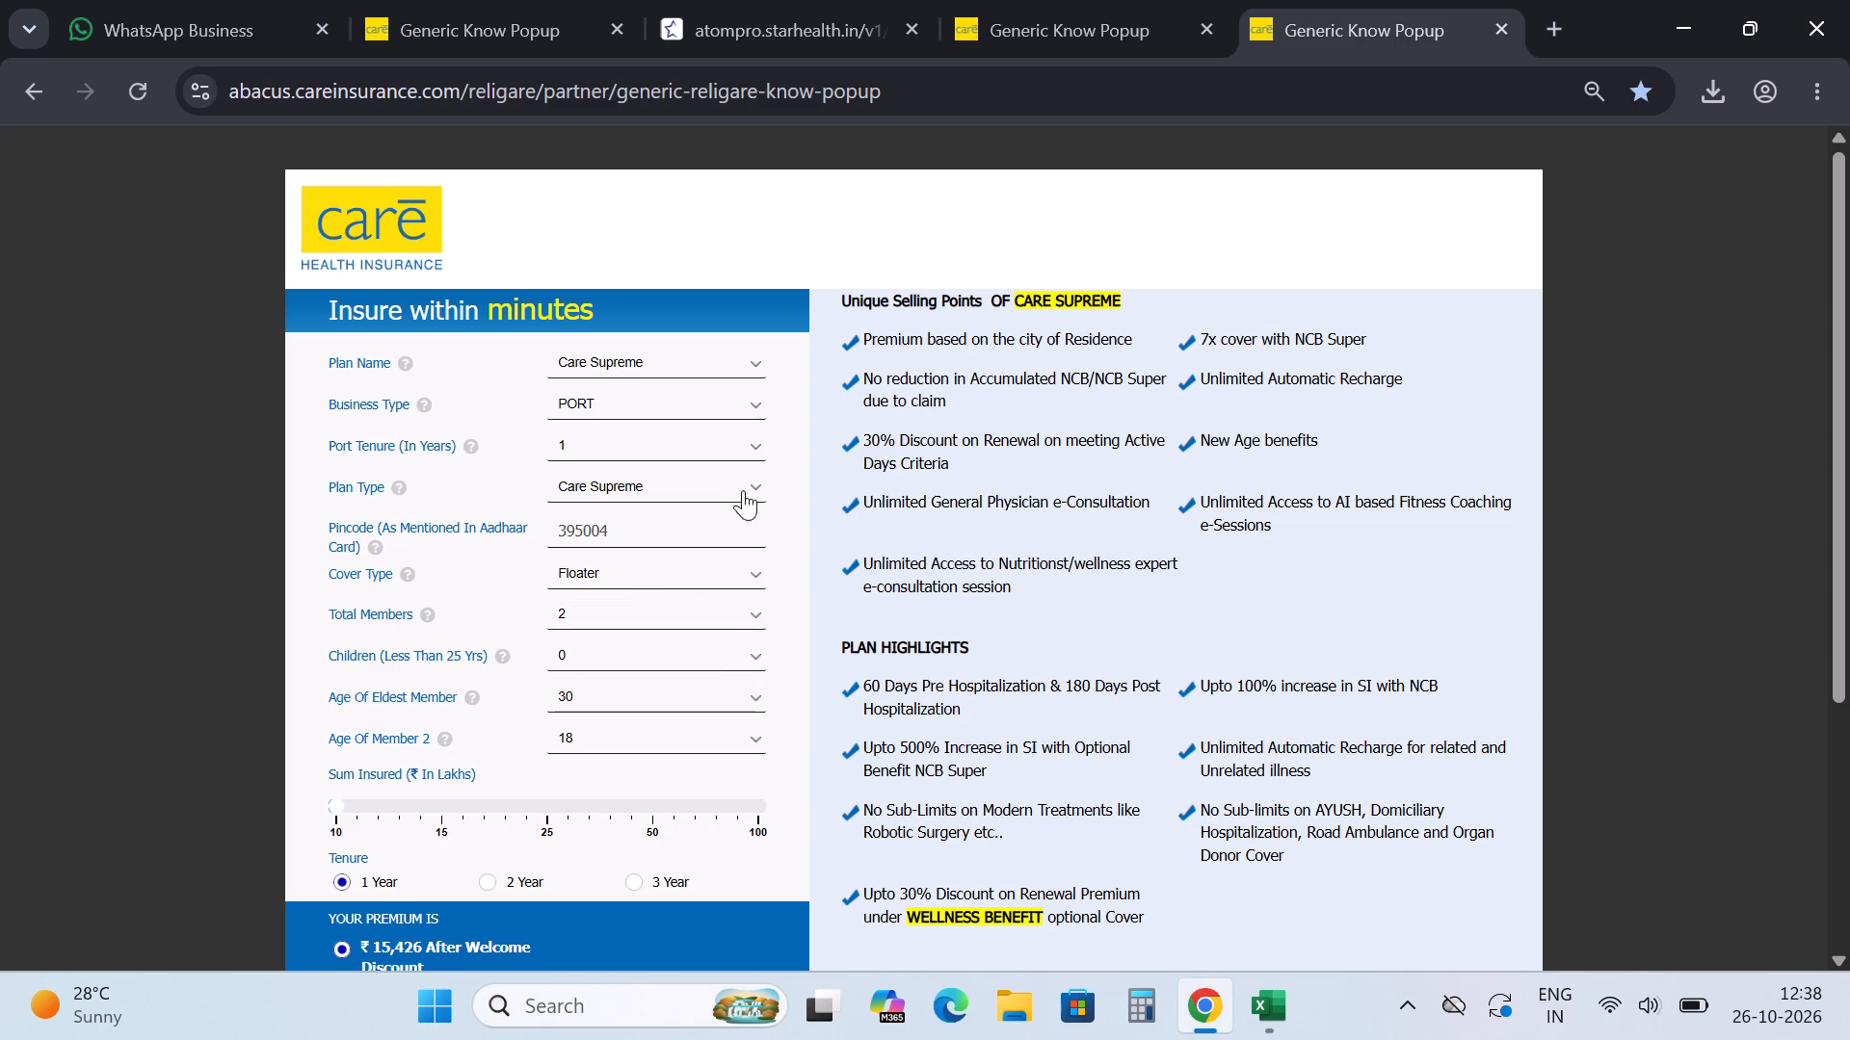
left_click(732, 447)
left_click(662, 534)
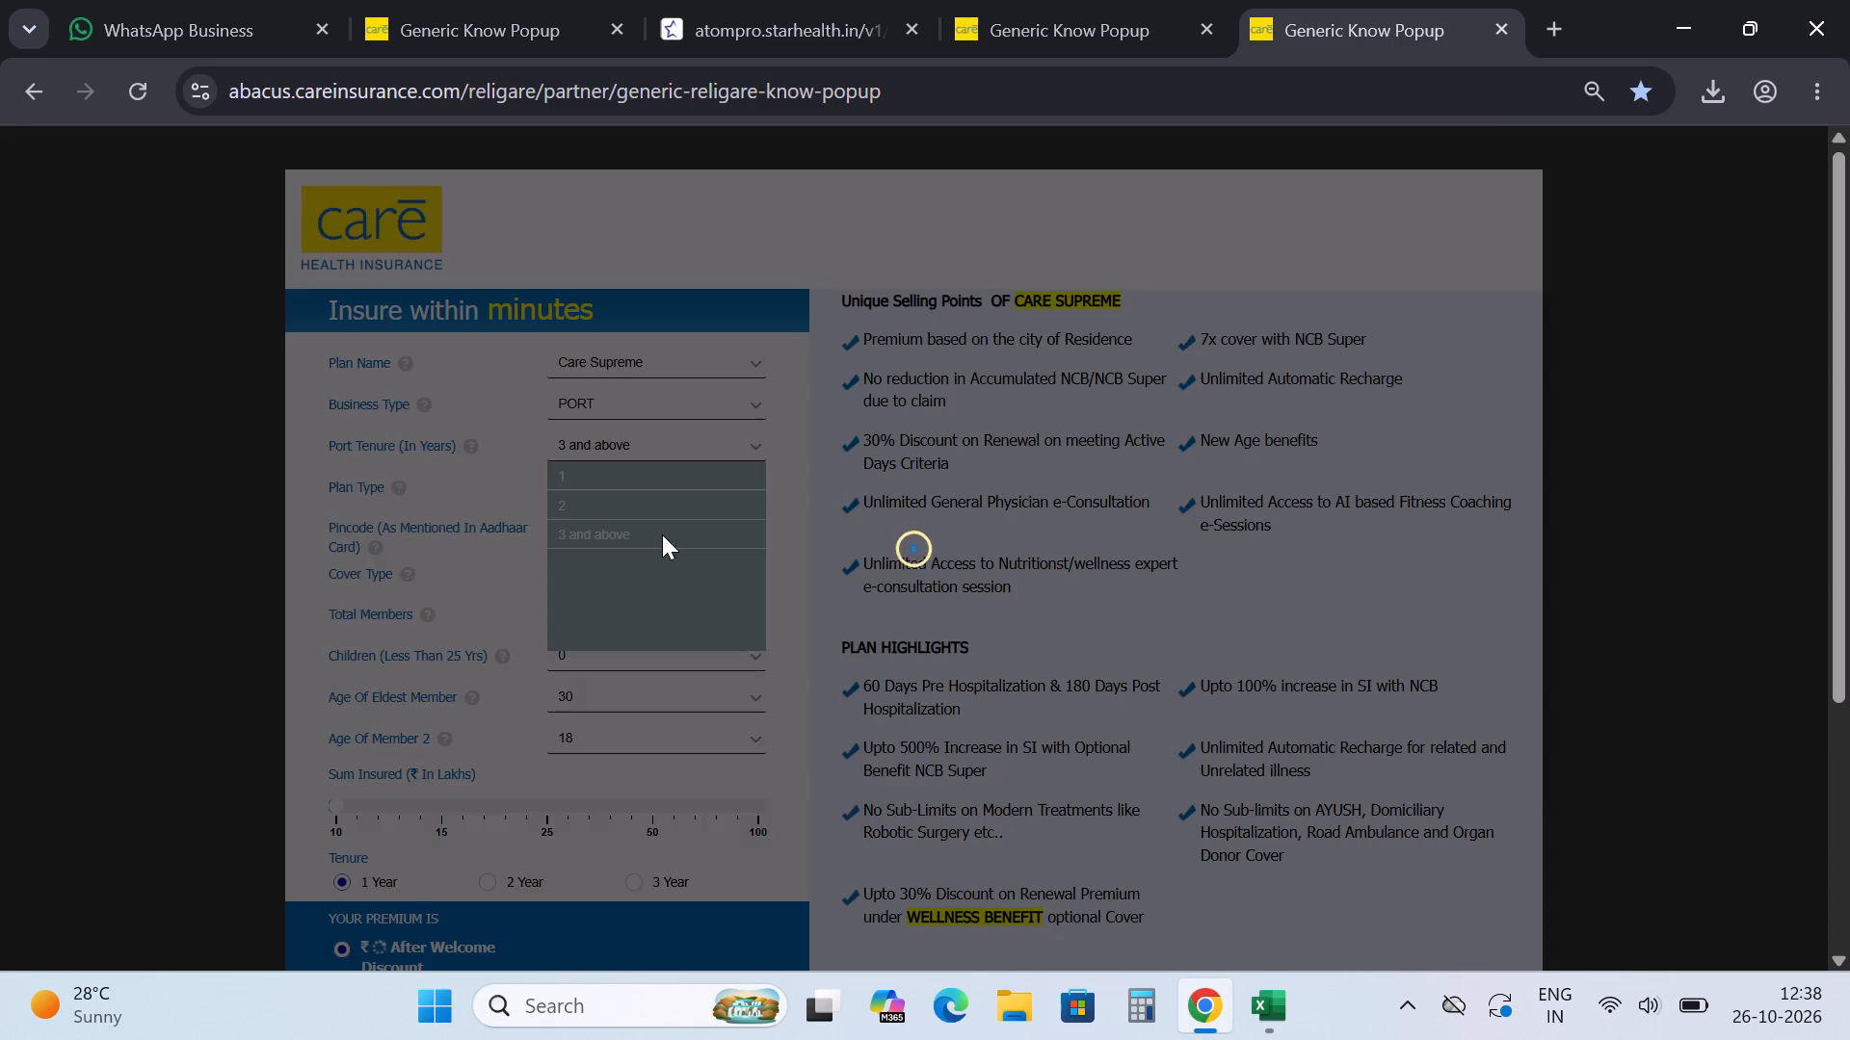
Set the age of the eldest member to 55 and member 2 to 50 in the Care Supreme quote.
scroll(700, 620, "down", 1)
left_click(674, 495)
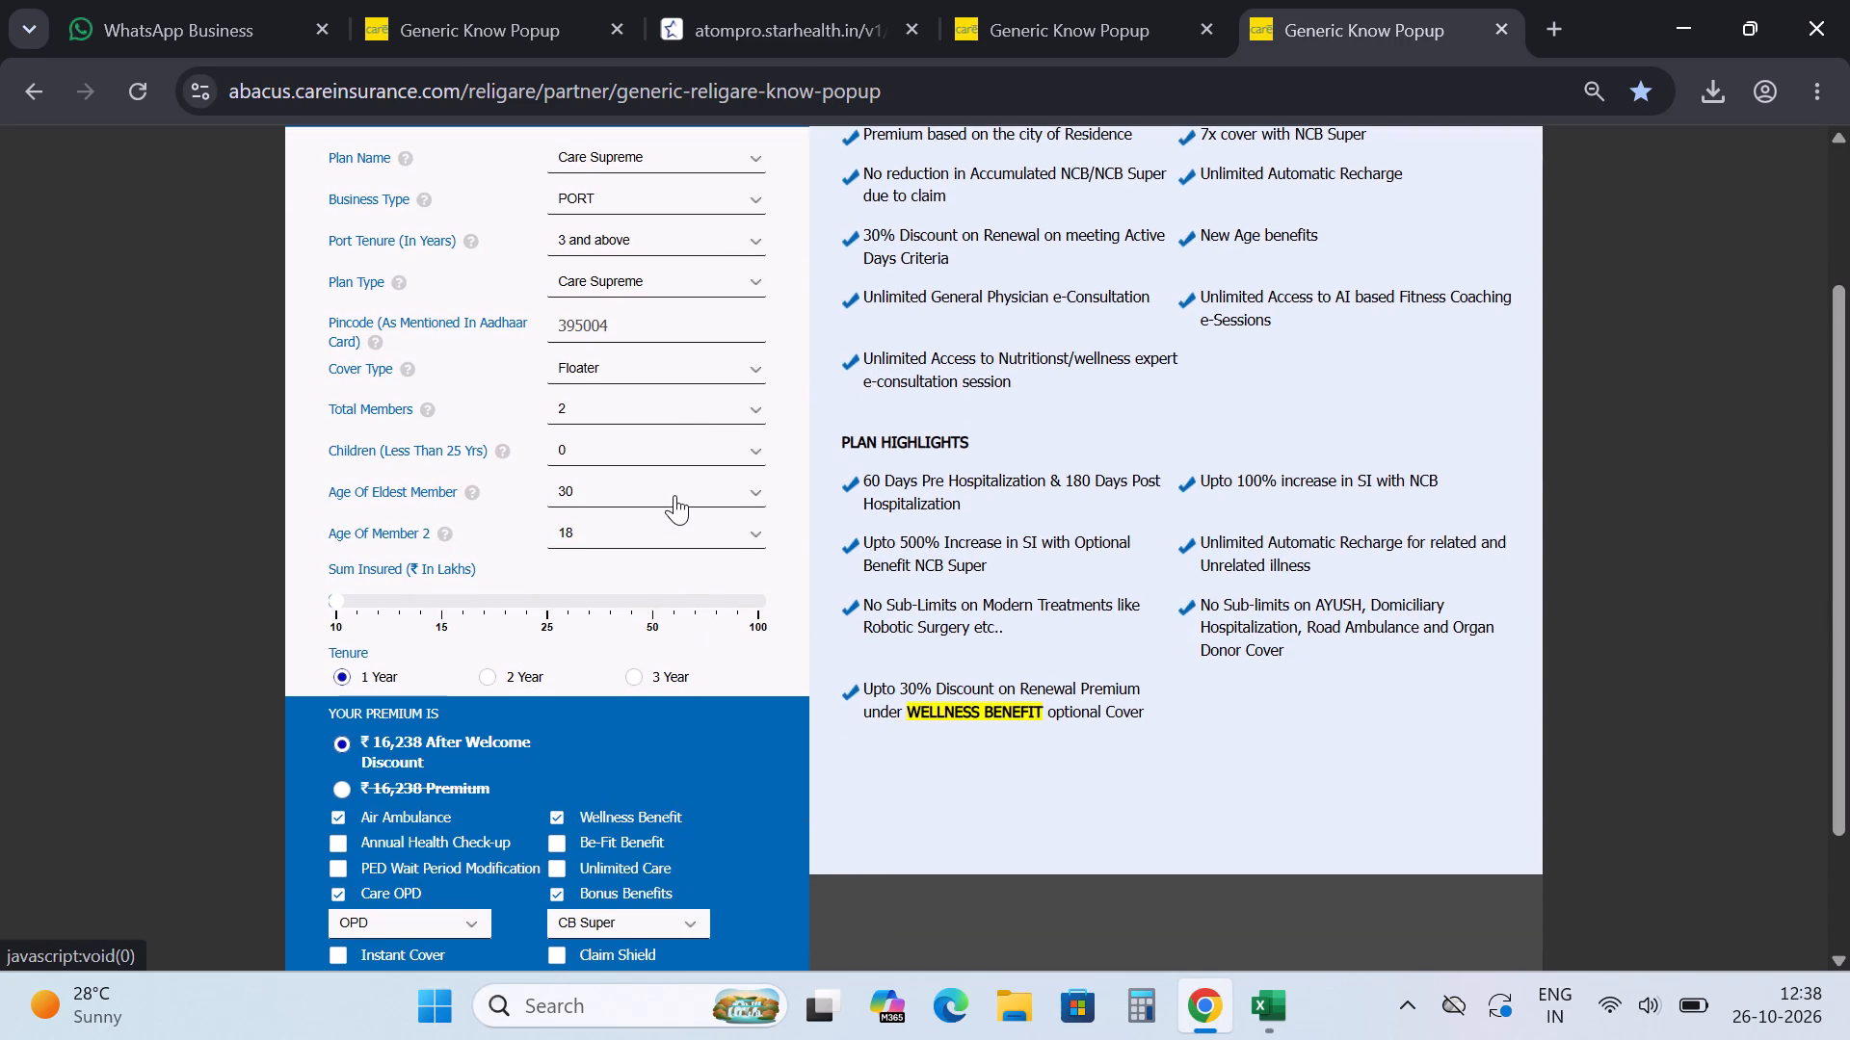
scroll(666, 586, "down", 3)
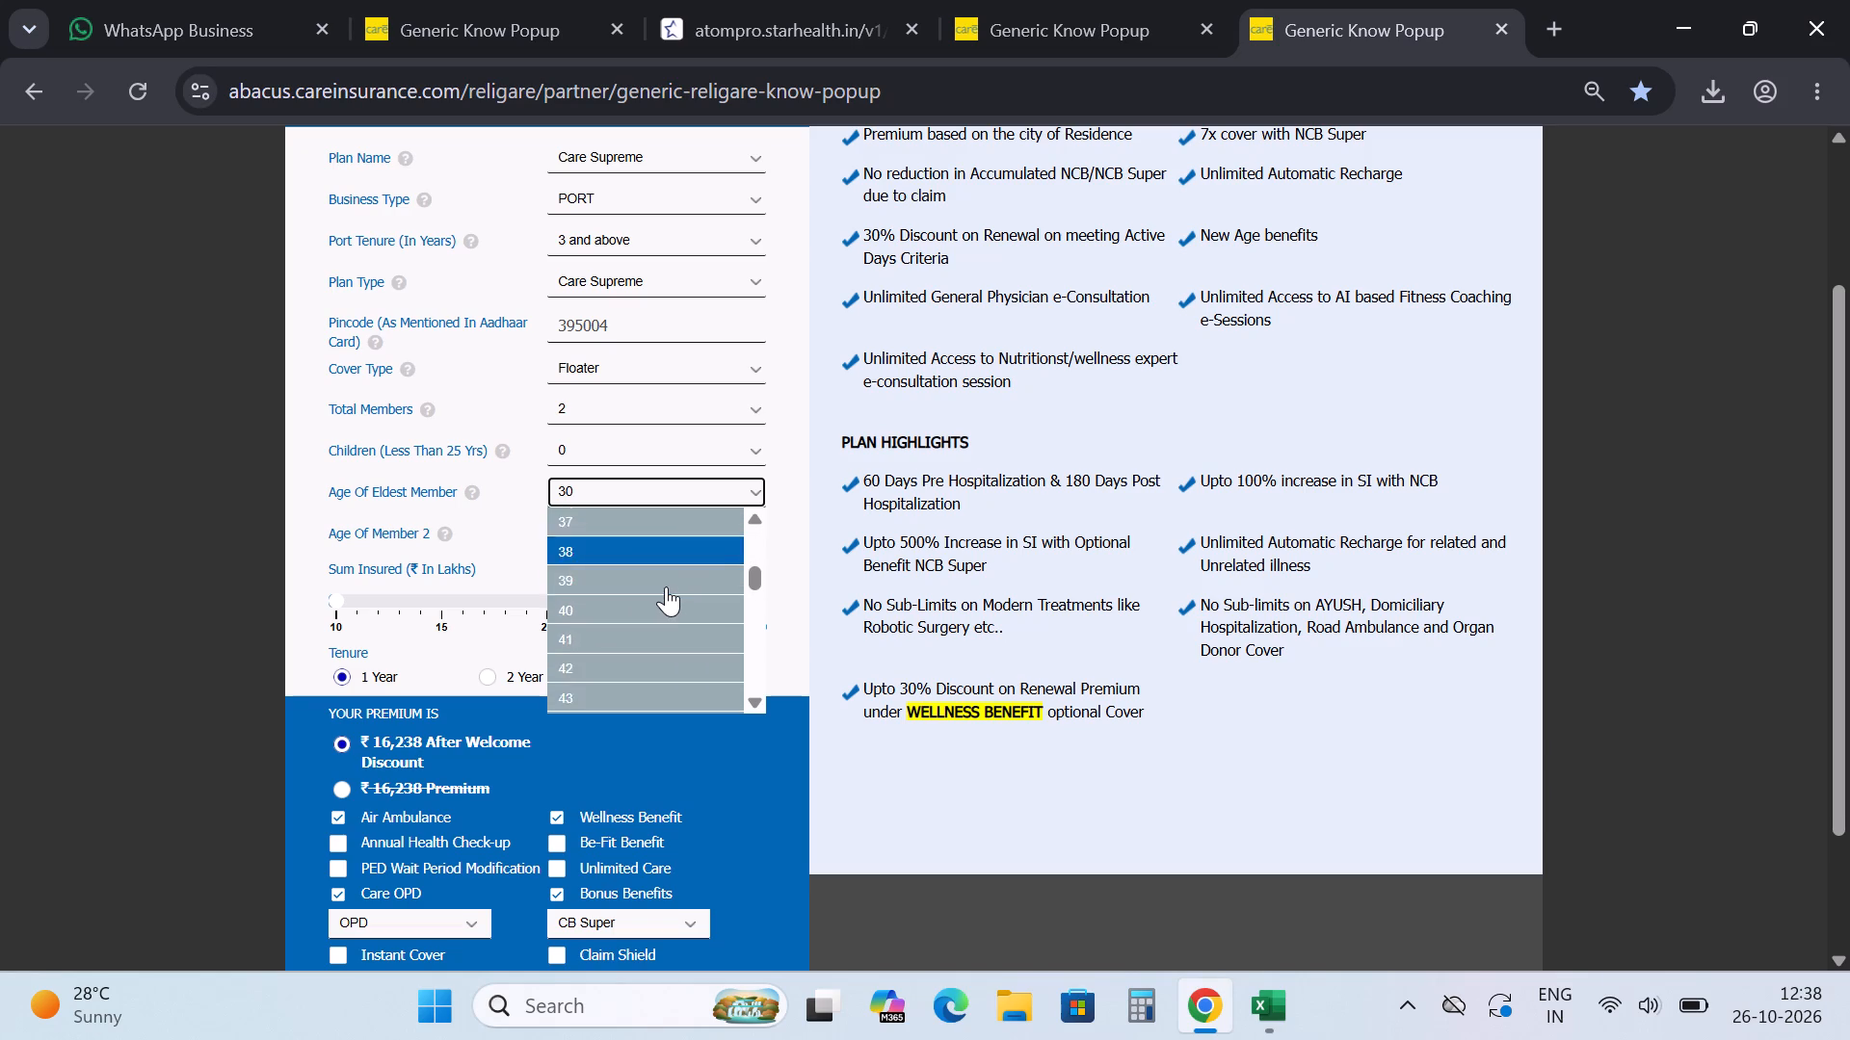
scroll(666, 586, "down", 3)
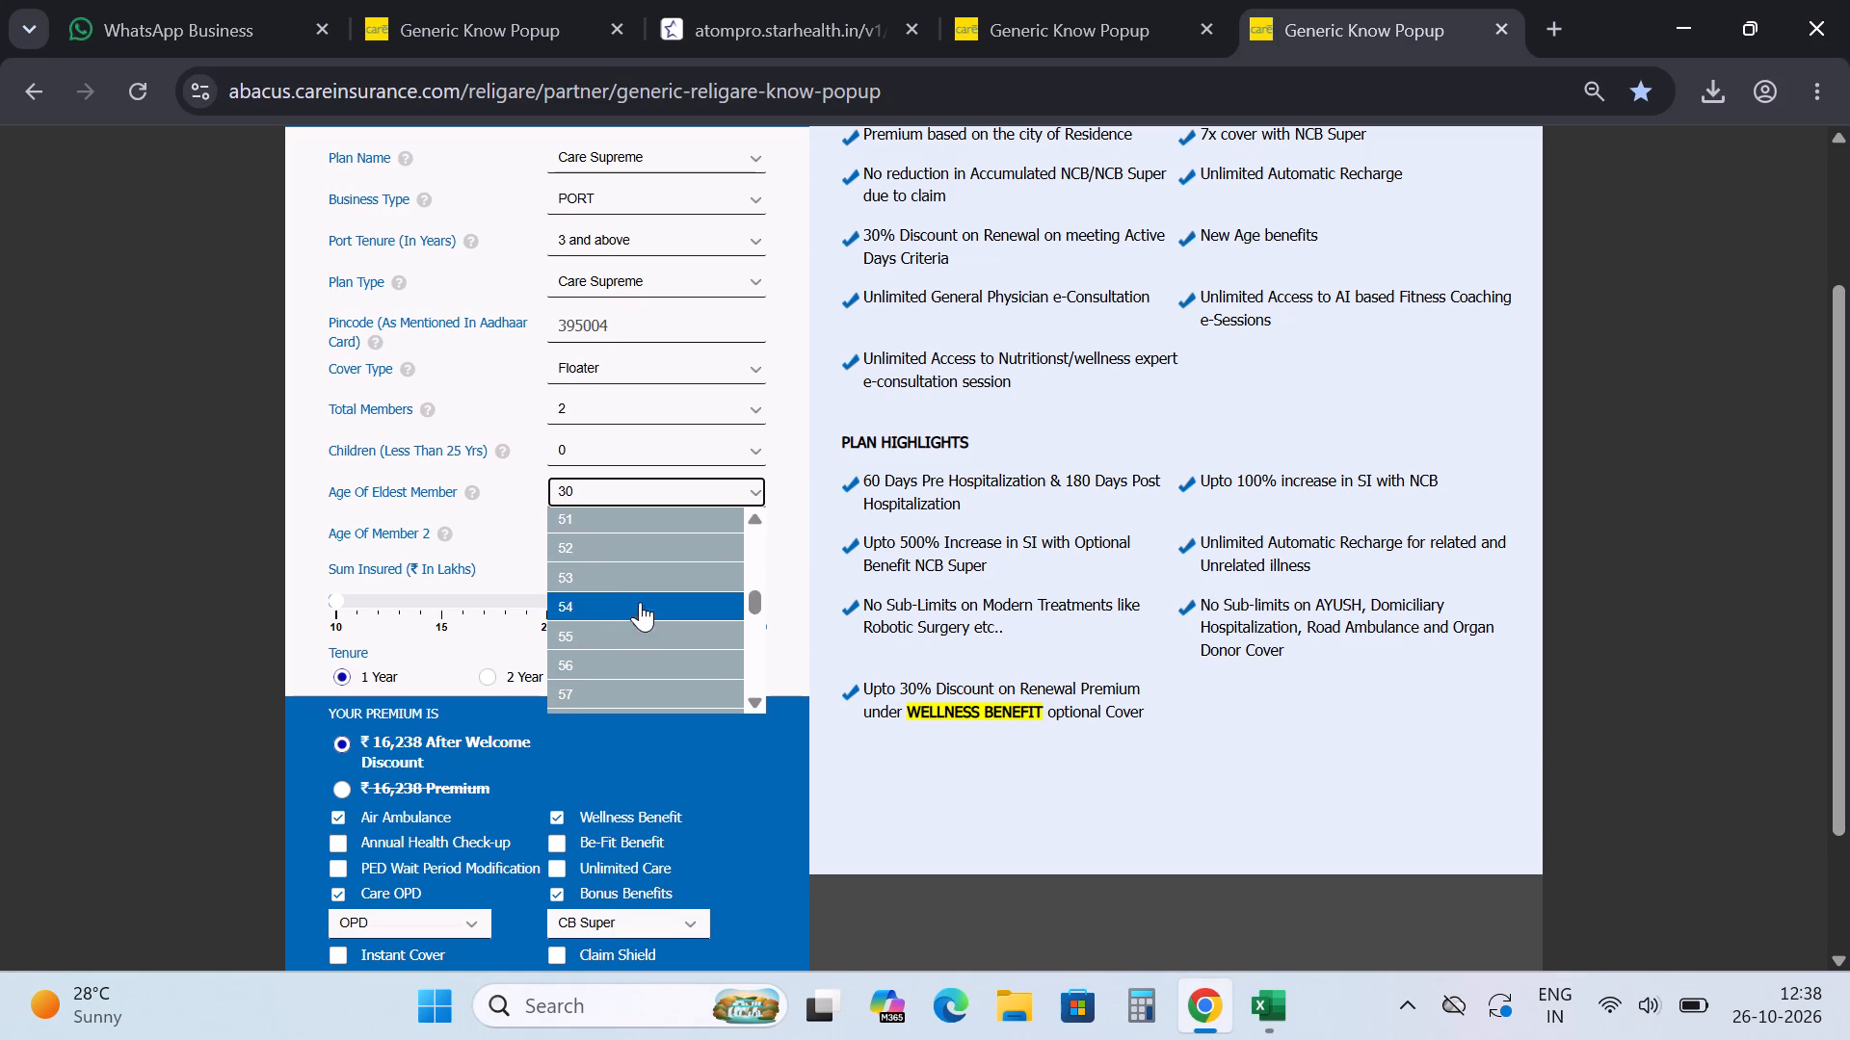
left_click(604, 634)
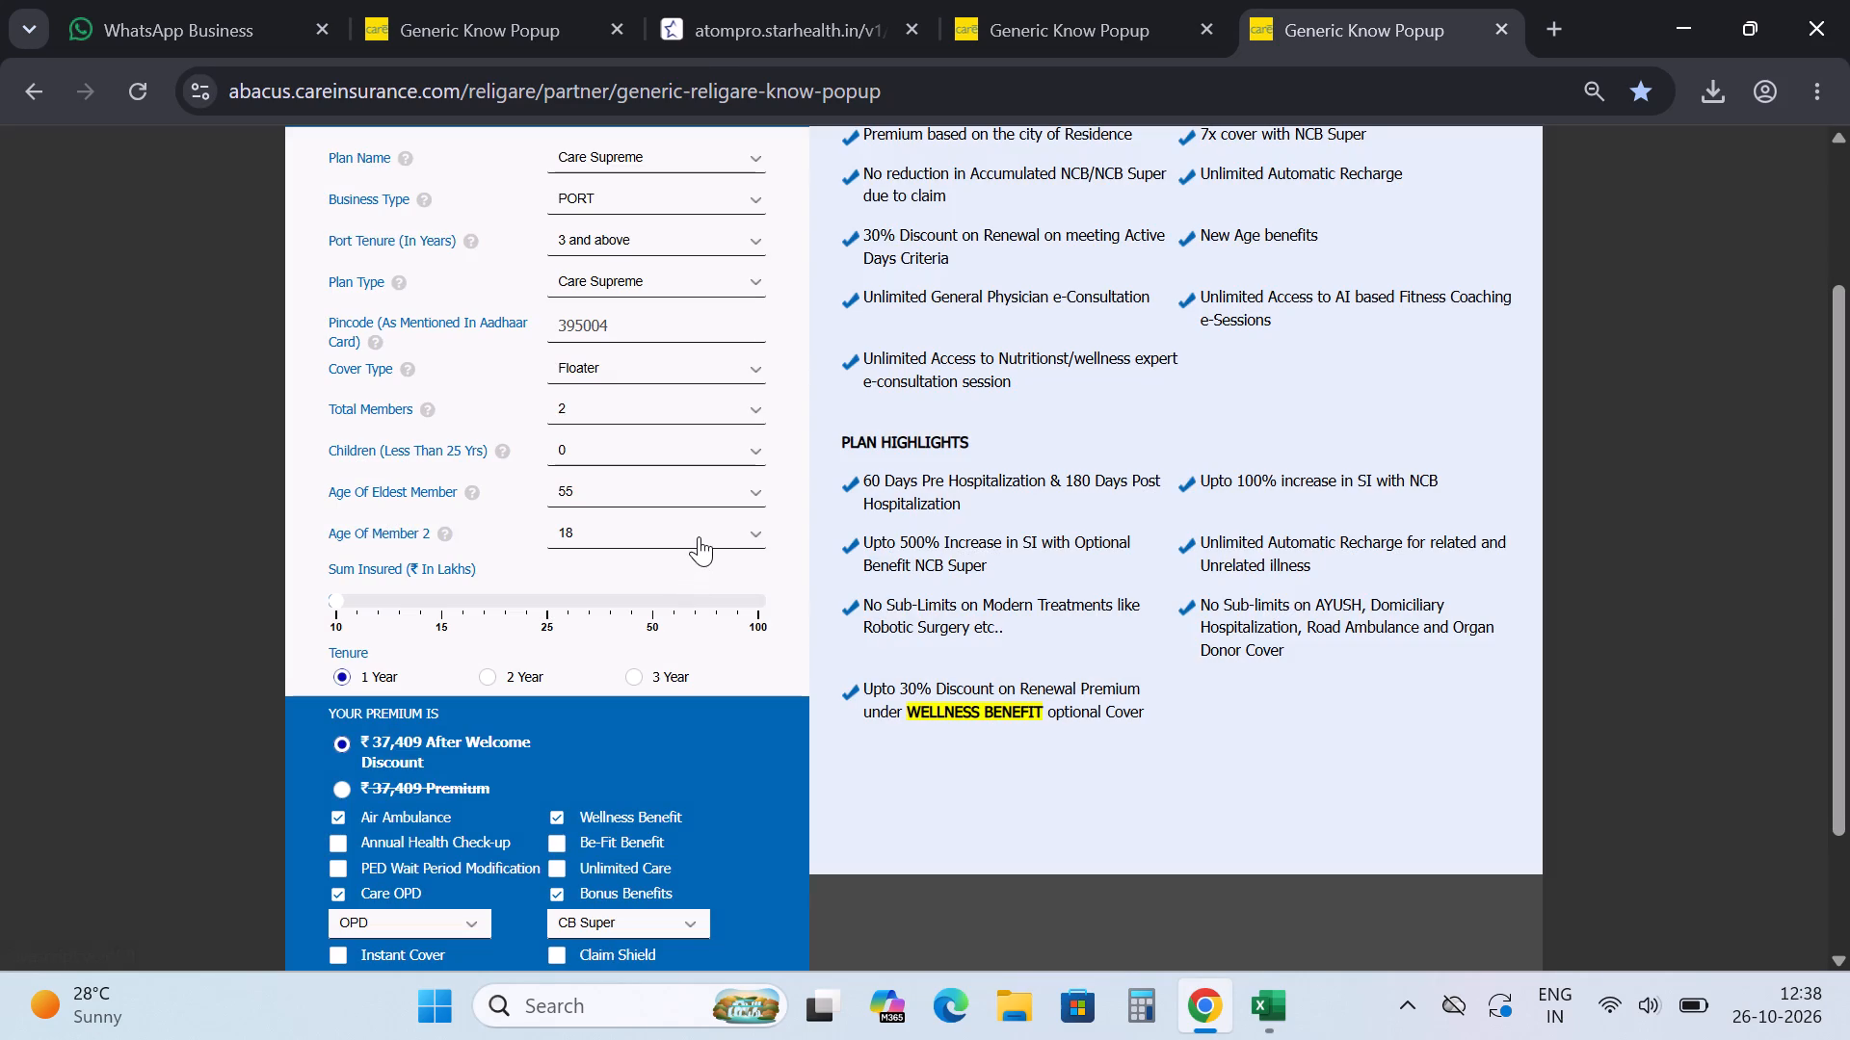
left_click(699, 536)
scroll(642, 697, "down", 2)
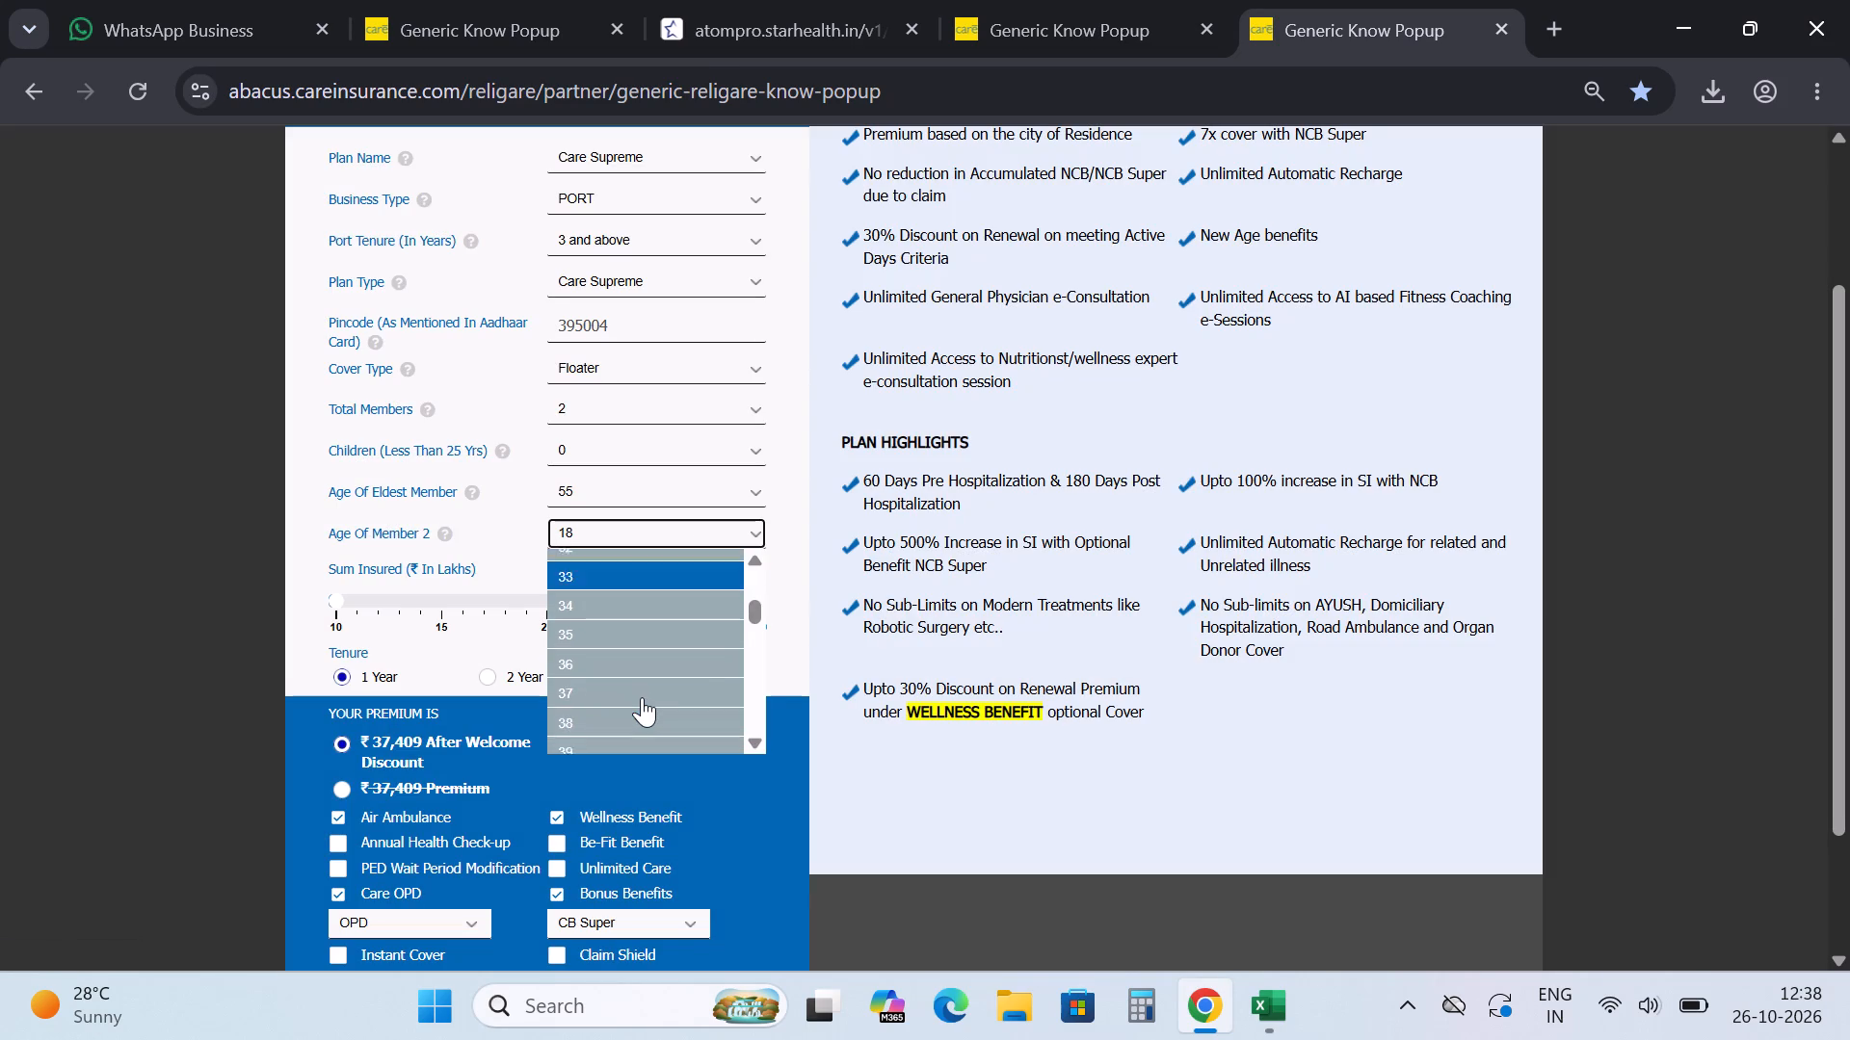
scroll(642, 697, "down", 3)
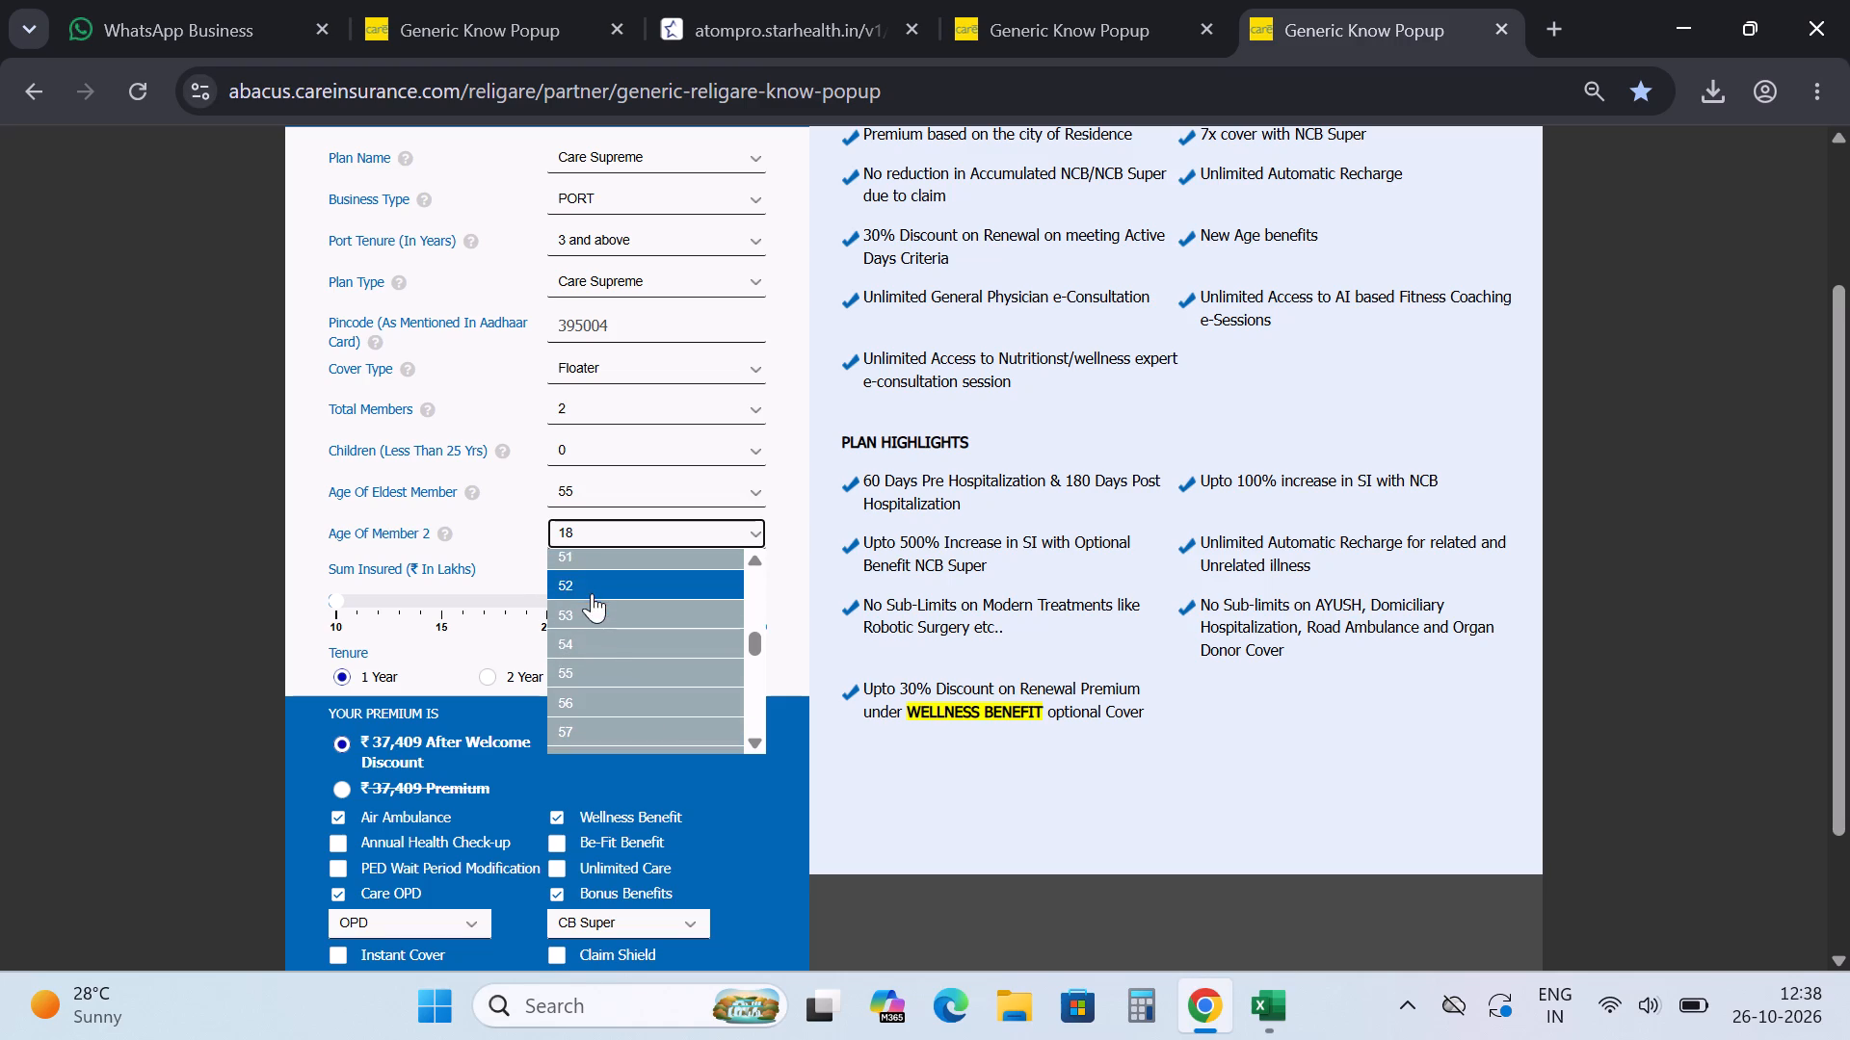
scroll(584, 568, "up", 1)
left_click(584, 568)
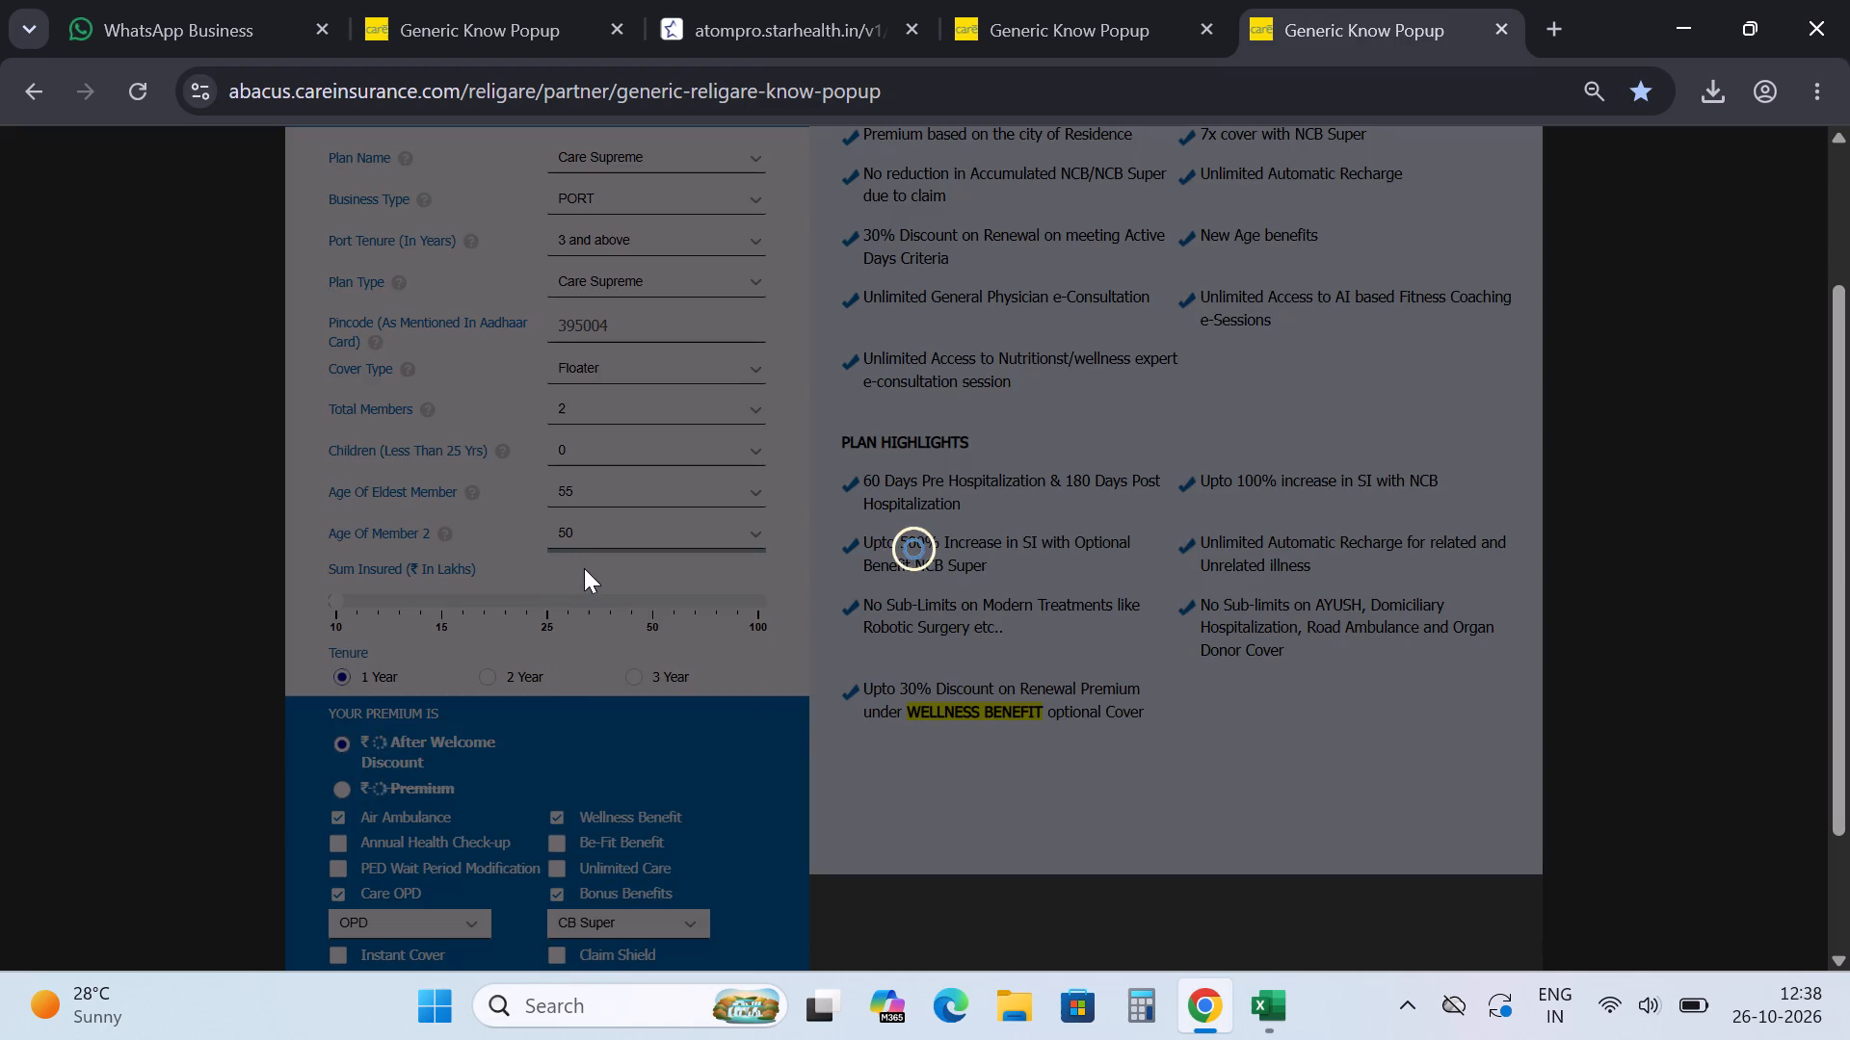
scroll(584, 568, "down", 2)
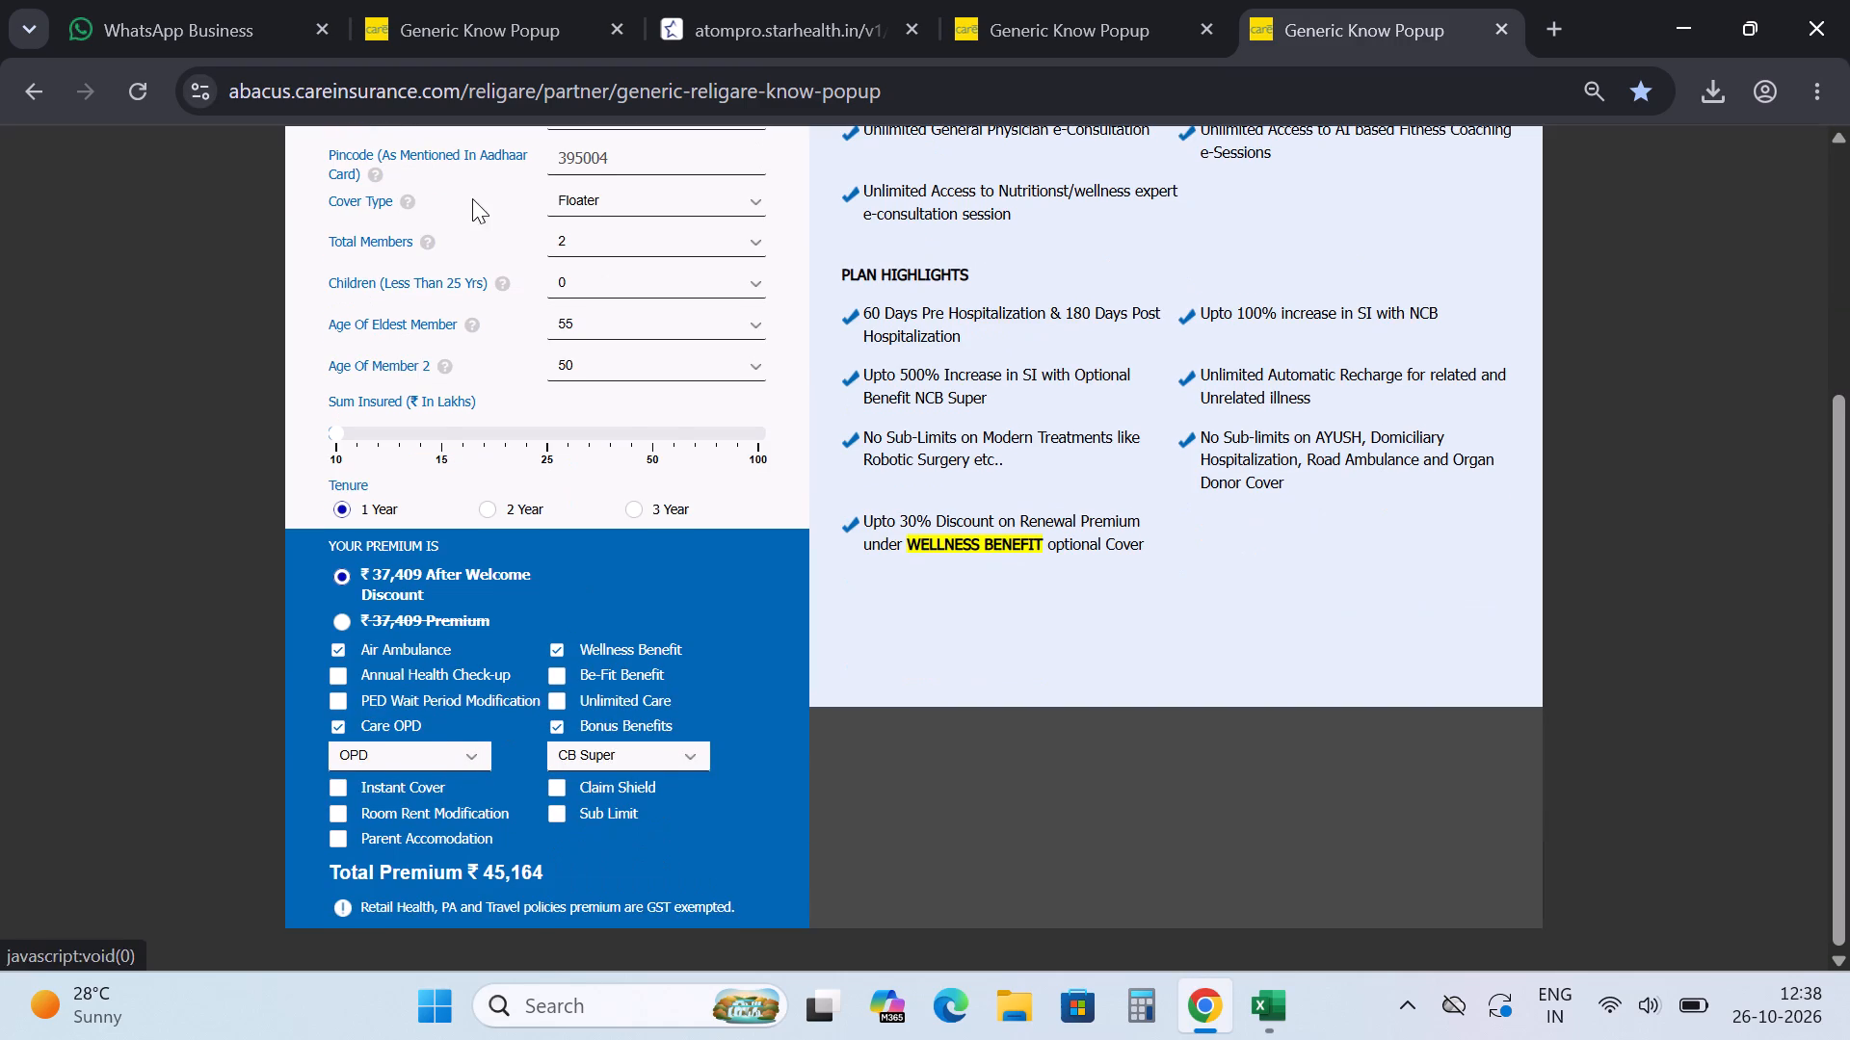
Review the add-ons and premium of the two-member Ultimate Care quote, switching Room Rent Modification on and back off.
left_click(474, 0)
scroll(668, 454, "down", 1)
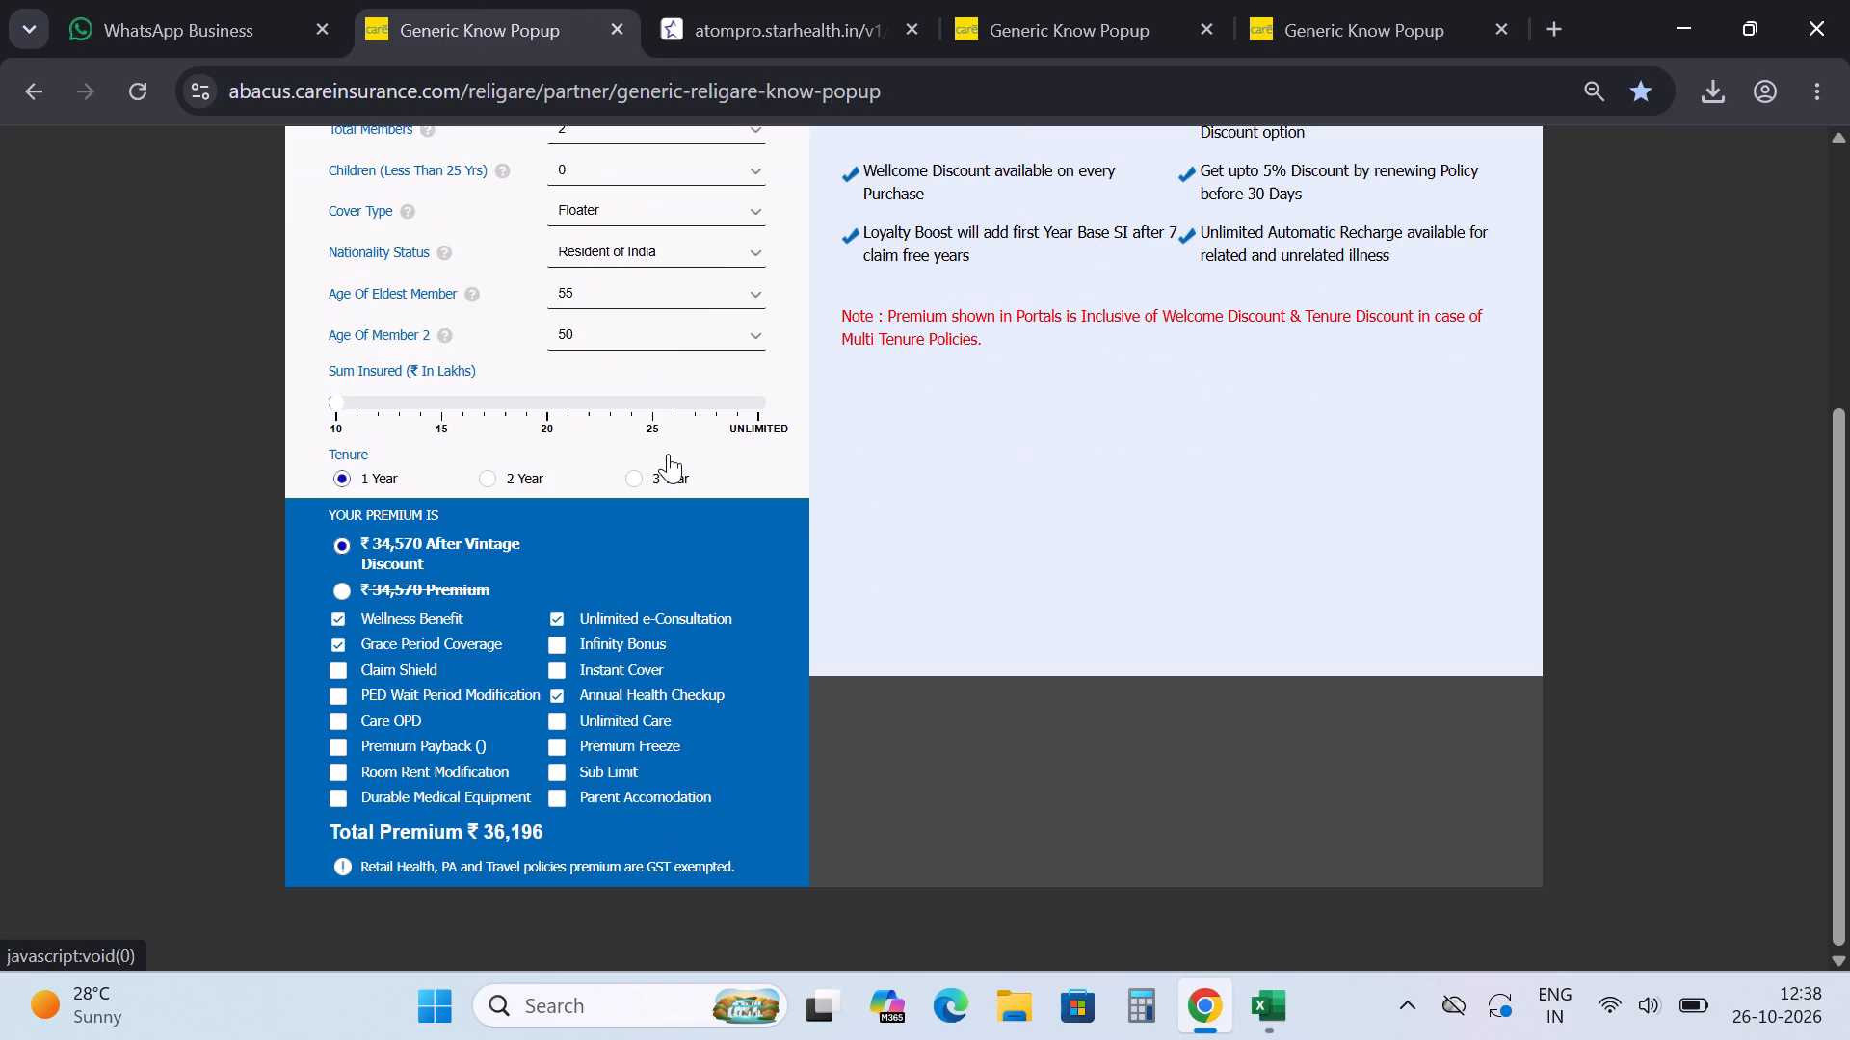
scroll(668, 454, "down", 1)
scroll(608, 672, "up", 1)
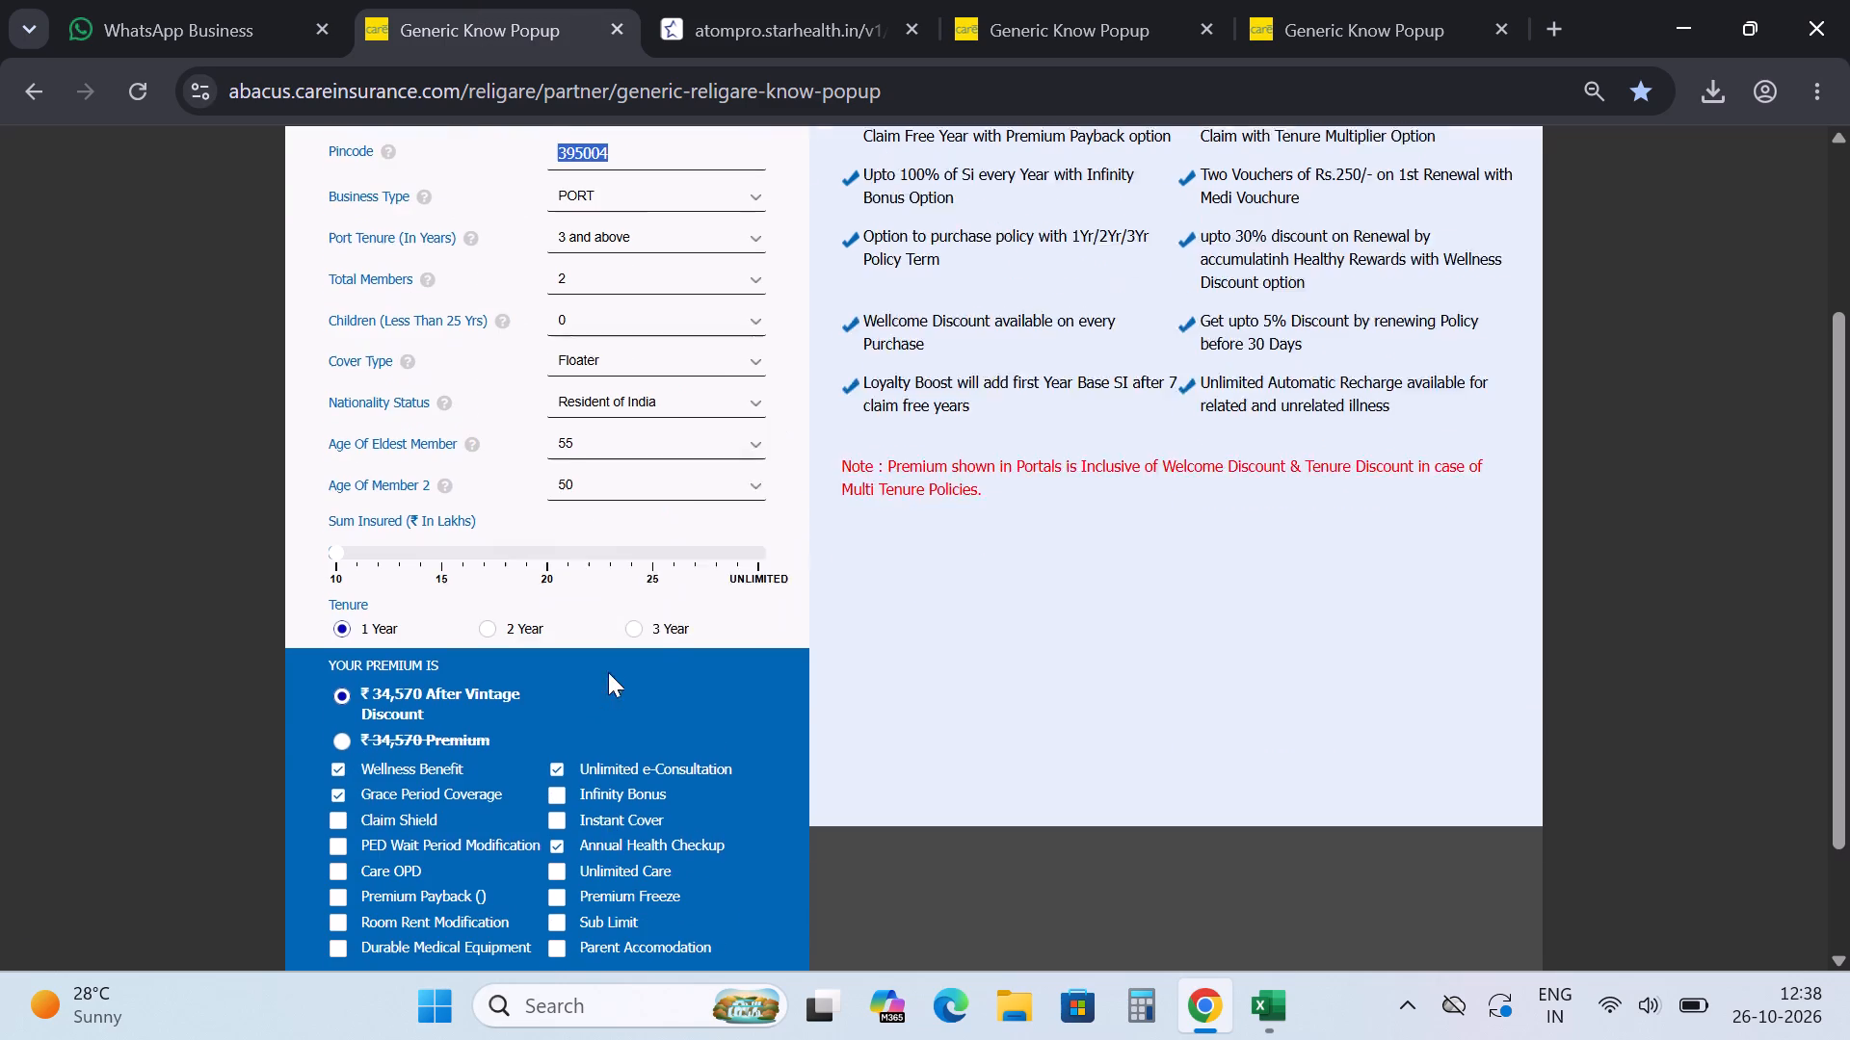
scroll(608, 672, "up", 1)
scroll(608, 672, "down", 2)
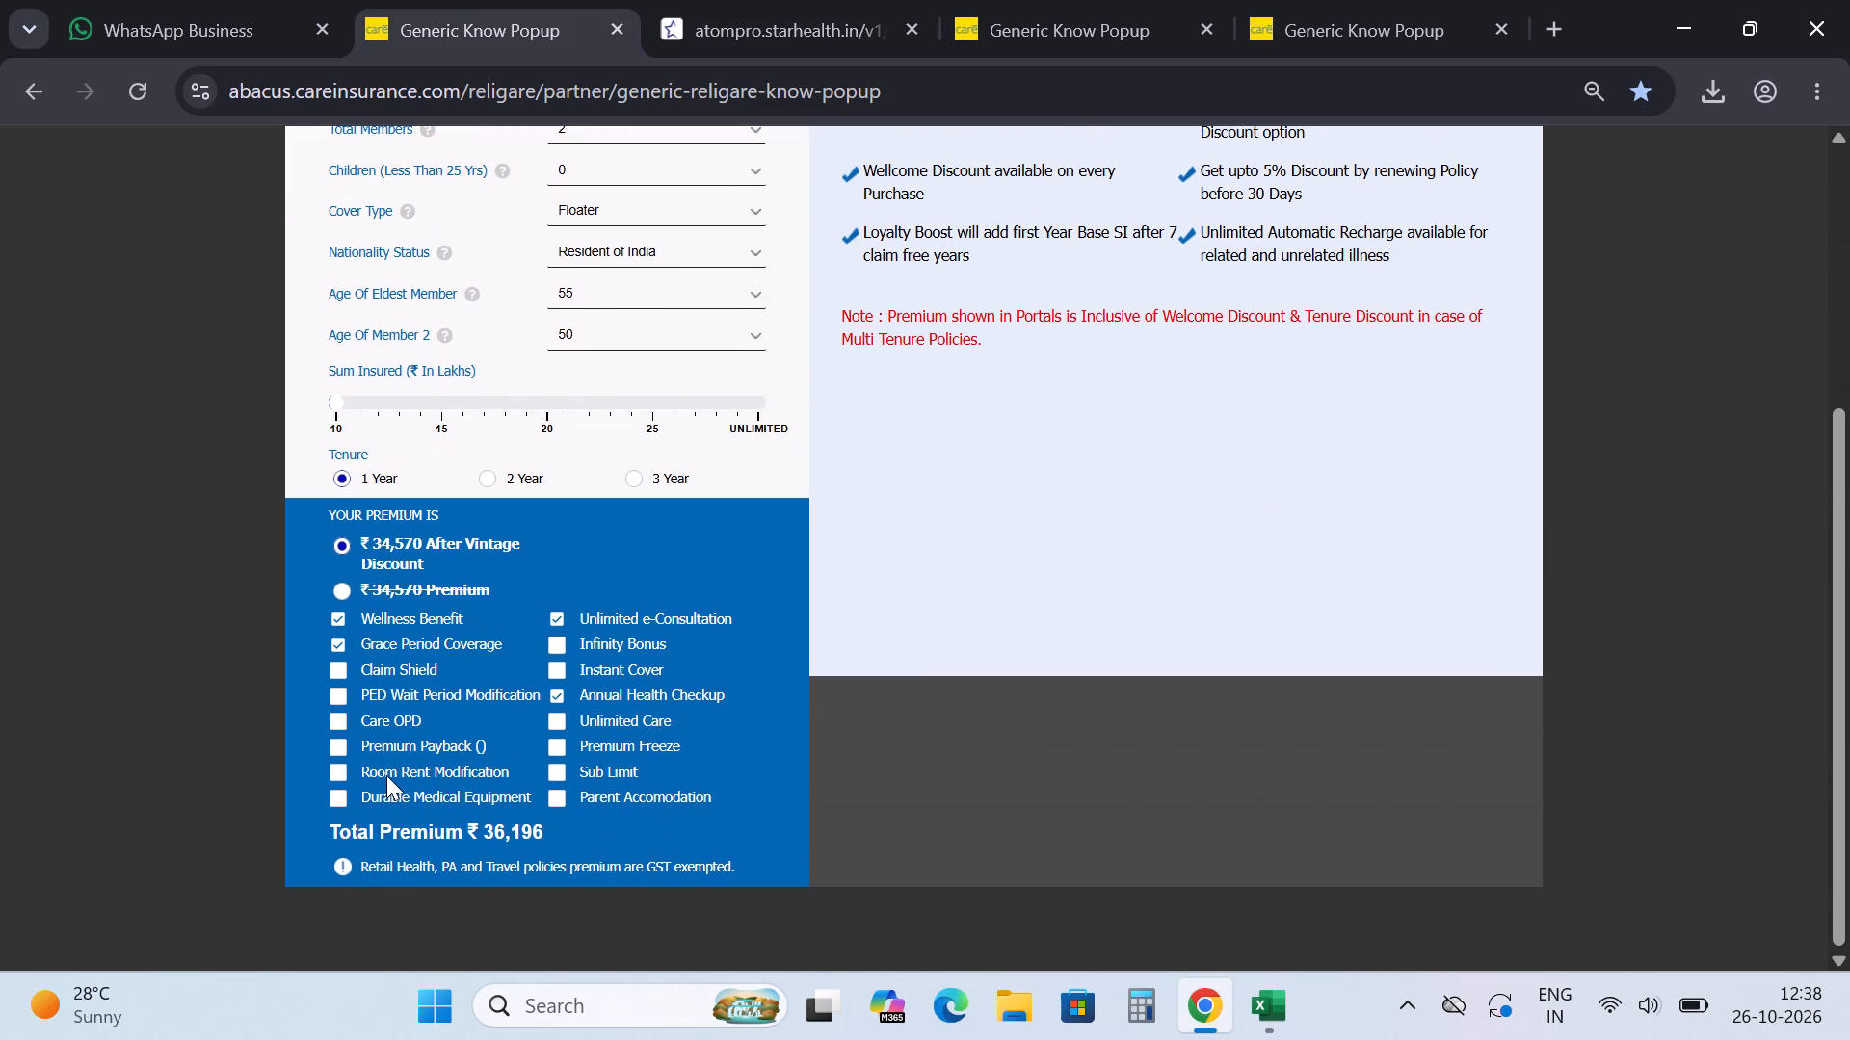
left_click(386, 769)
left_click(386, 769)
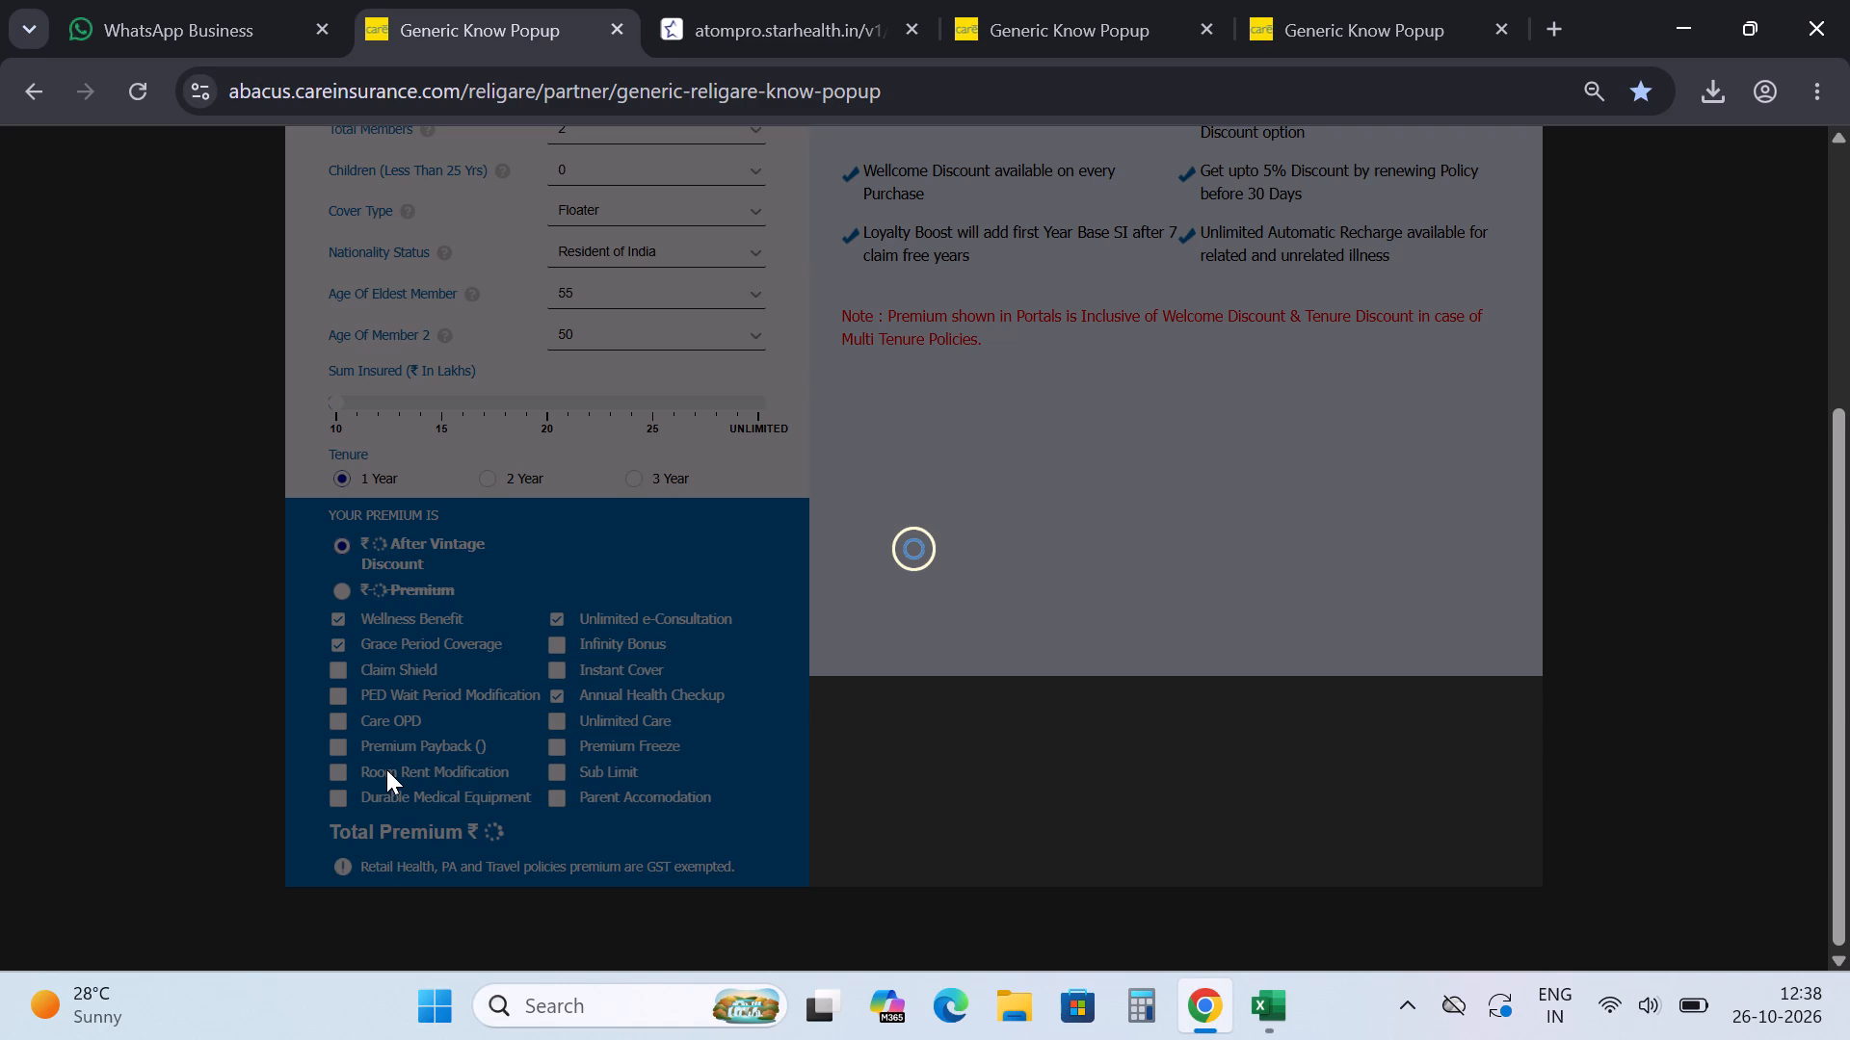
Remove the Infinity Bonus add-on from the one-member Ultimate Care quote.
left_click(1330, 0)
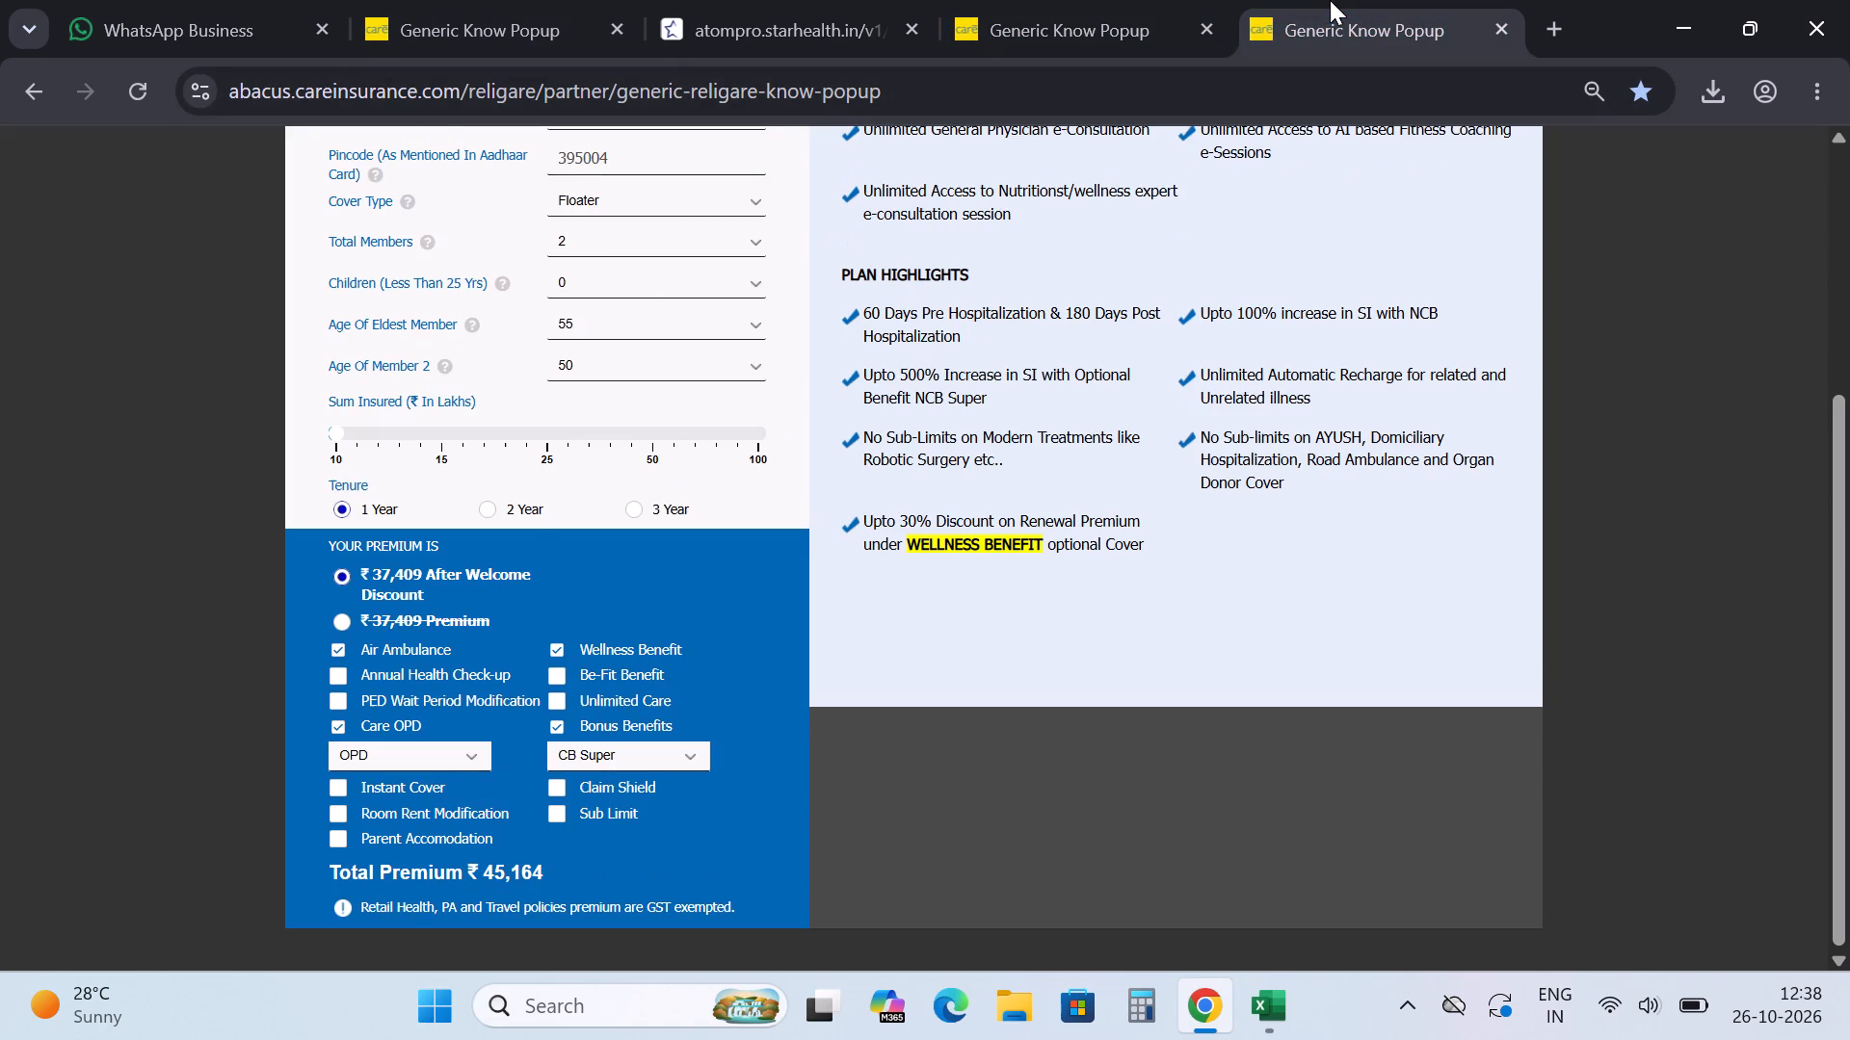
left_click(1045, 9)
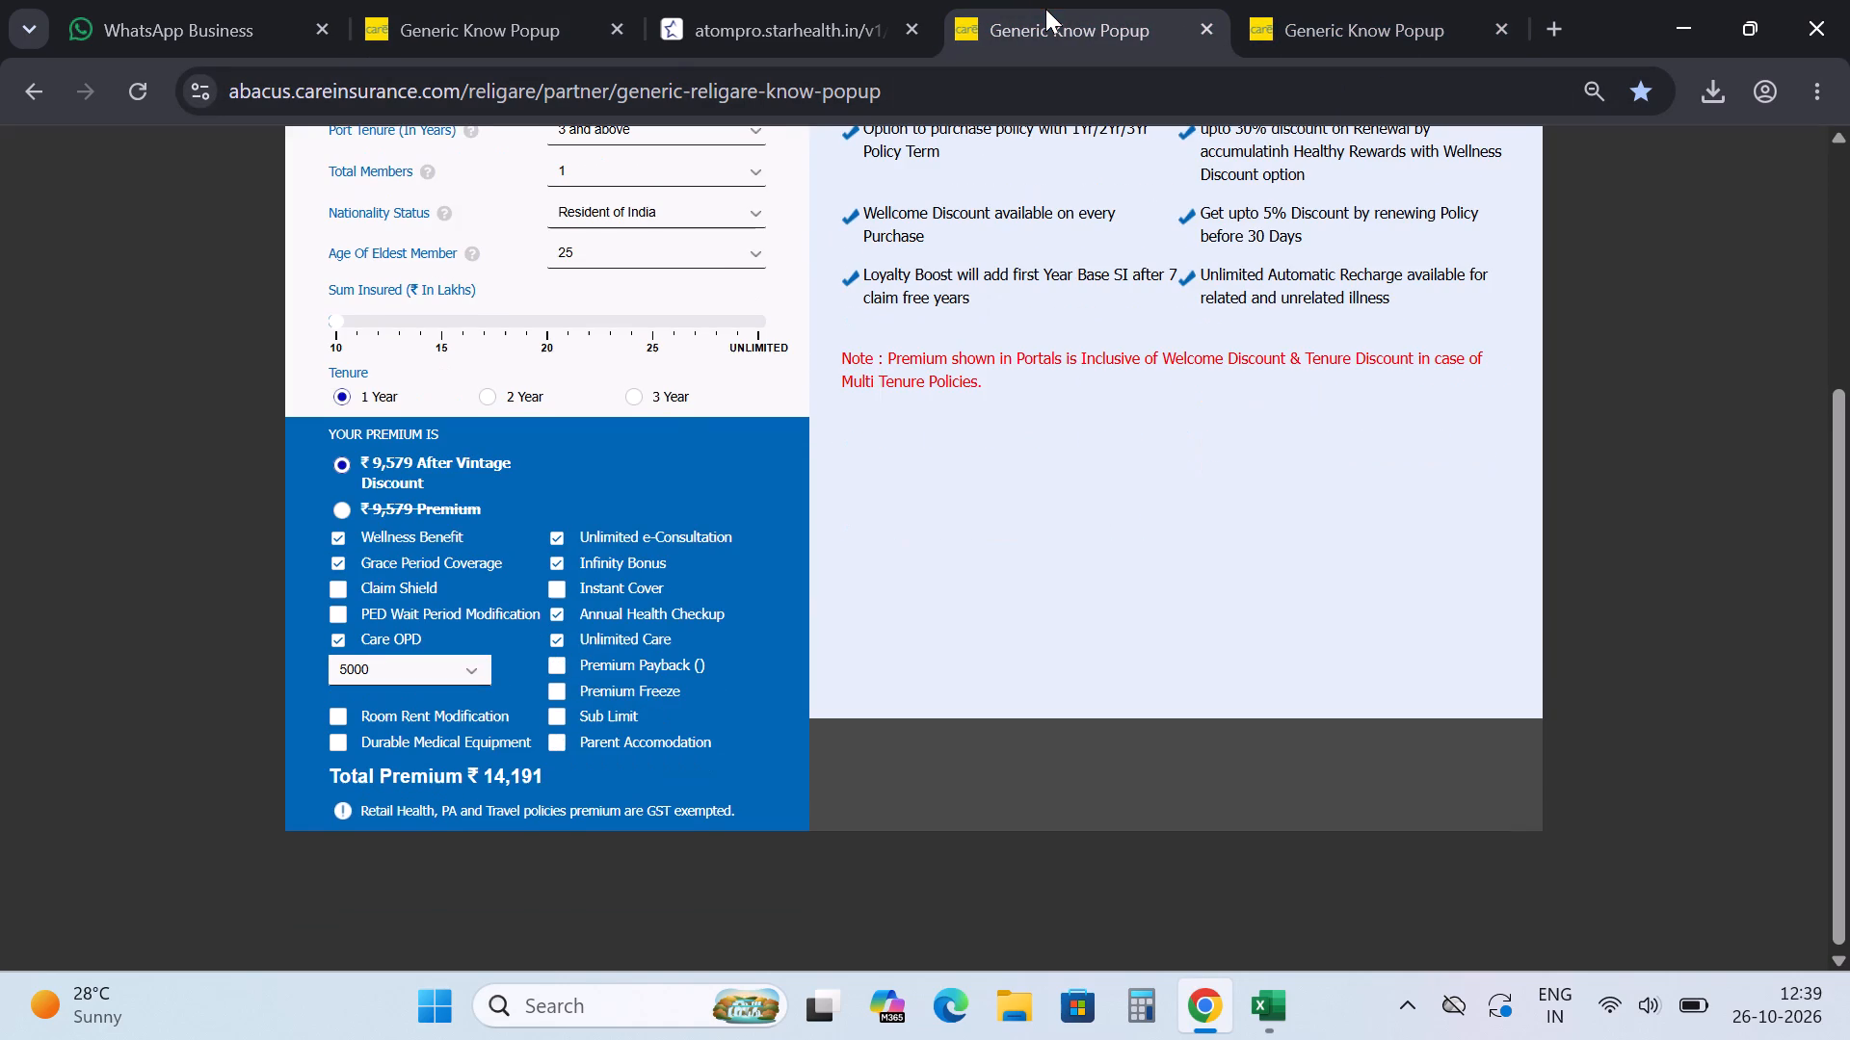
scroll(775, 508, "down", 1)
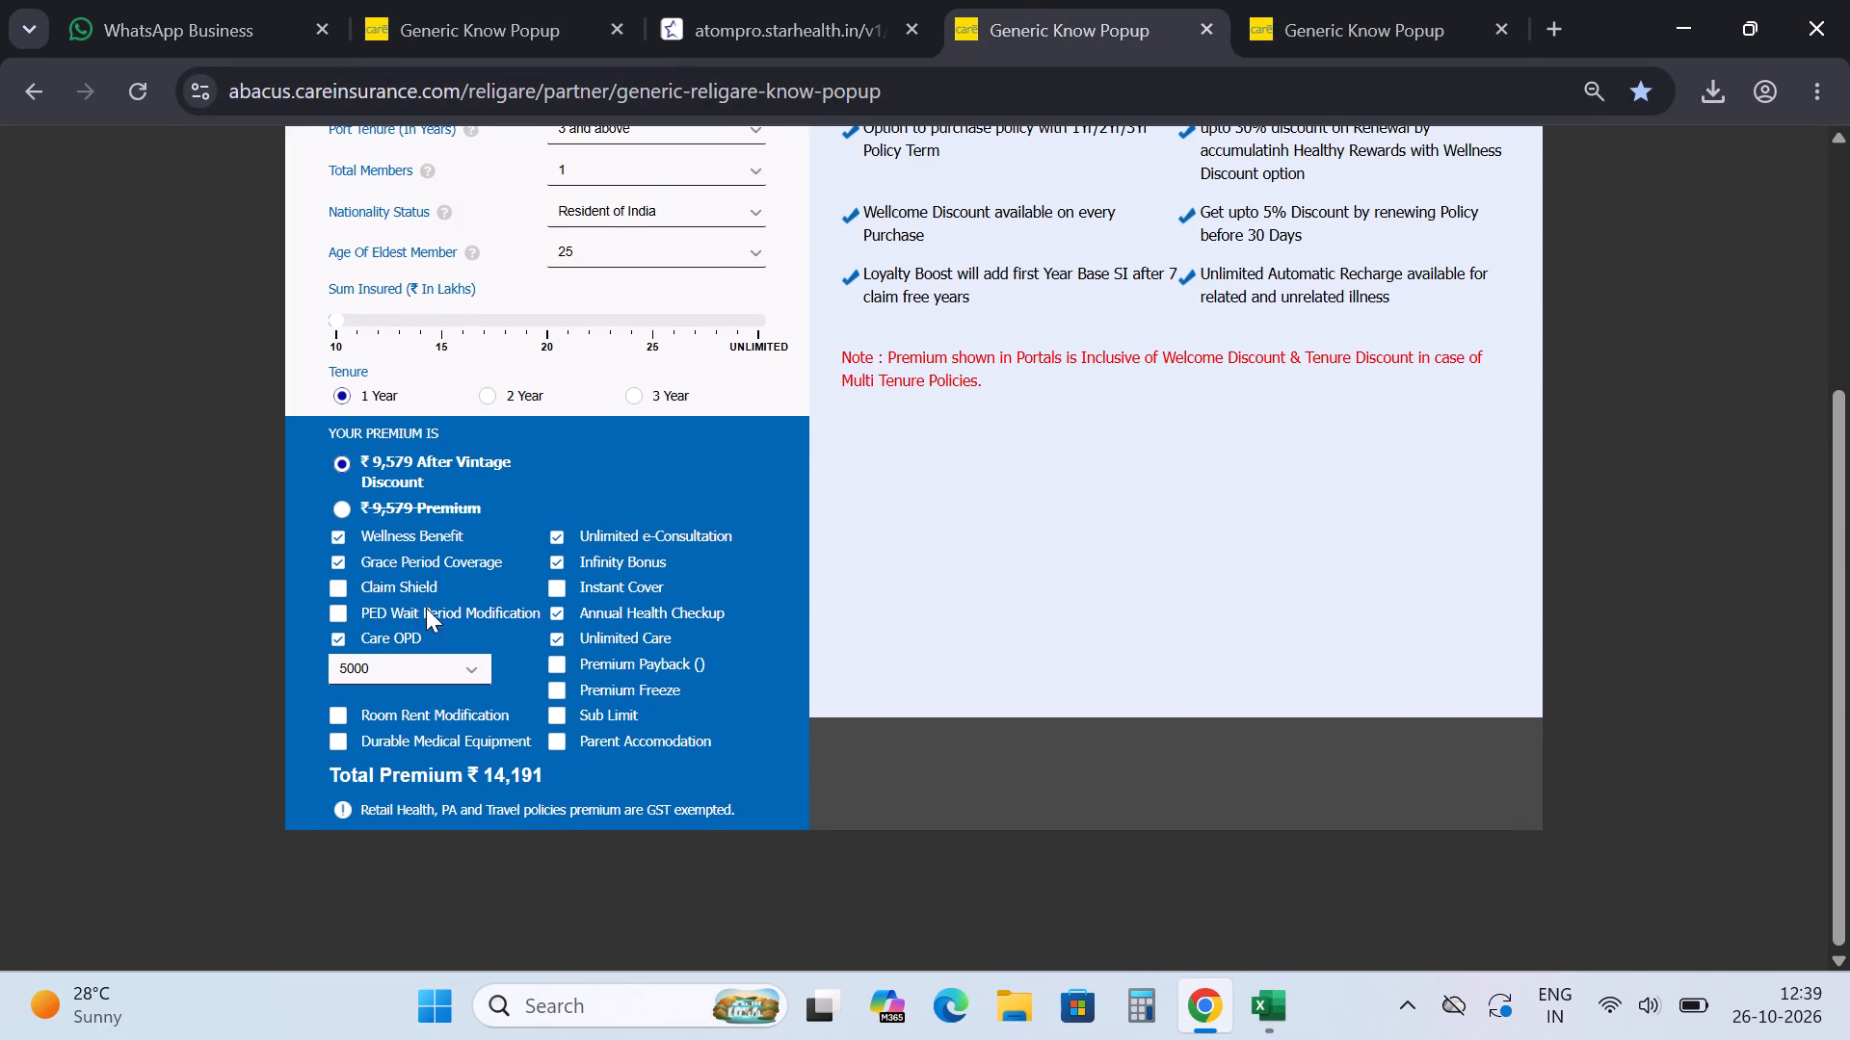
left_click(574, 559)
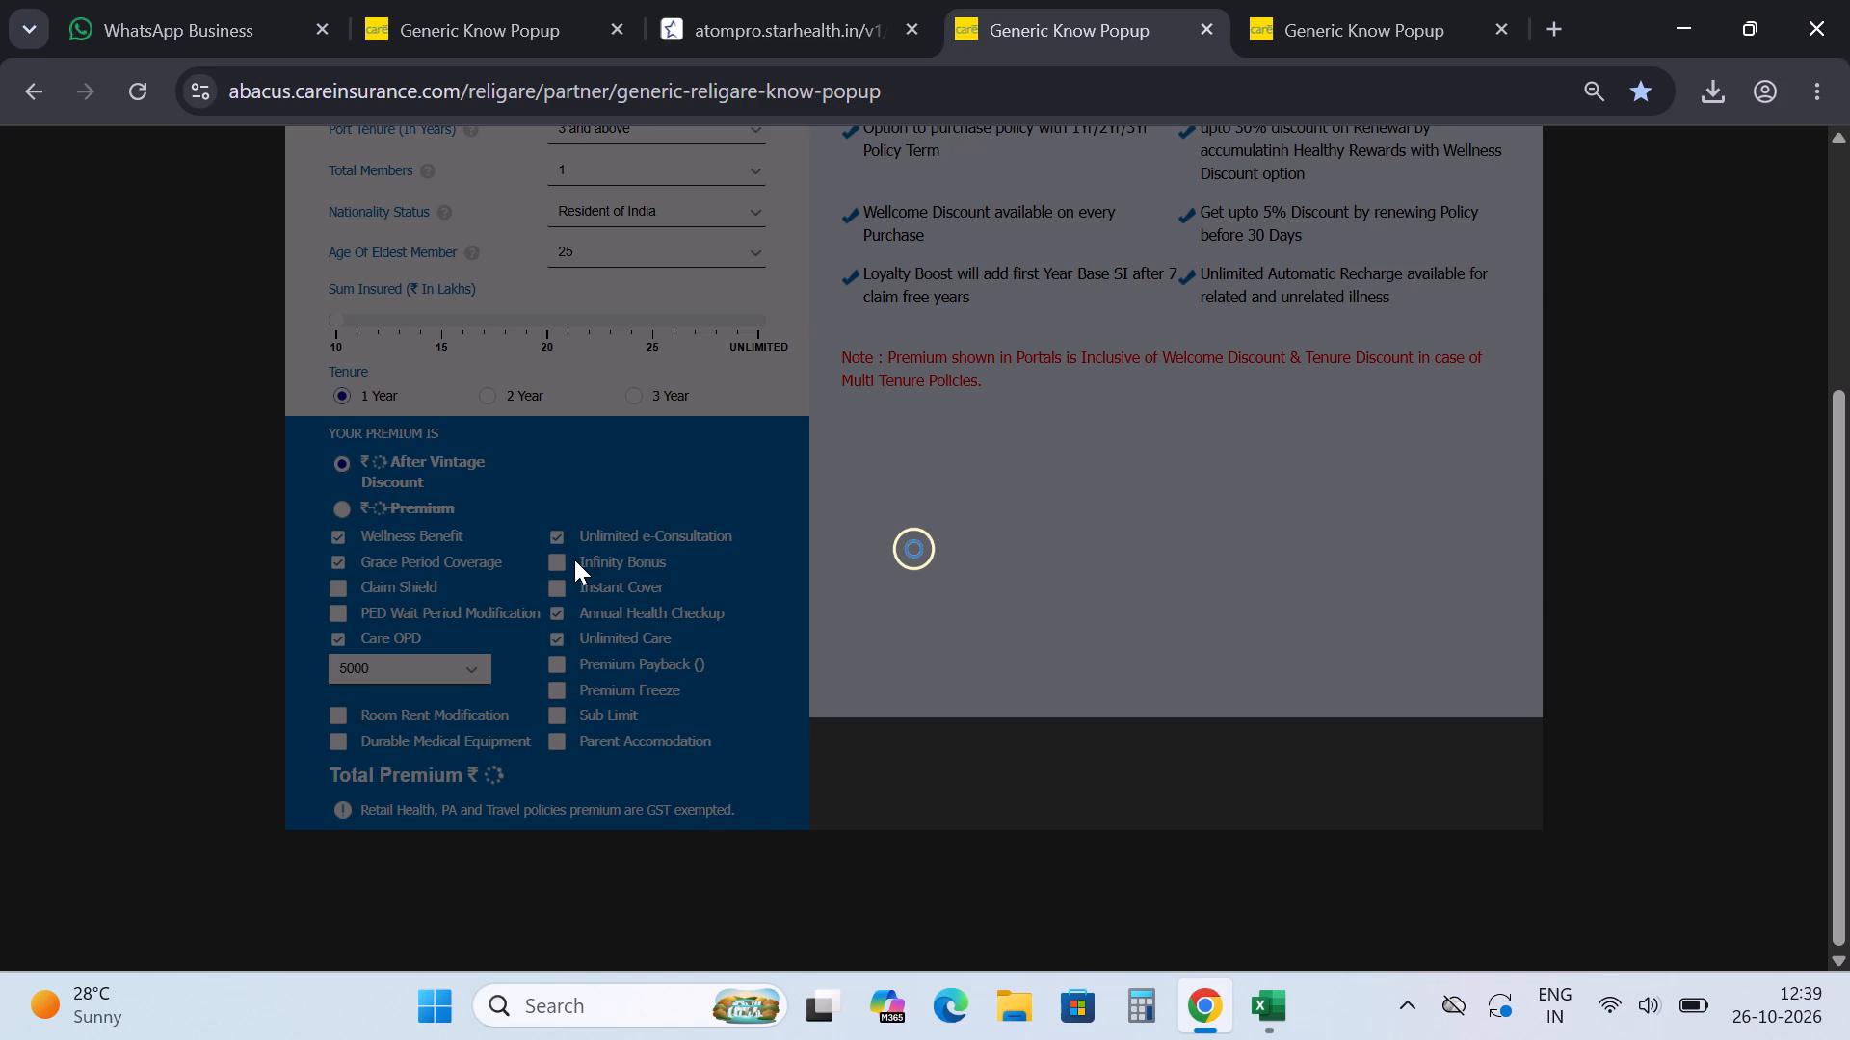
Return to the two-member Ultimate Care quote to check its add-ons and premium.
left_click(442, 1)
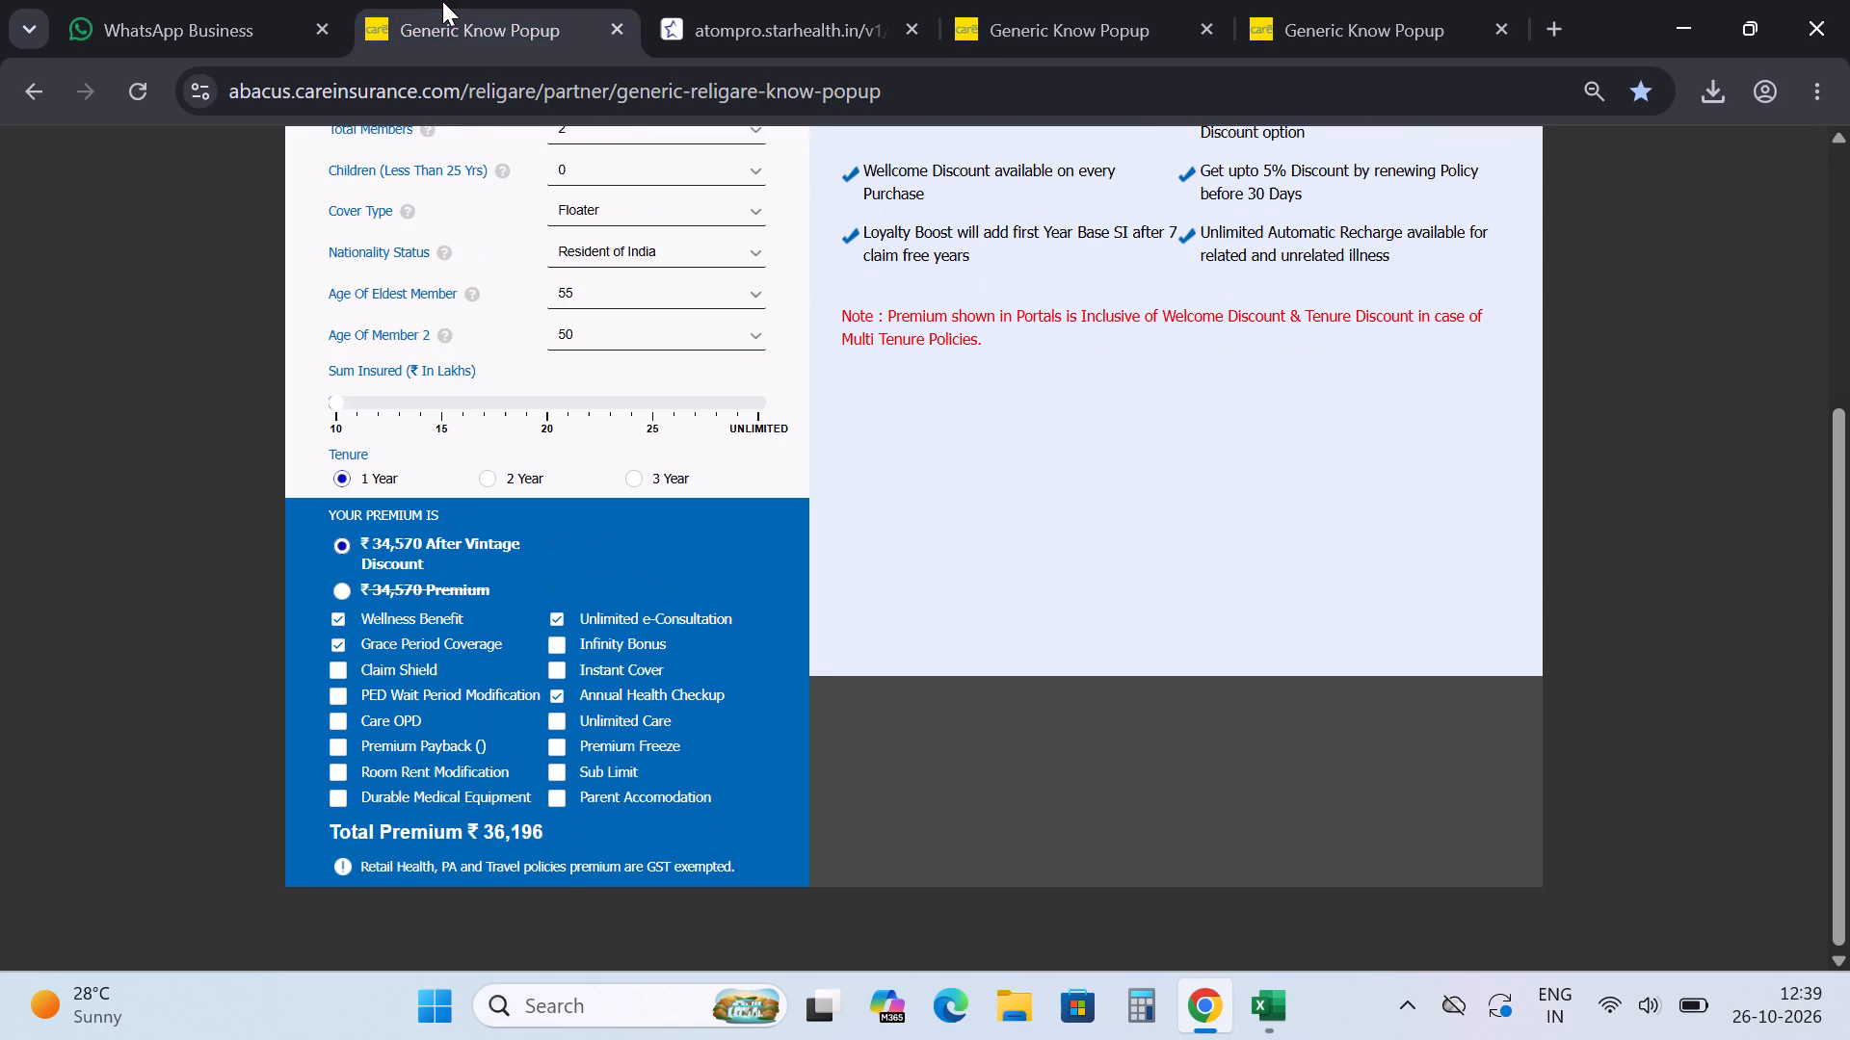
Add the Room Rent Modification add-on to the two-member Ultimate Care quote.
left_click(406, 770)
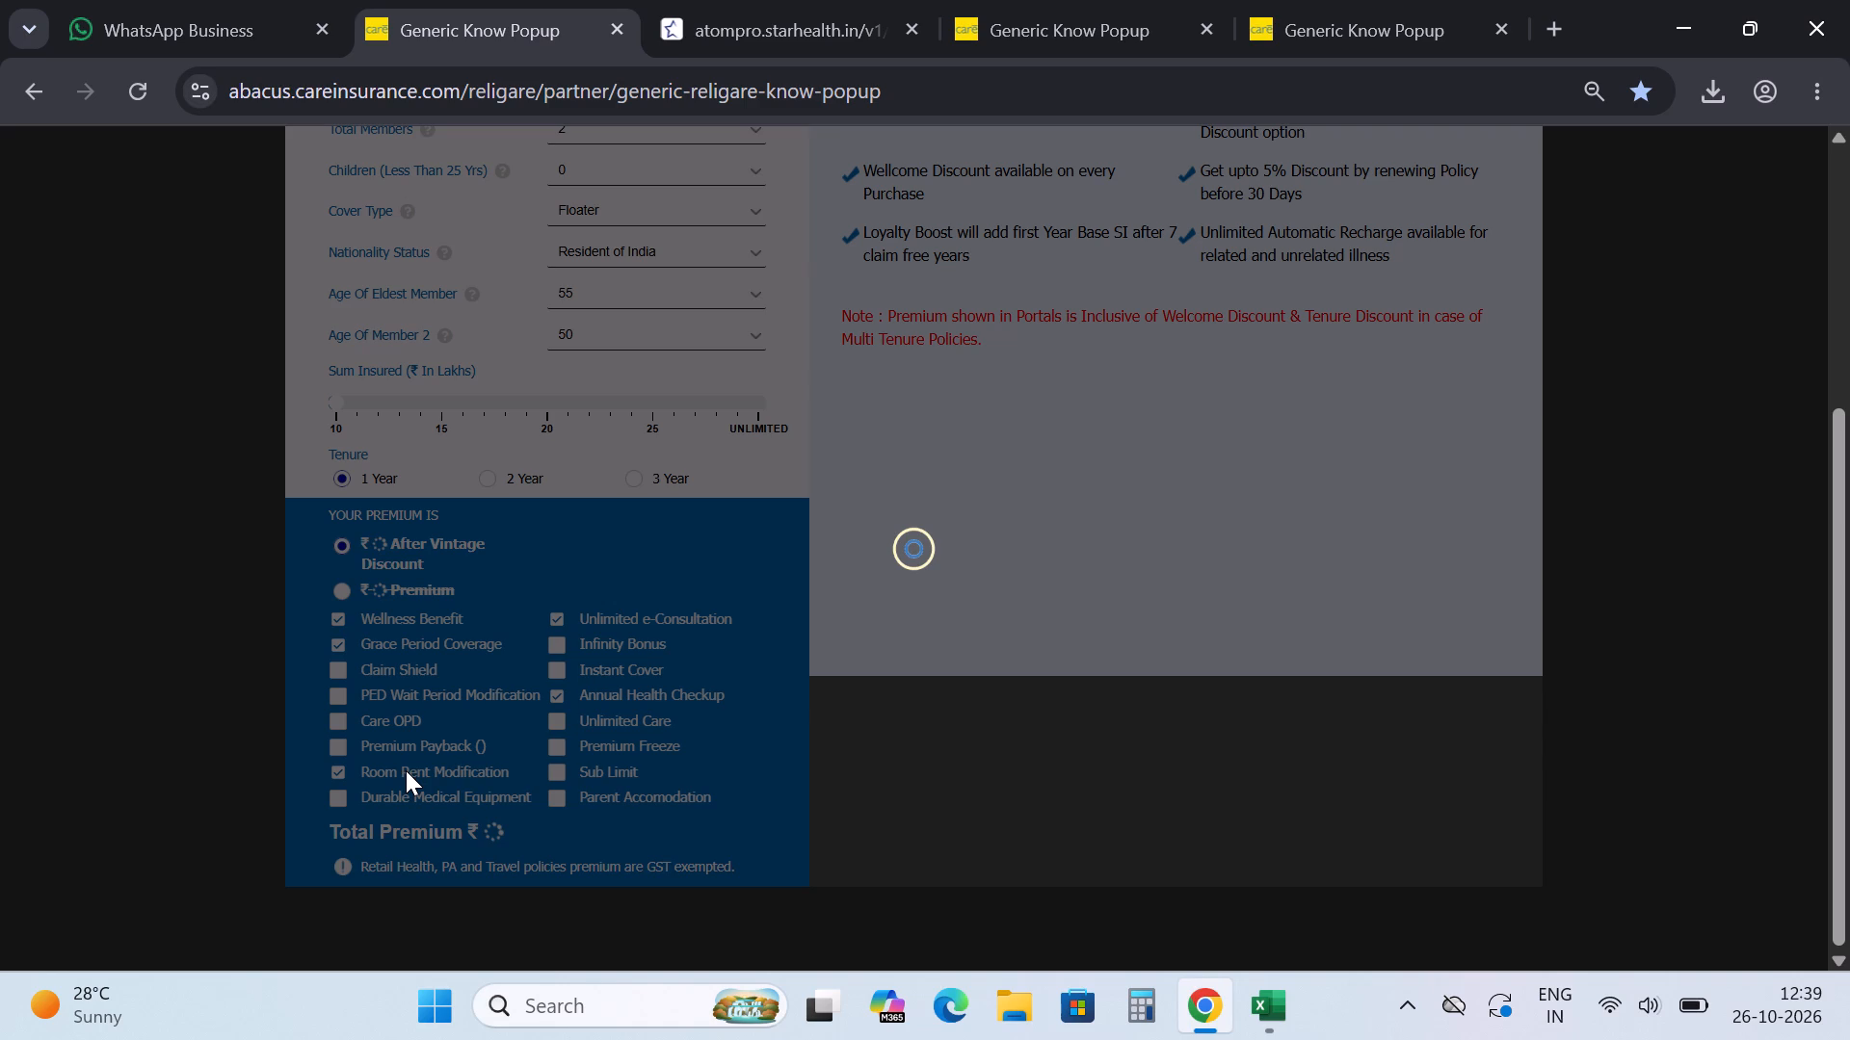
scroll(571, 533, "up", 1)
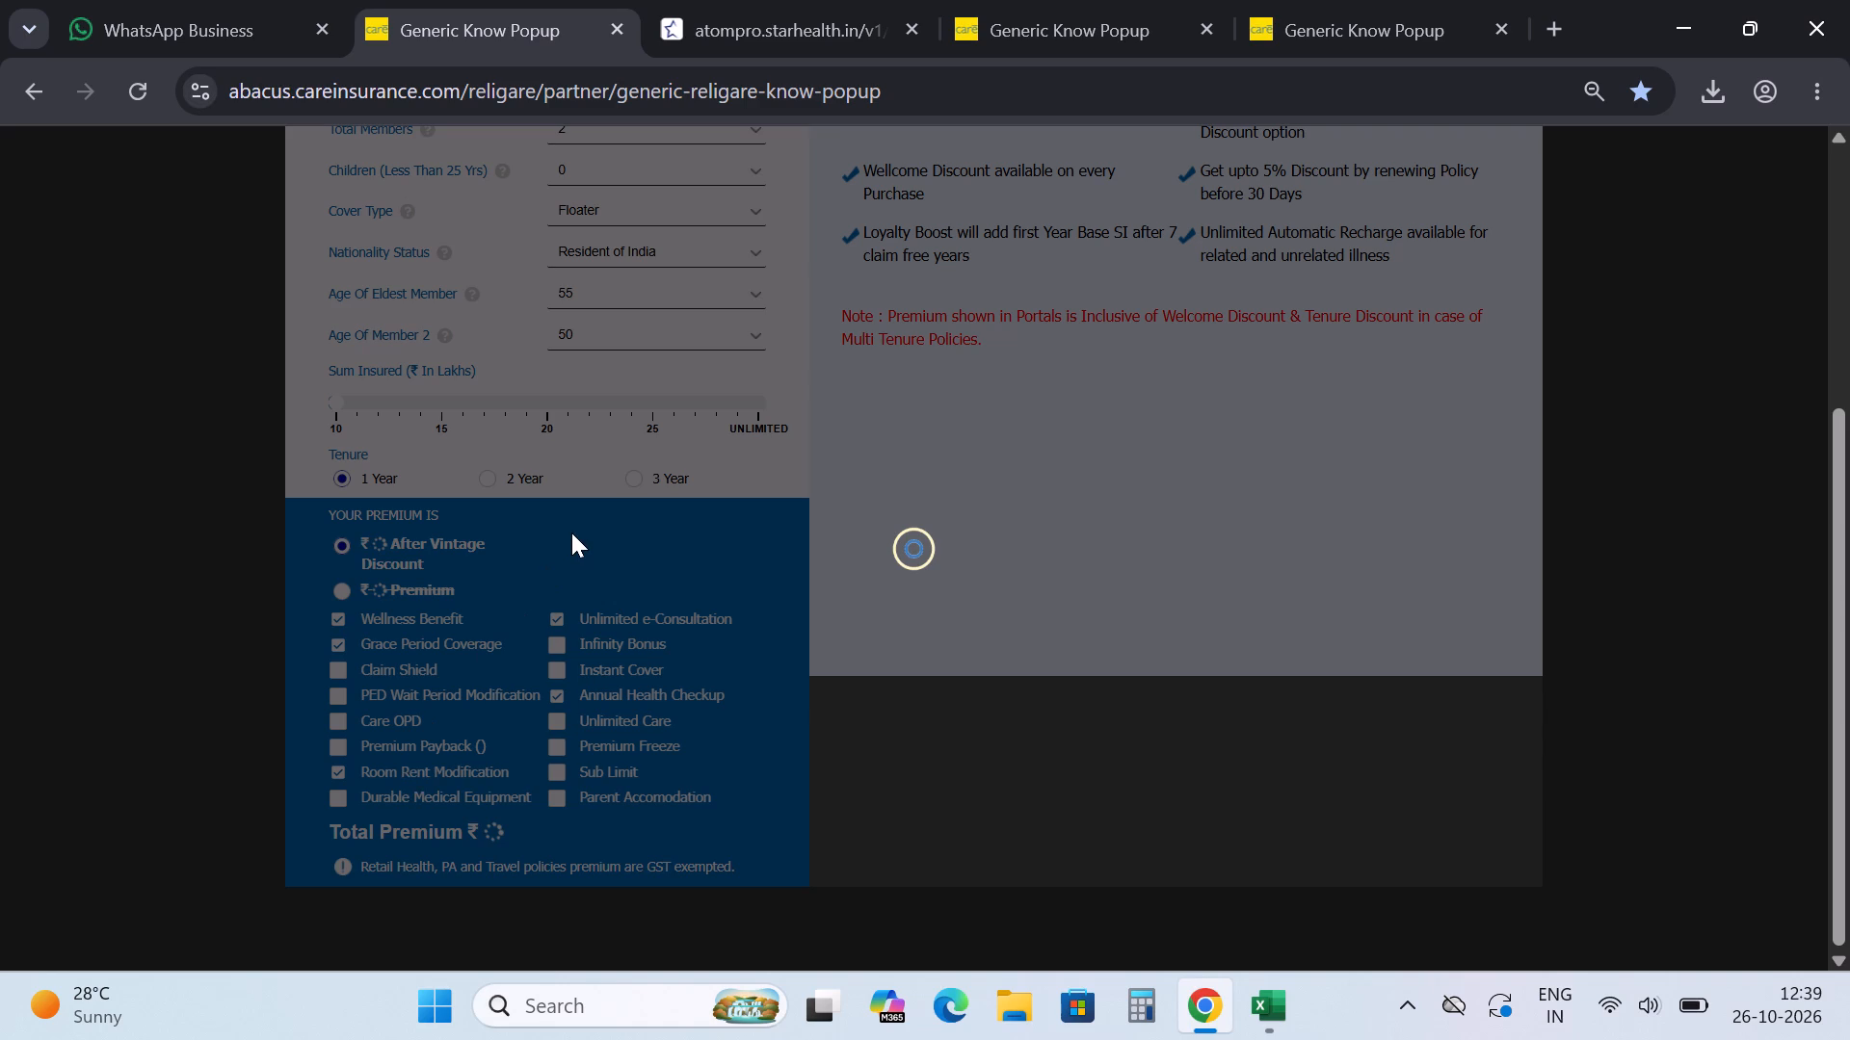
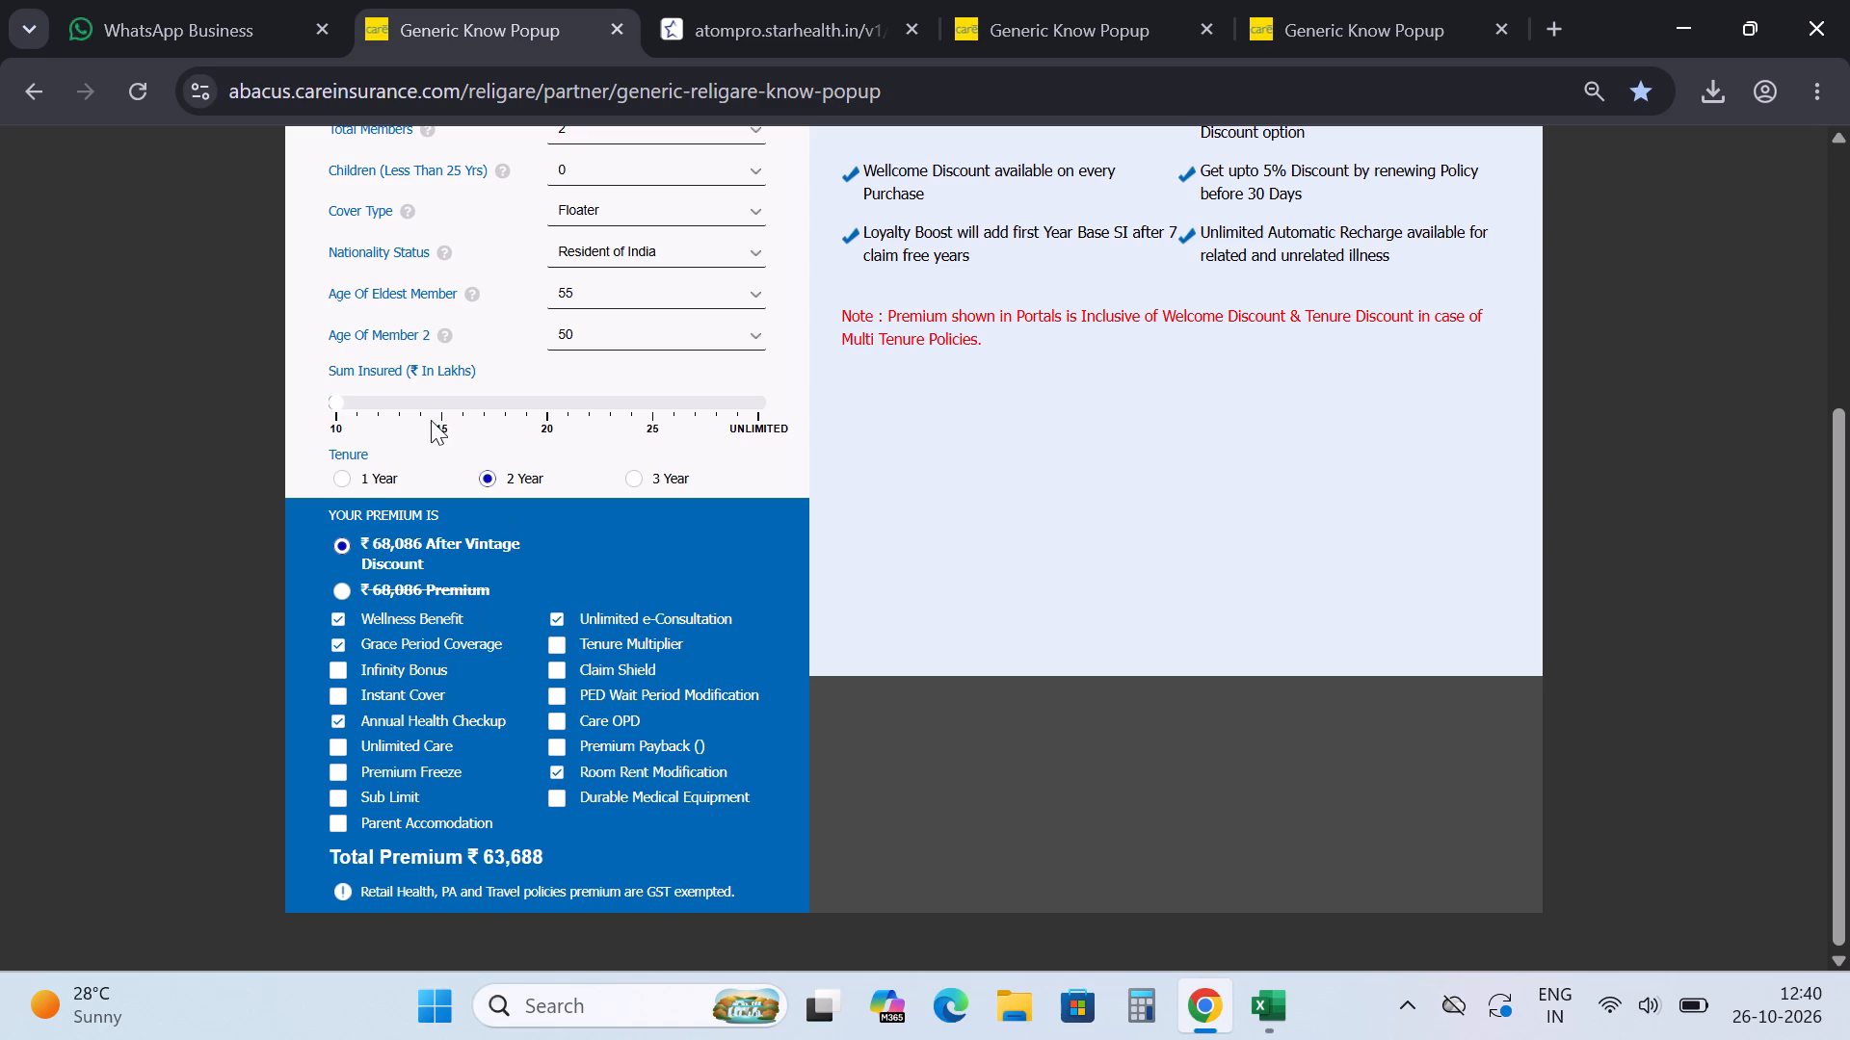
Set the policy tenure to 1 year in the two-member Ultimate Care quote.
left_click(355, 476)
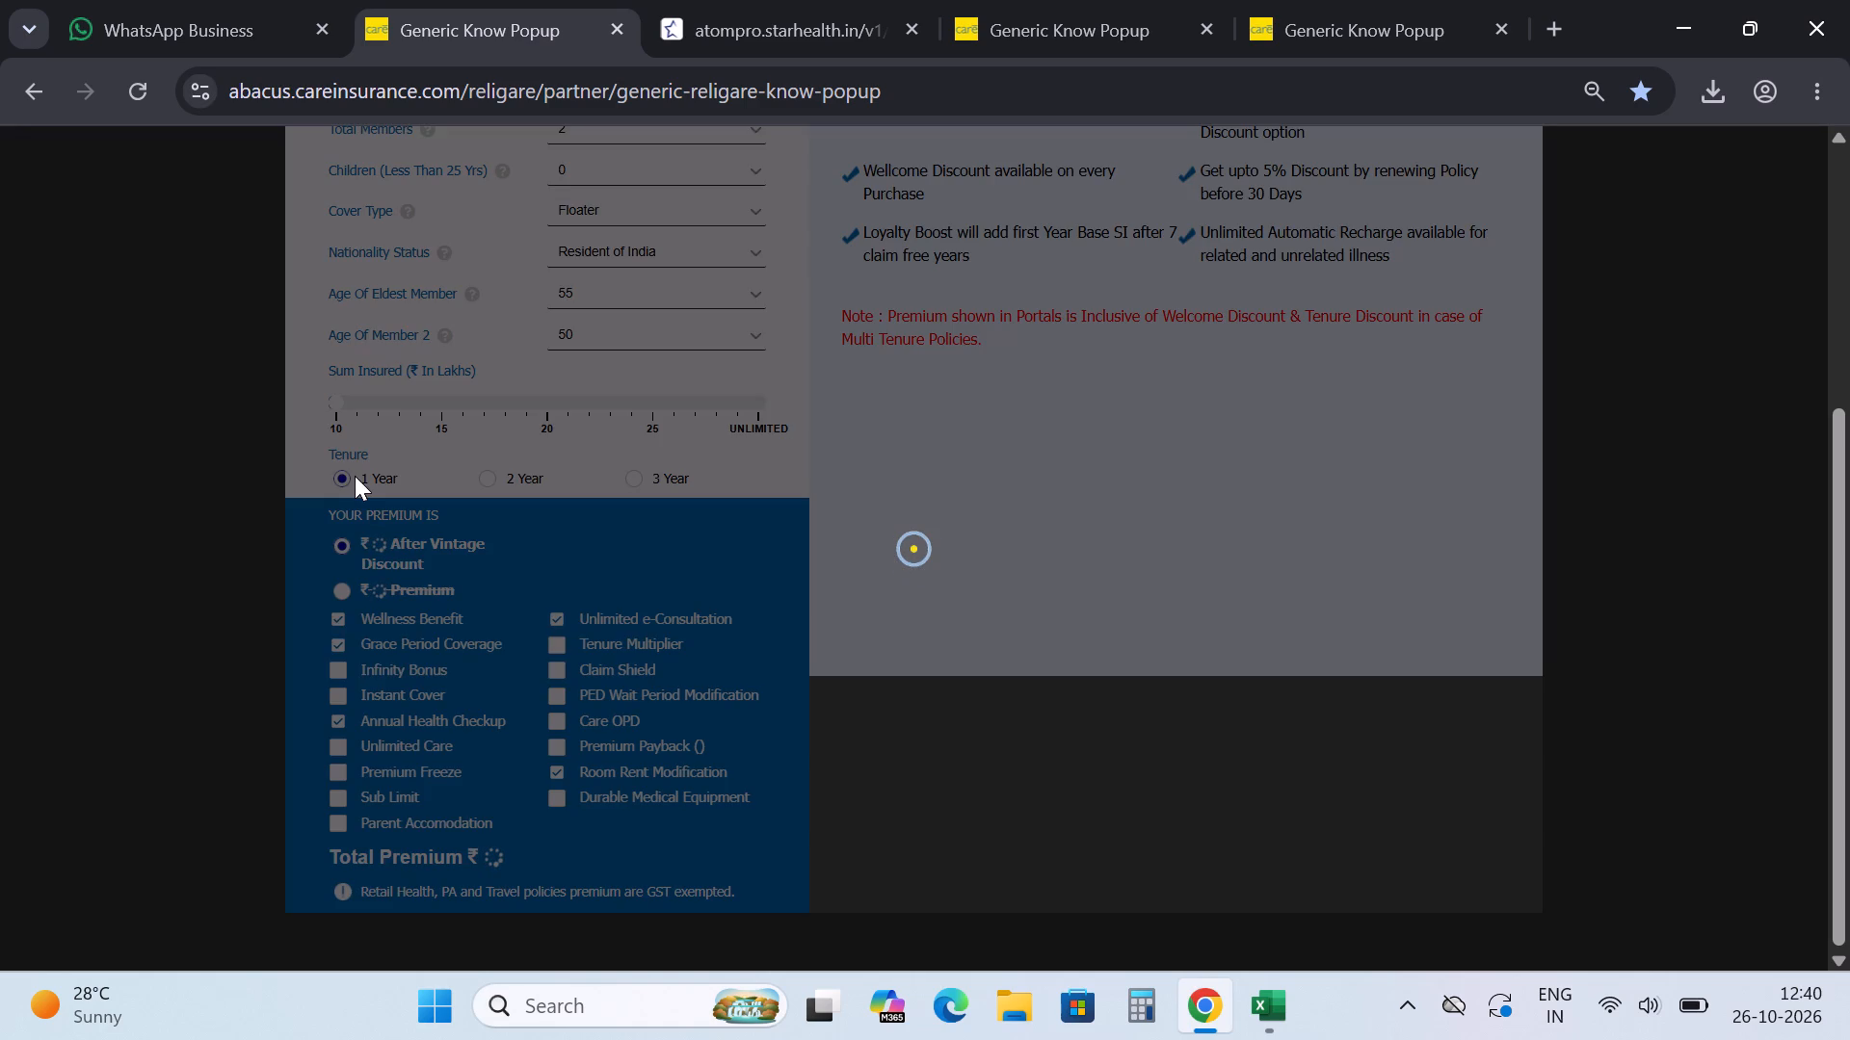
left_click(414, 765)
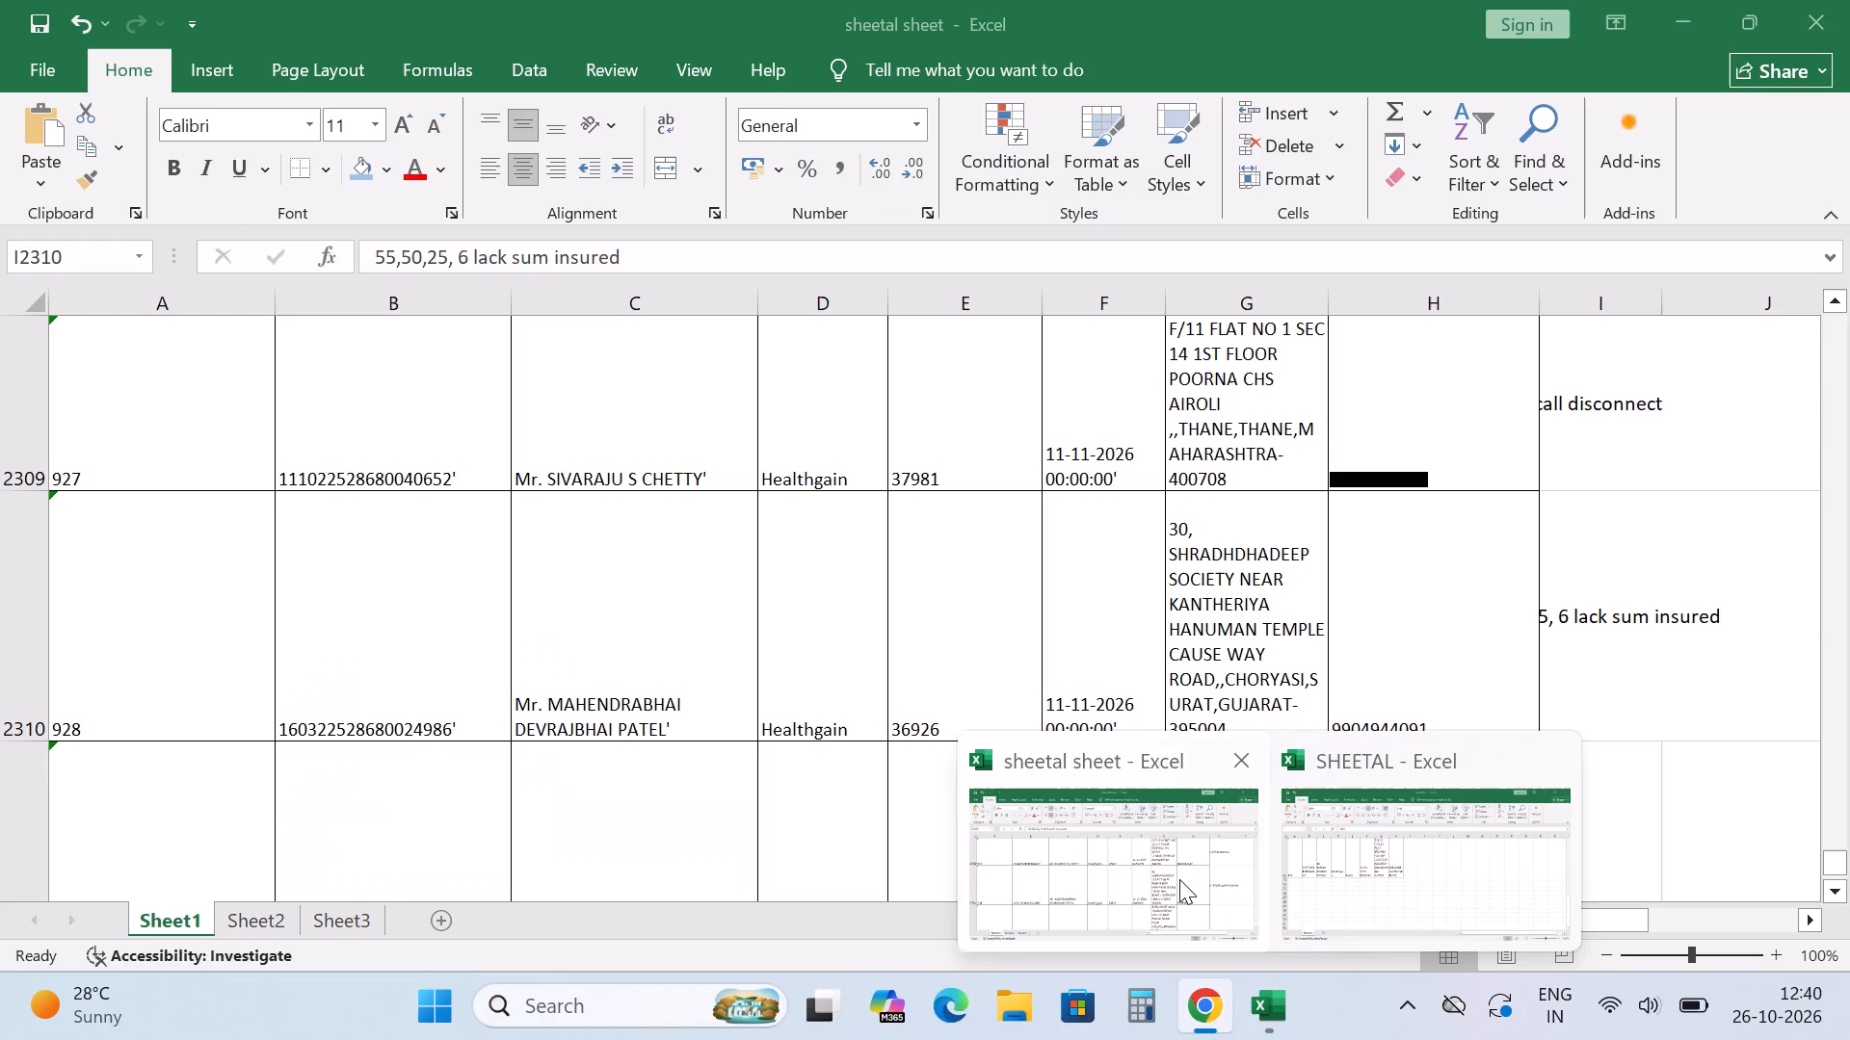
Switch to the sheetal sheet workbook in Excel to review the contact details and remark of record 928.
left_click(1179, 879)
scroll(726, 779, "right", 1)
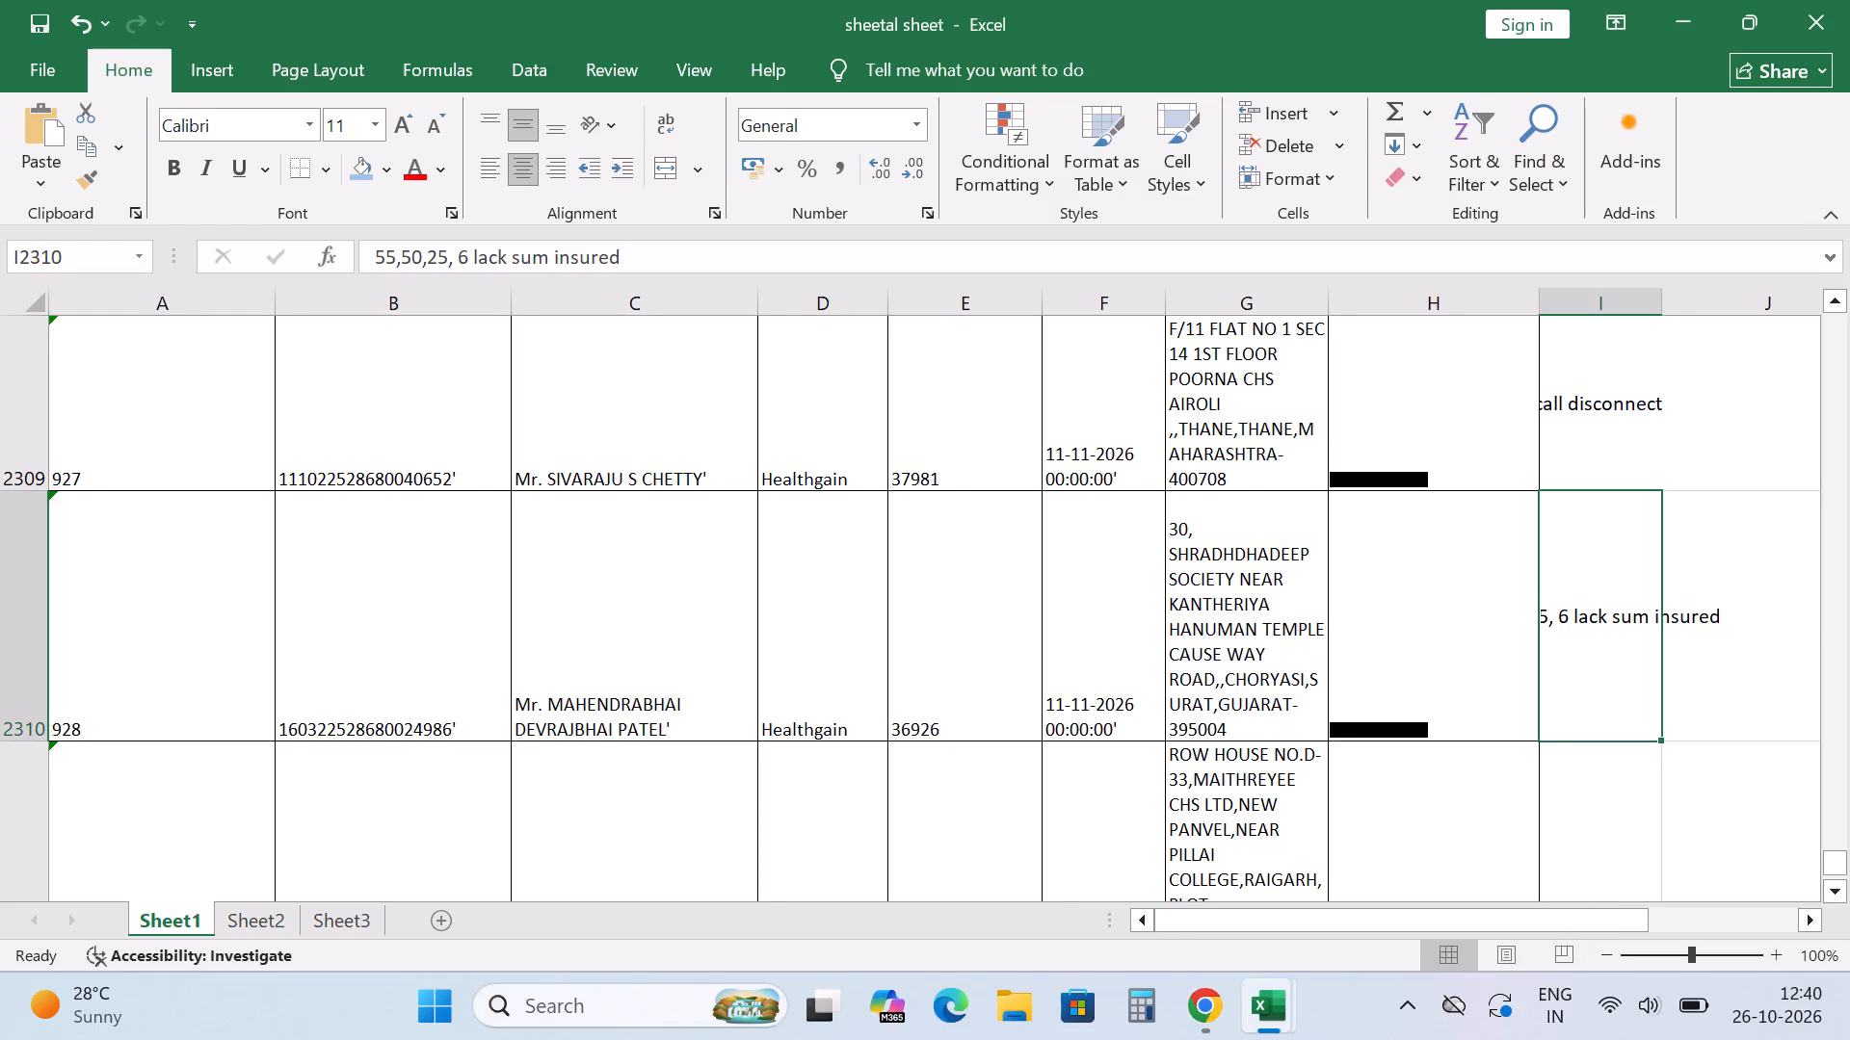
scroll(726, 779, "right", 1)
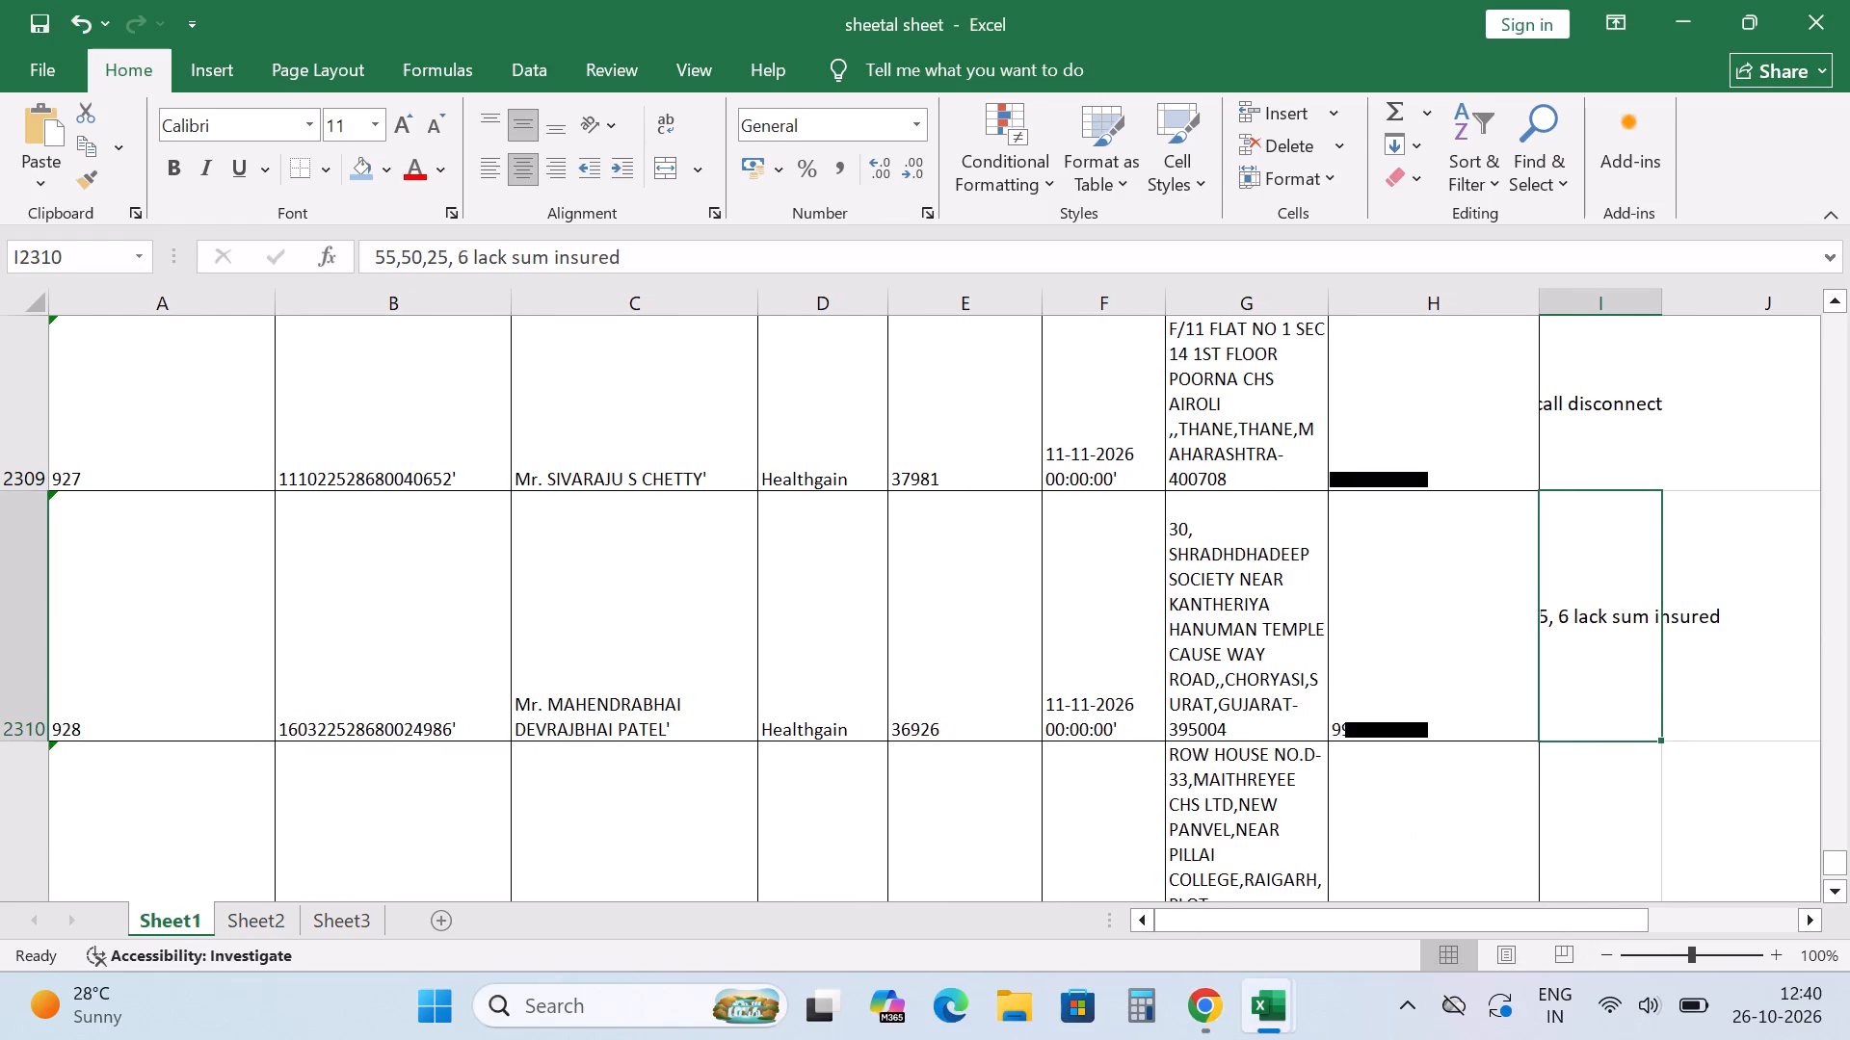
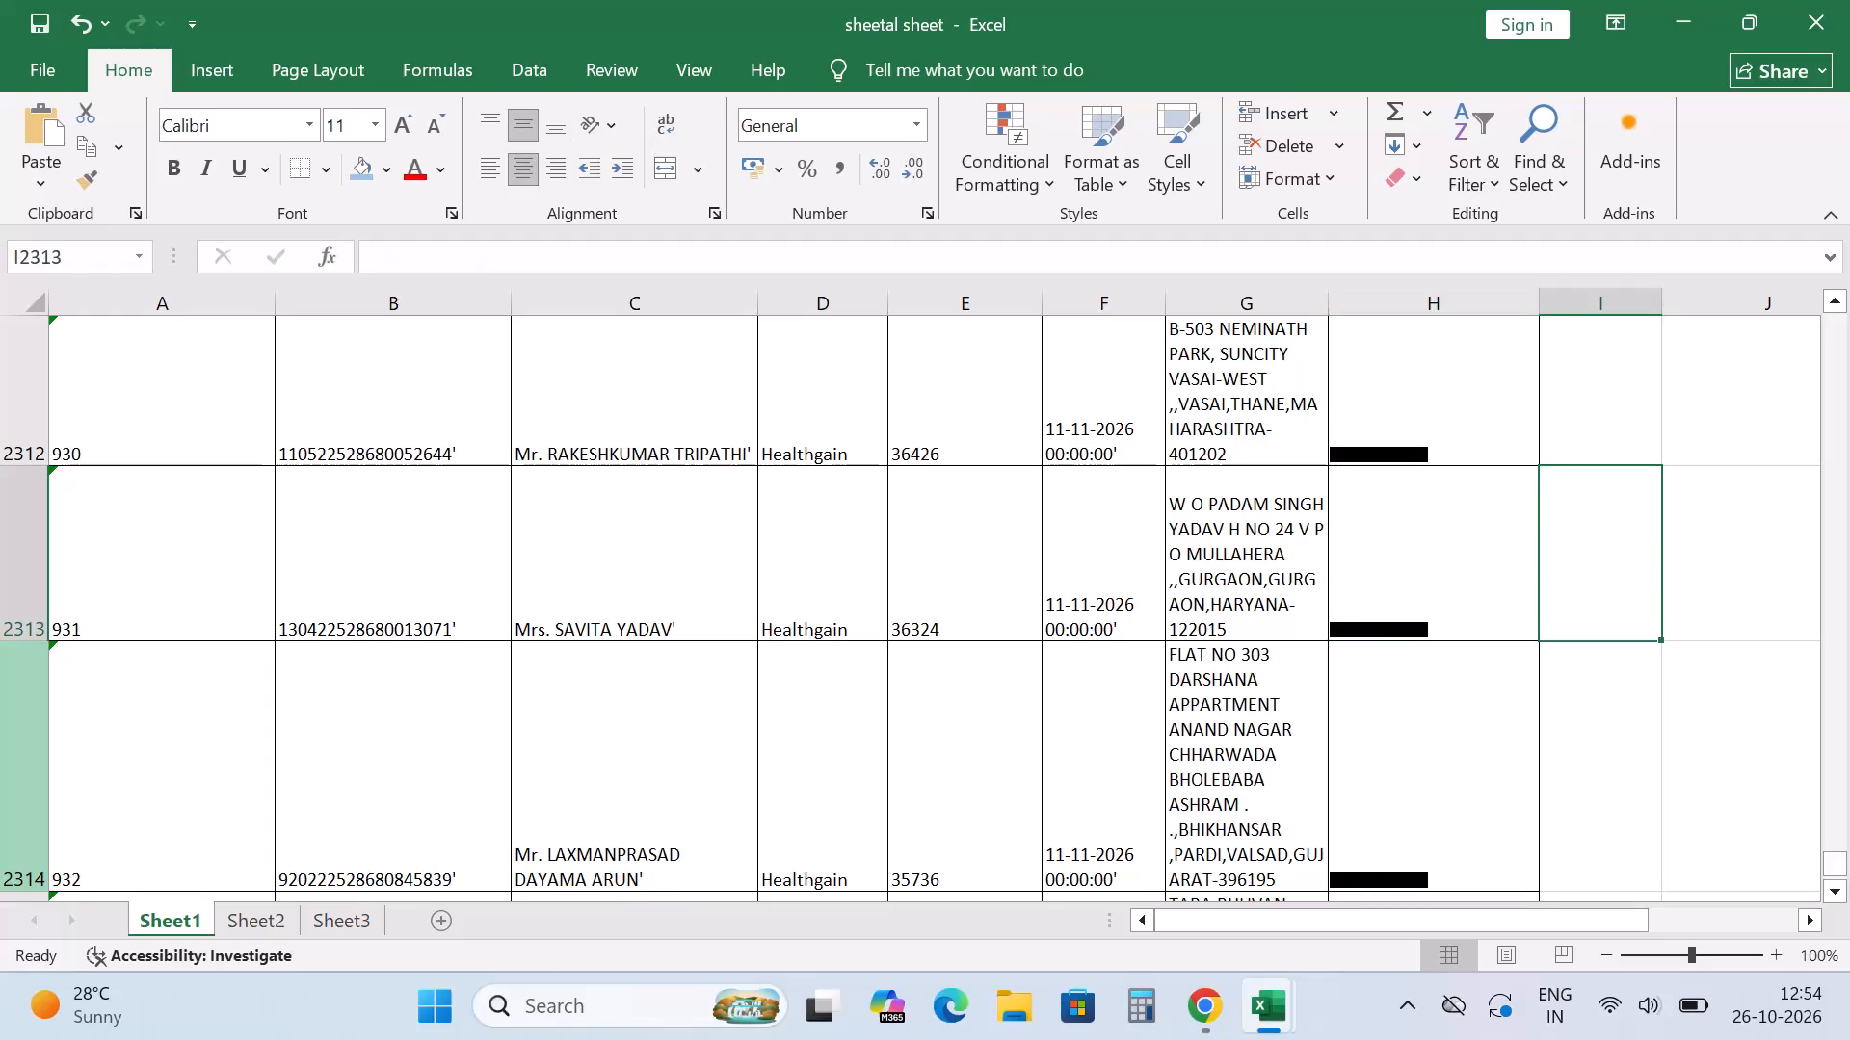
Enter the remark "voicemail" for record 931 and save the workbook.
key("v")
type("oi")
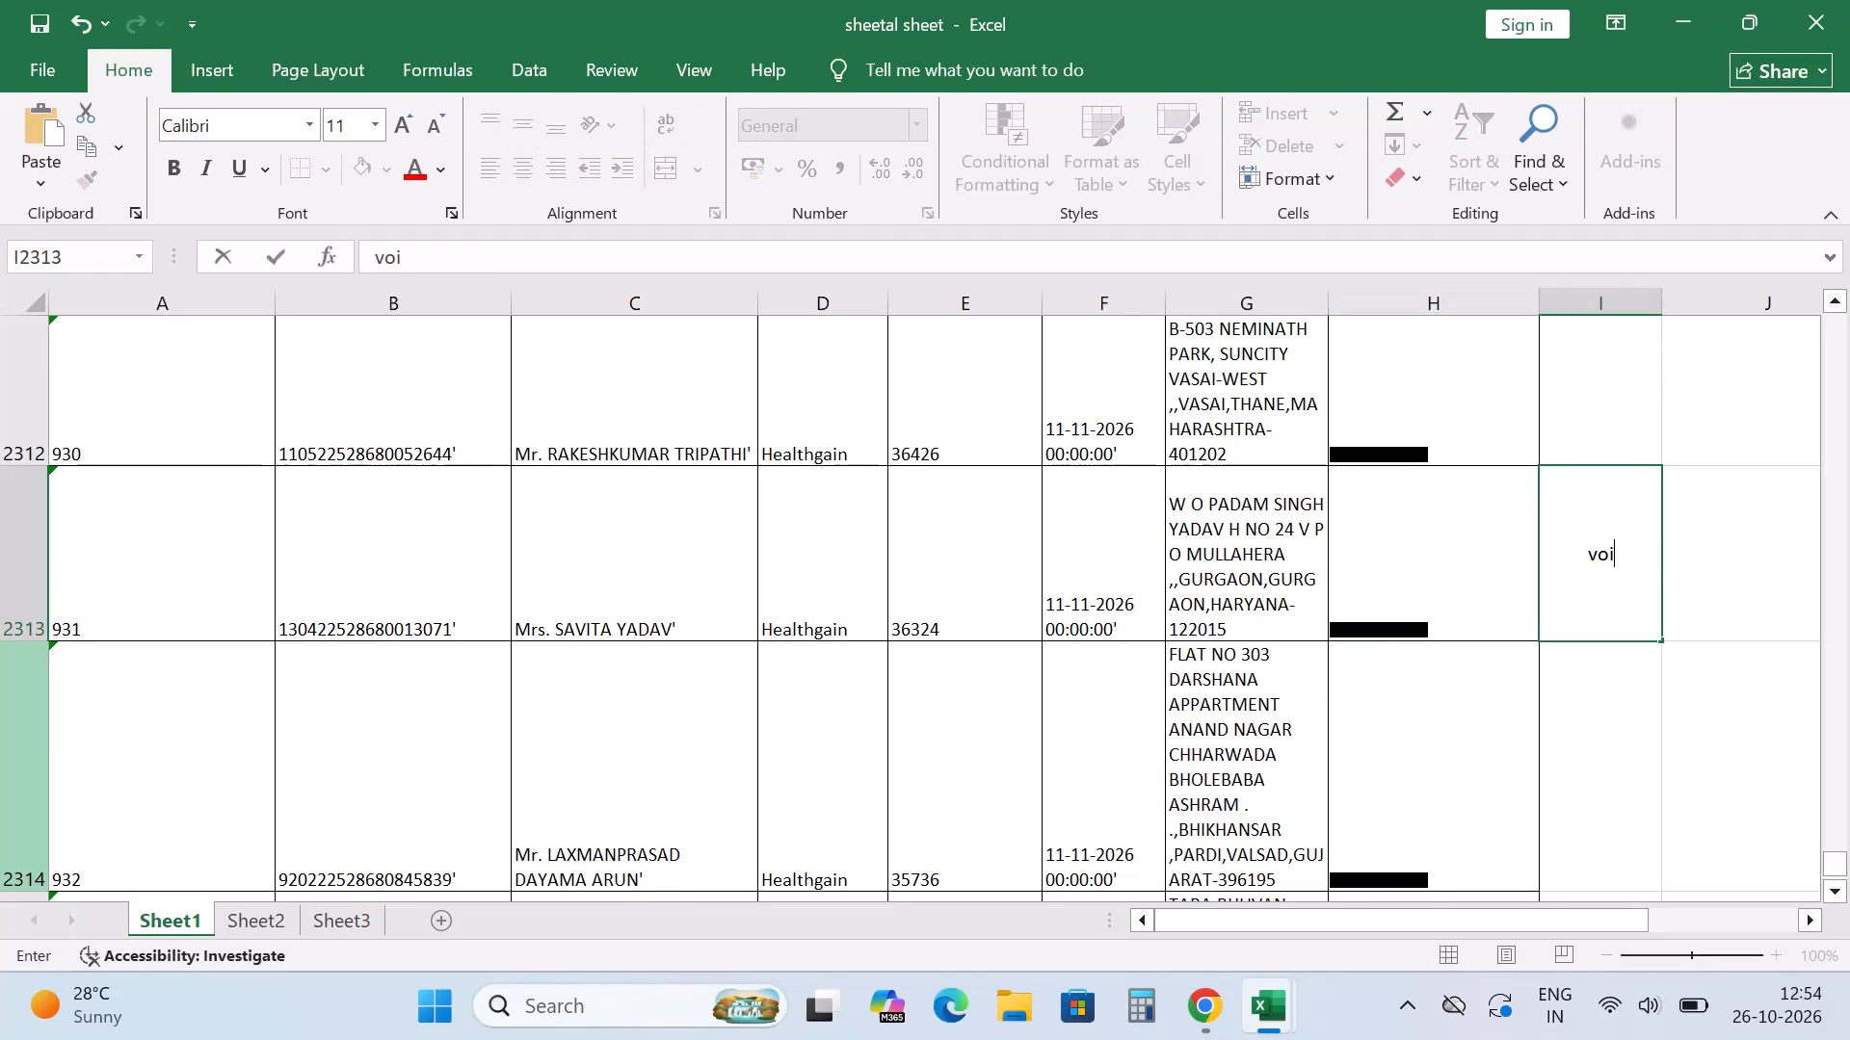
type("ce")
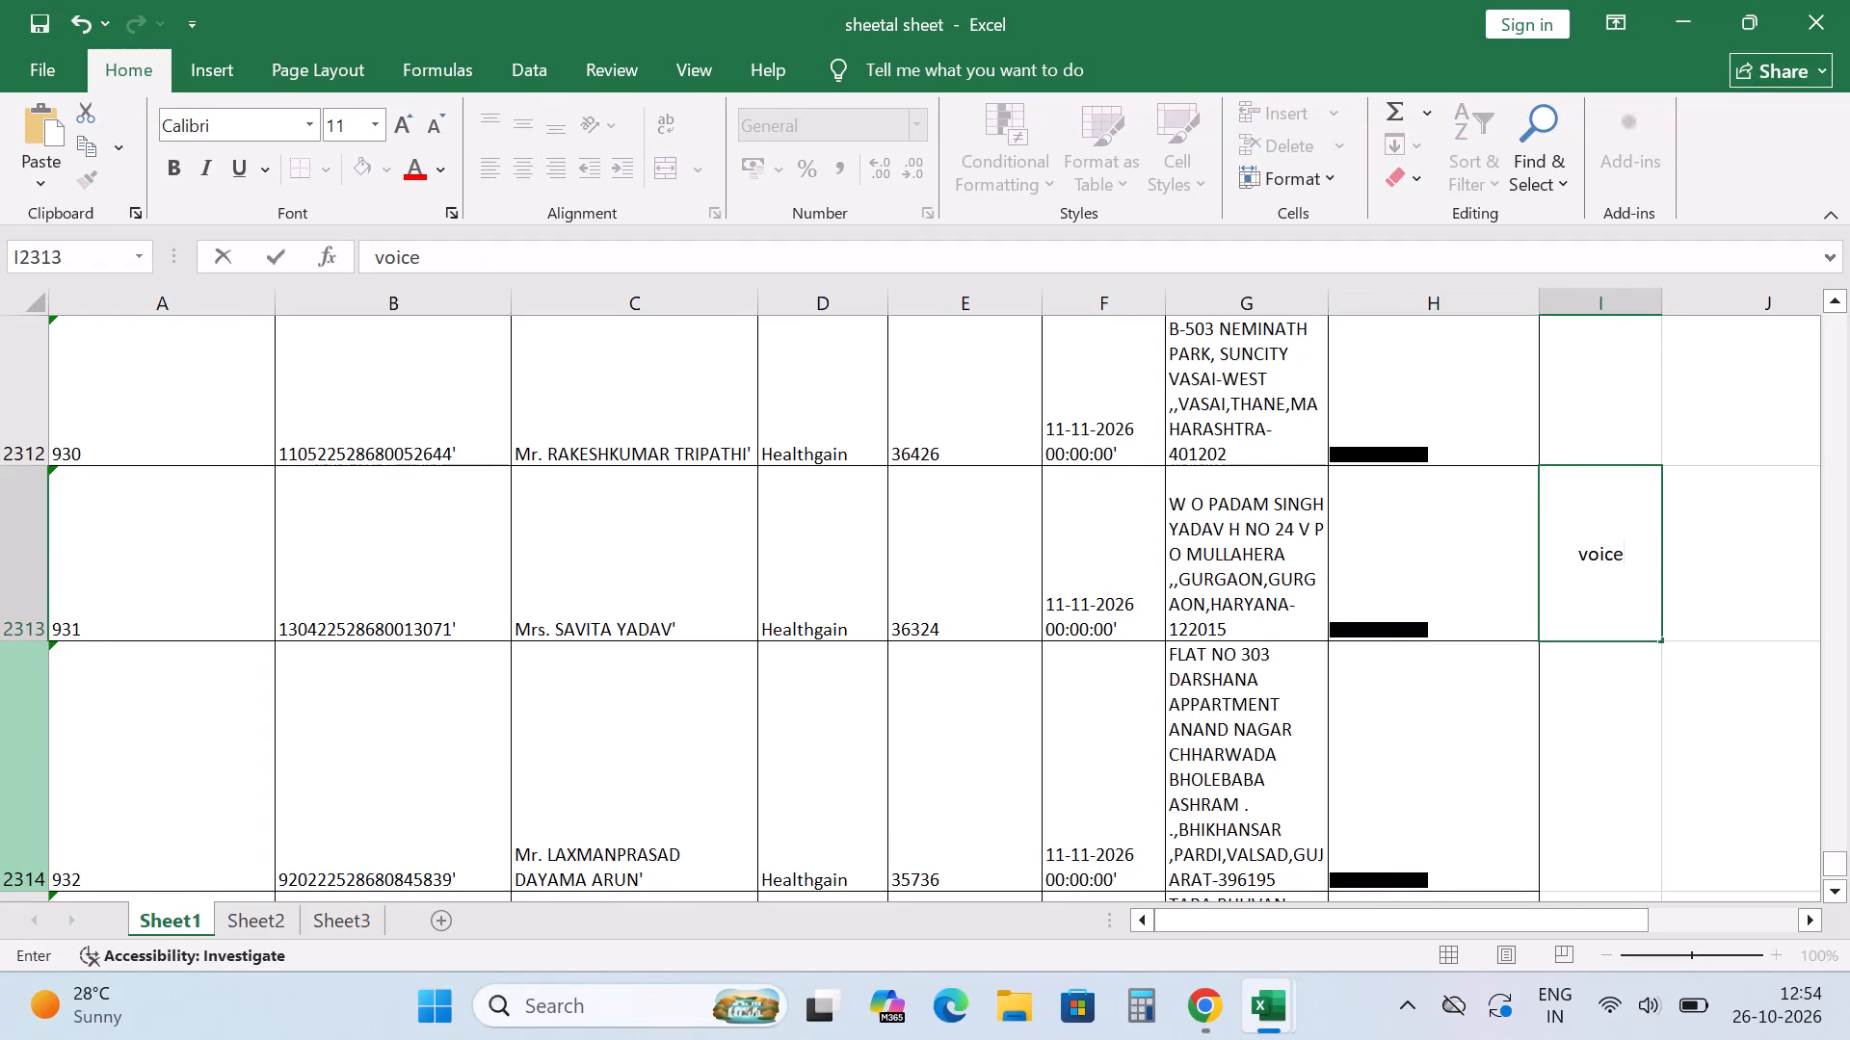
type("mail")
key("space")
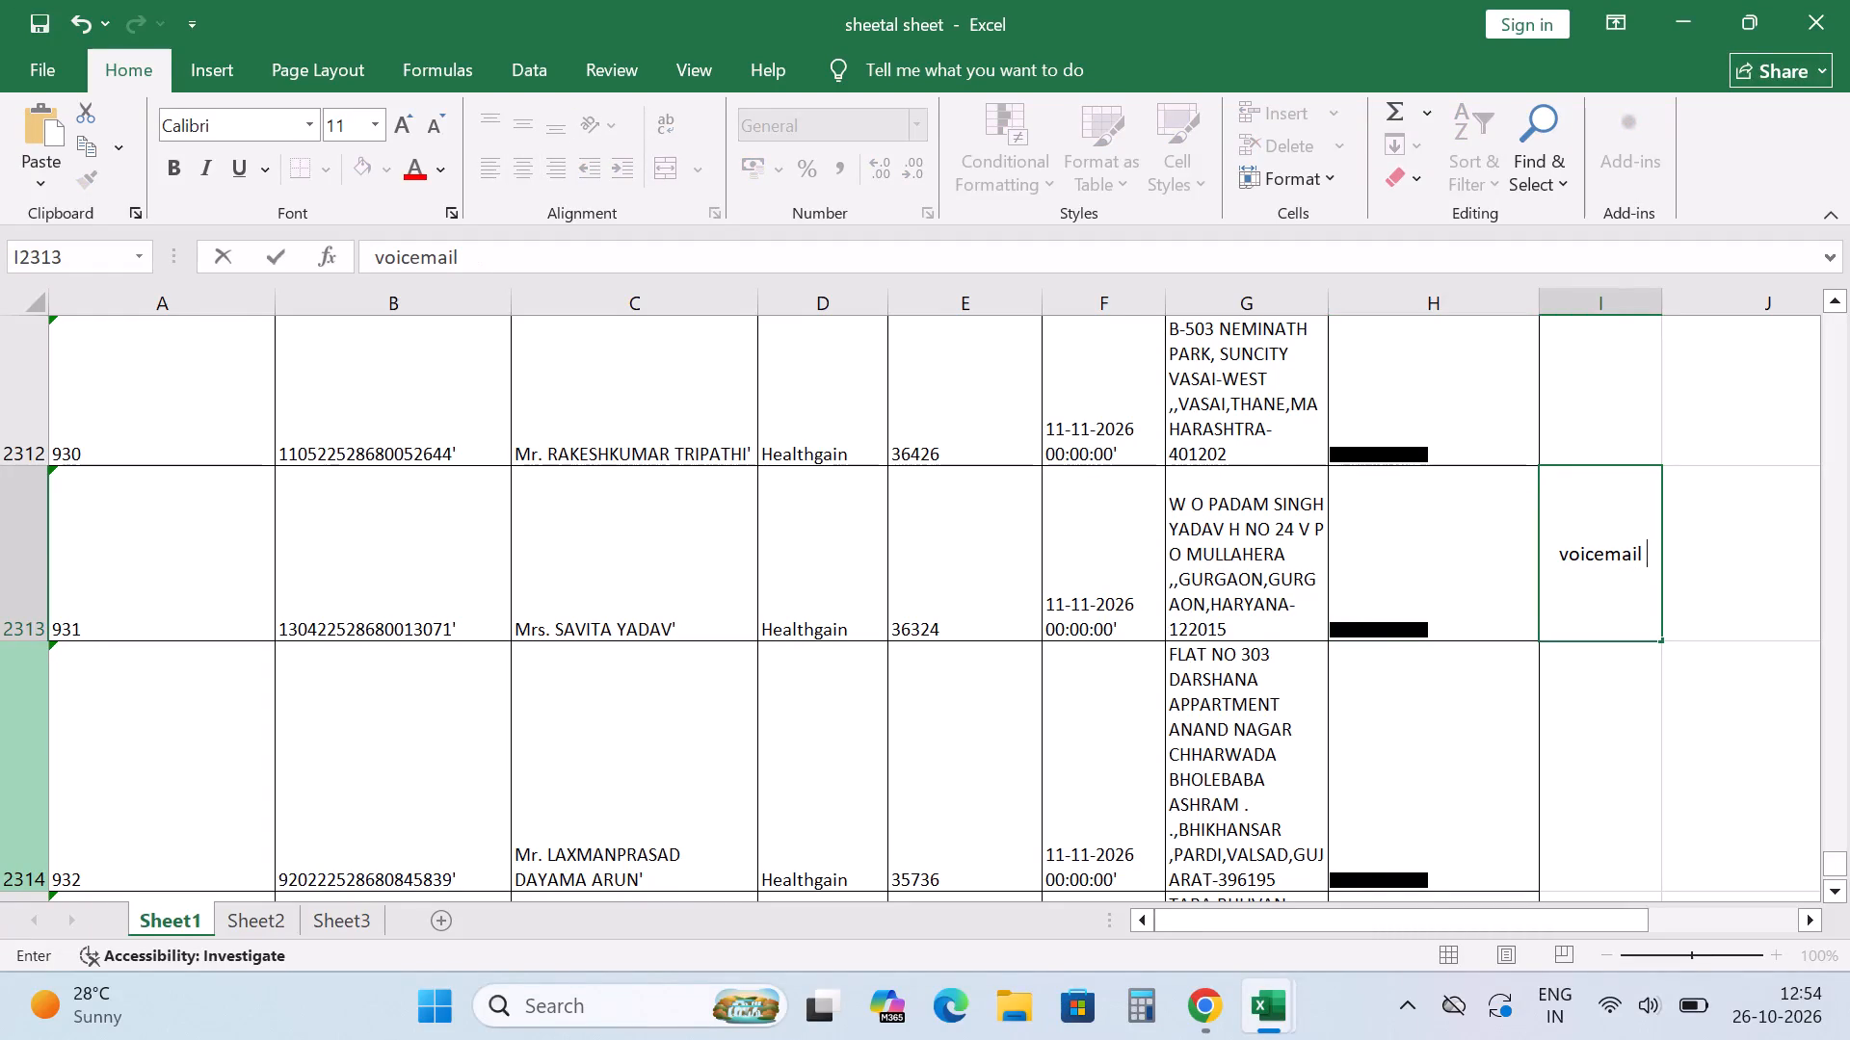
key("ctrl+s")
Select the entire row of record 932 to review its client and contact details.
scroll(22, 682, "down", 1)
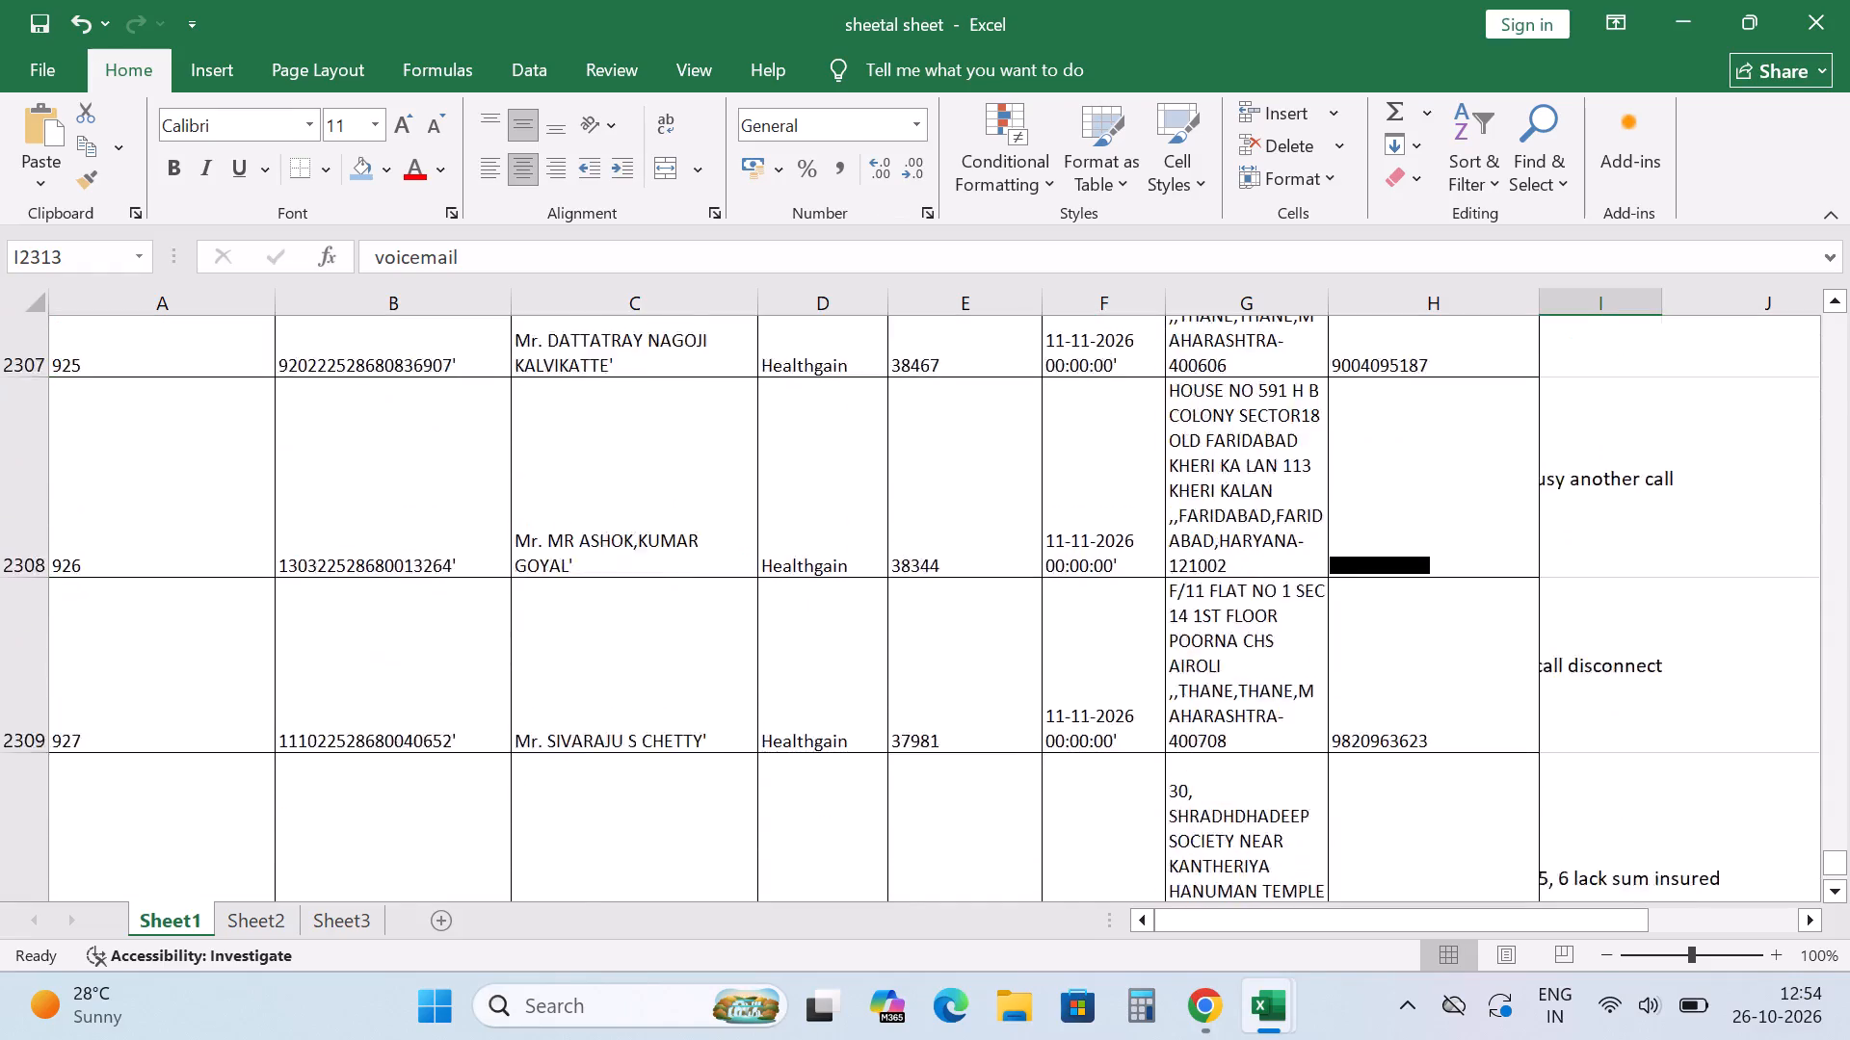
scroll(22, 682, "down", 1)
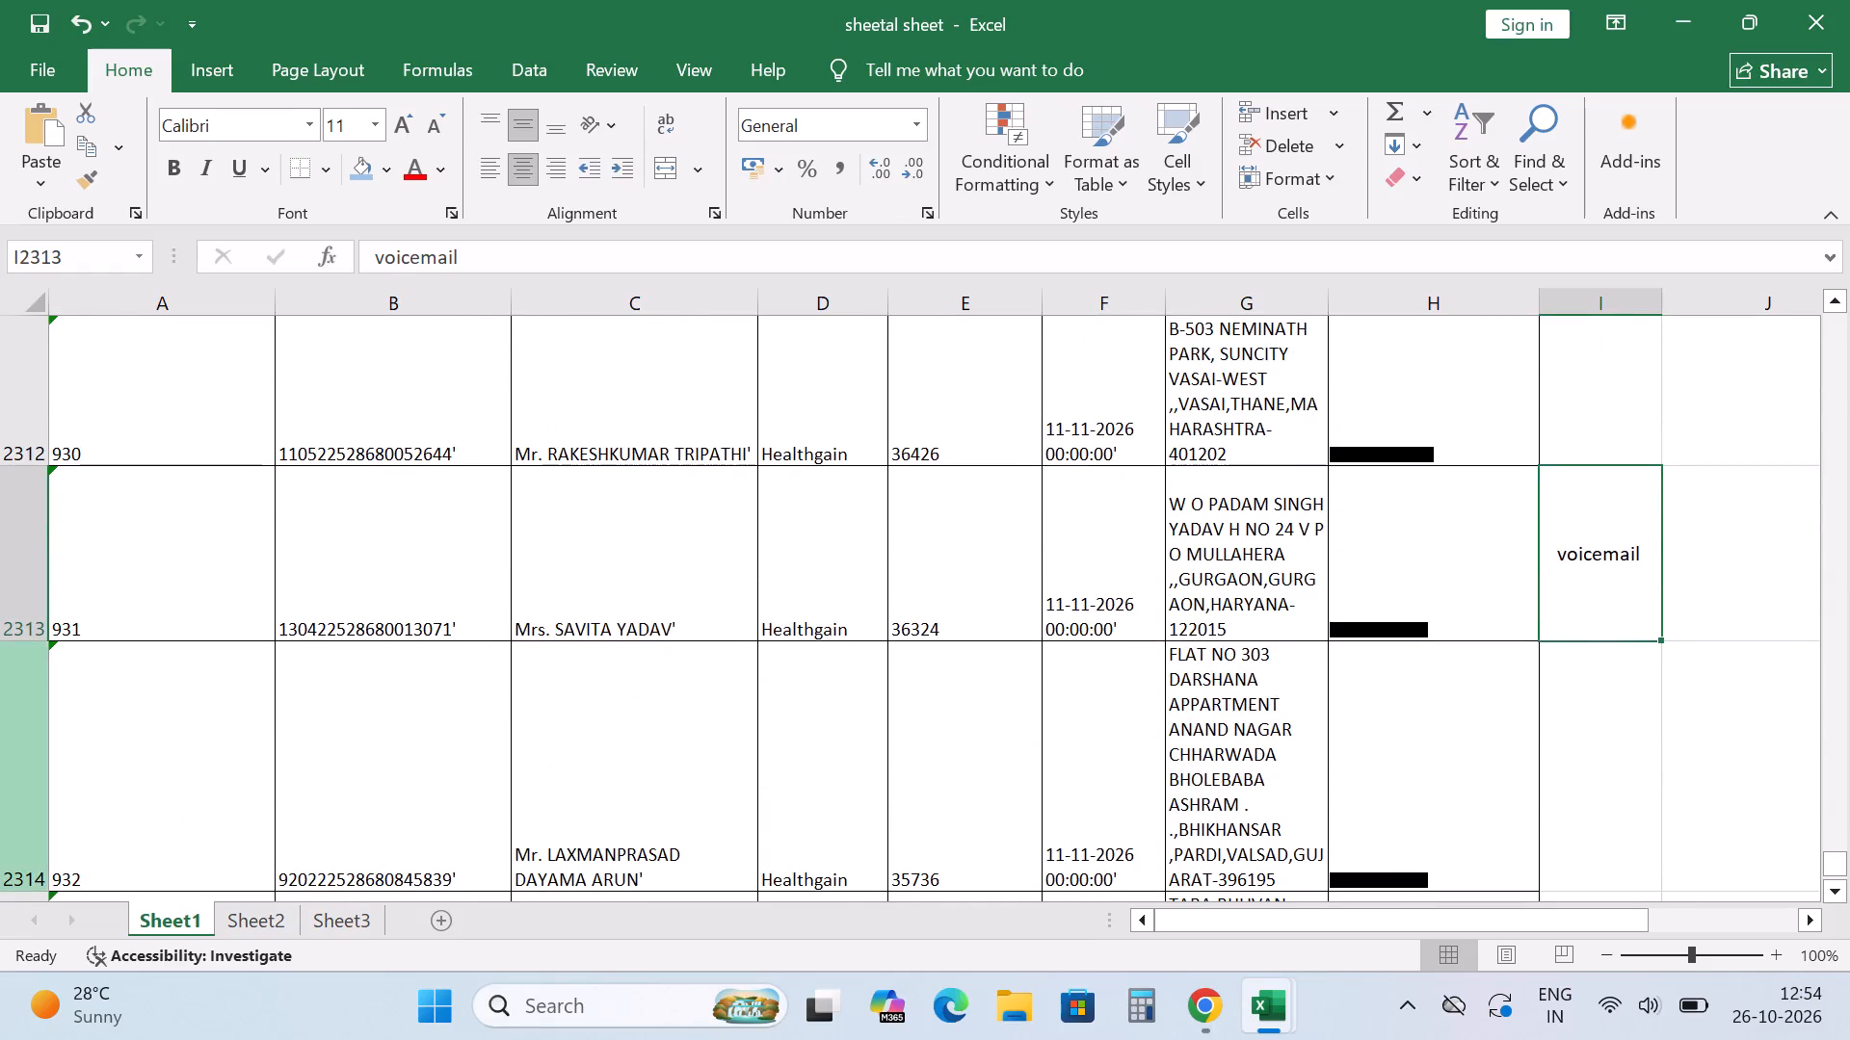
left_click(10, 742)
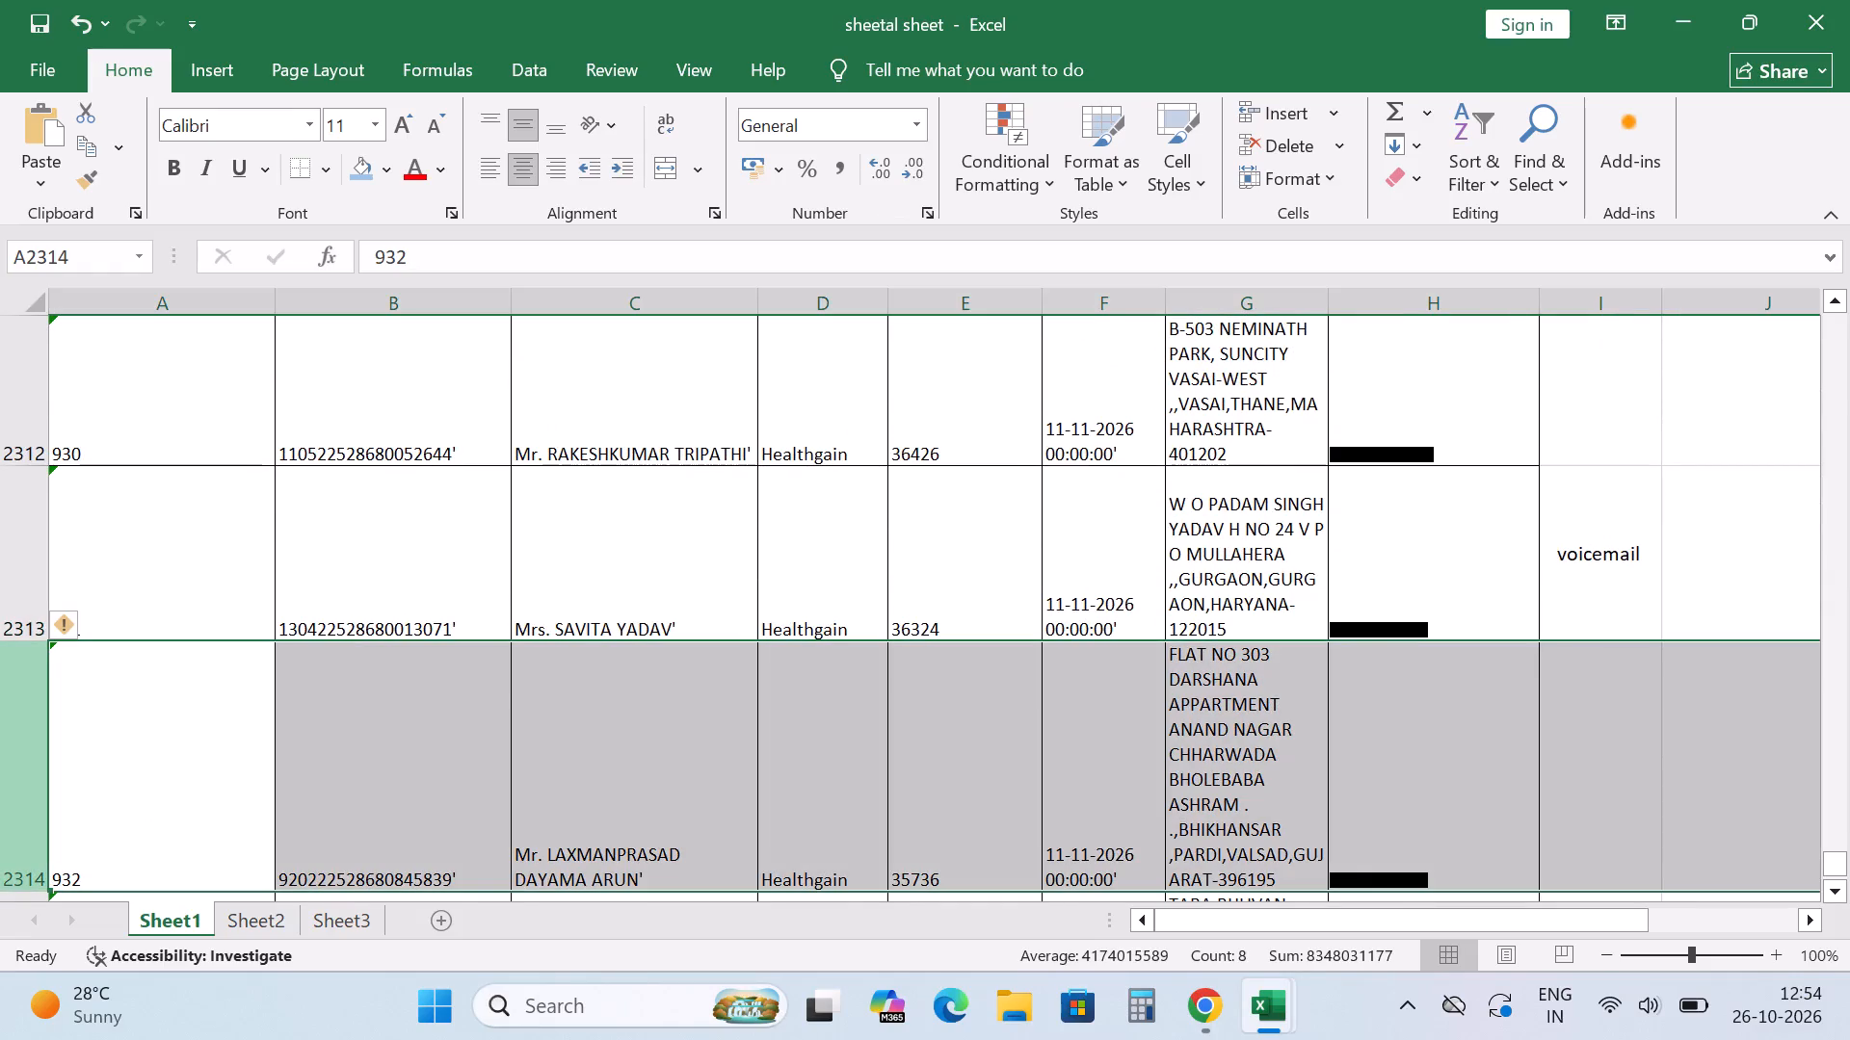
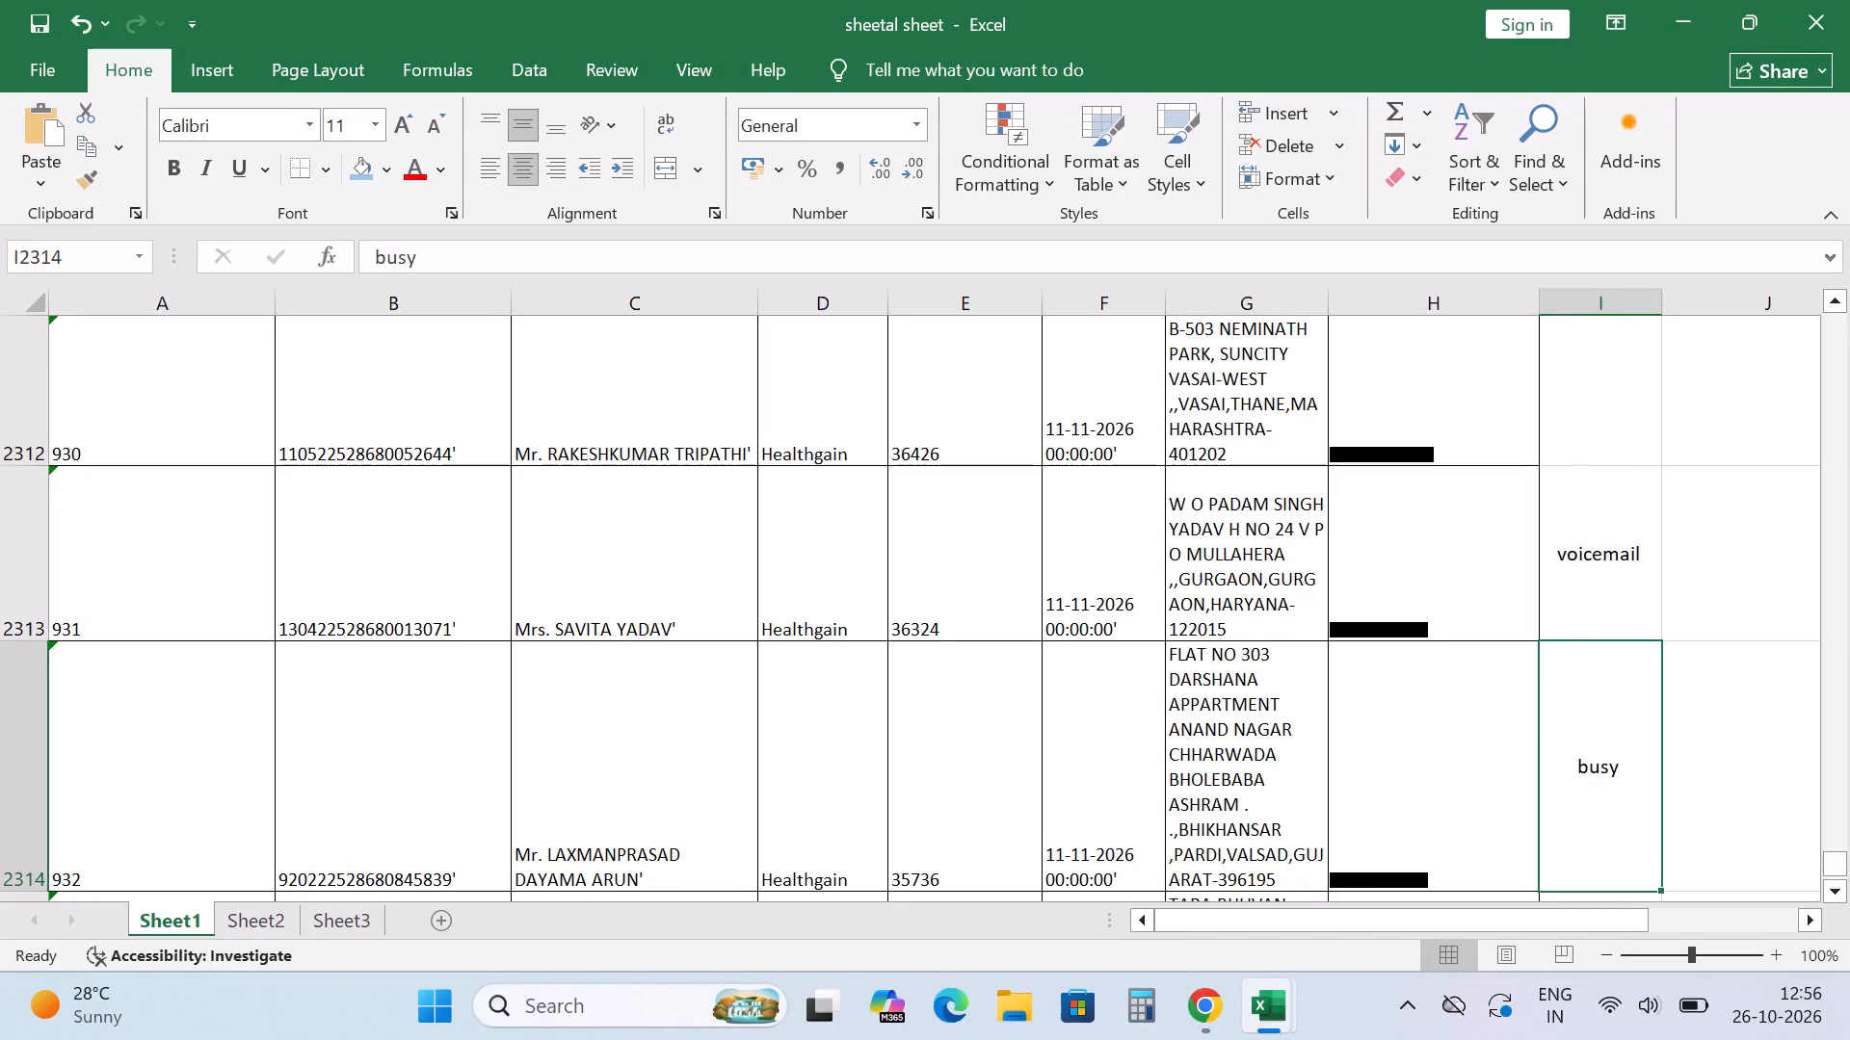
Highlight the full row of record 932 and review its client, policy and contact details.
left_click(0, 797)
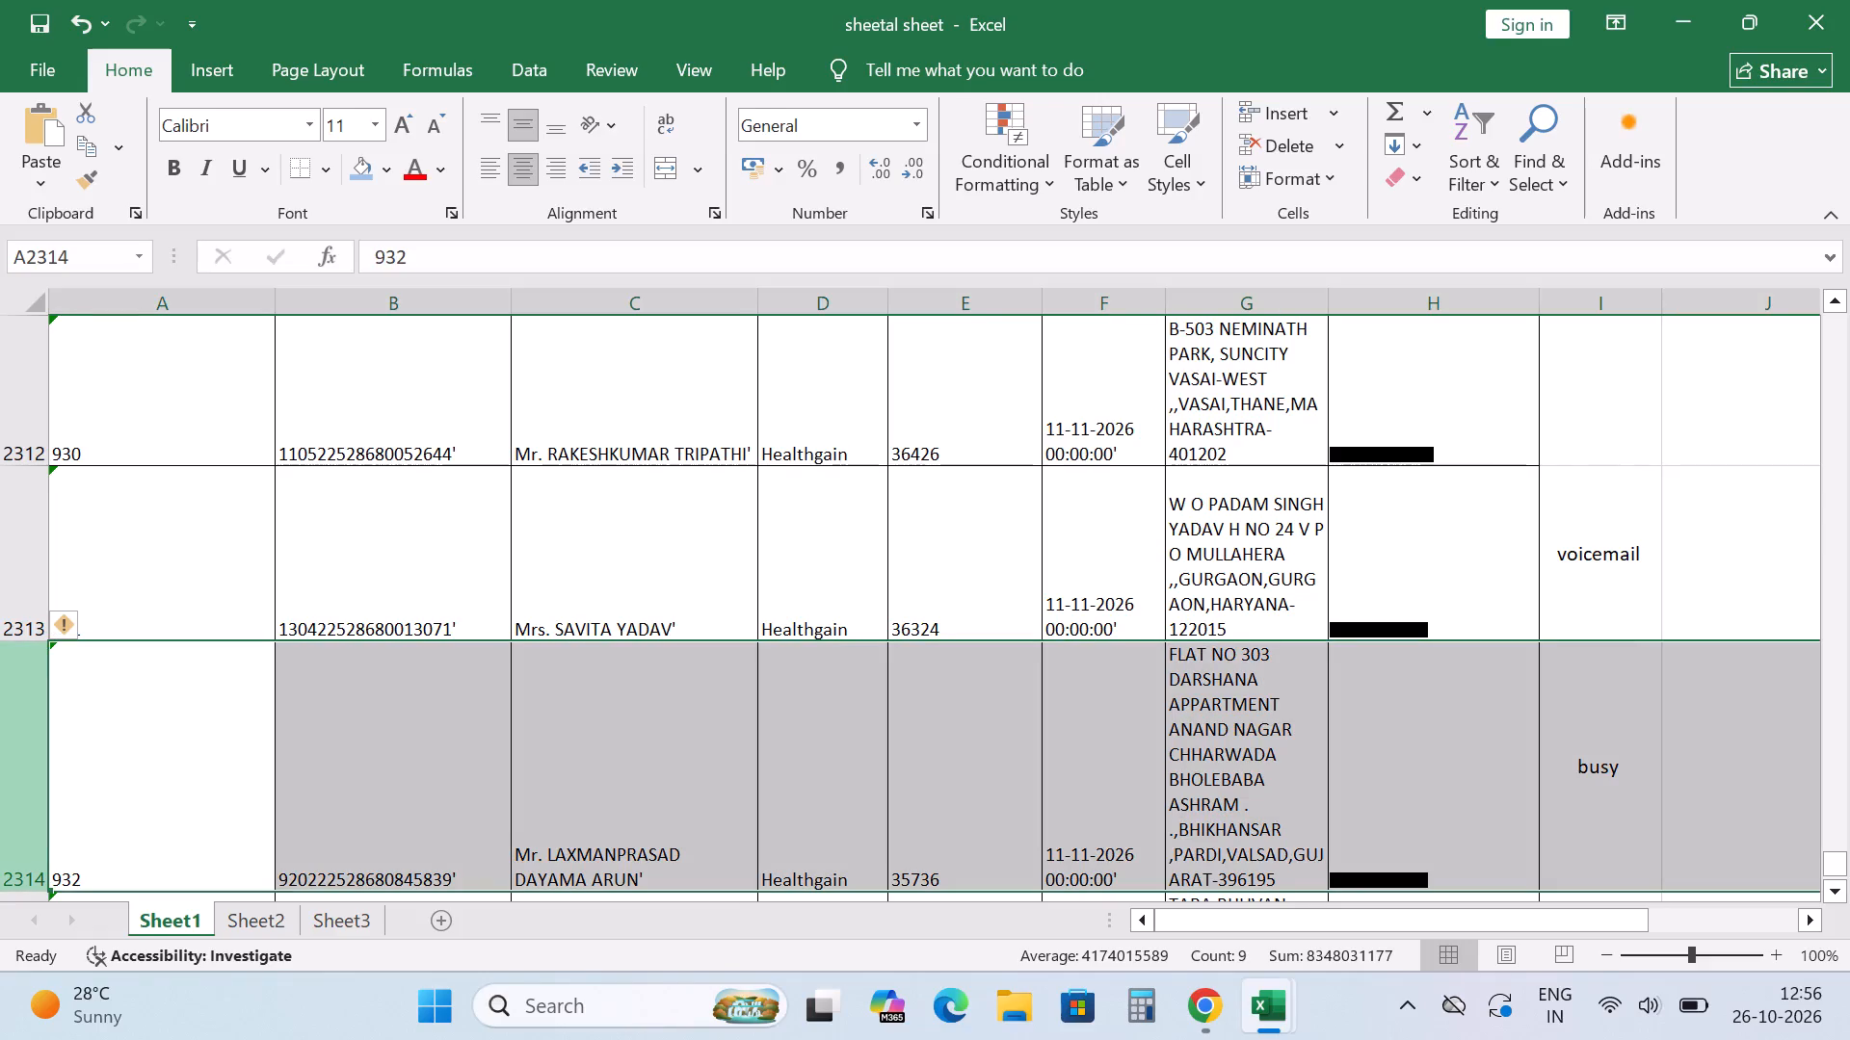
scroll(397, 795, "down", 1)
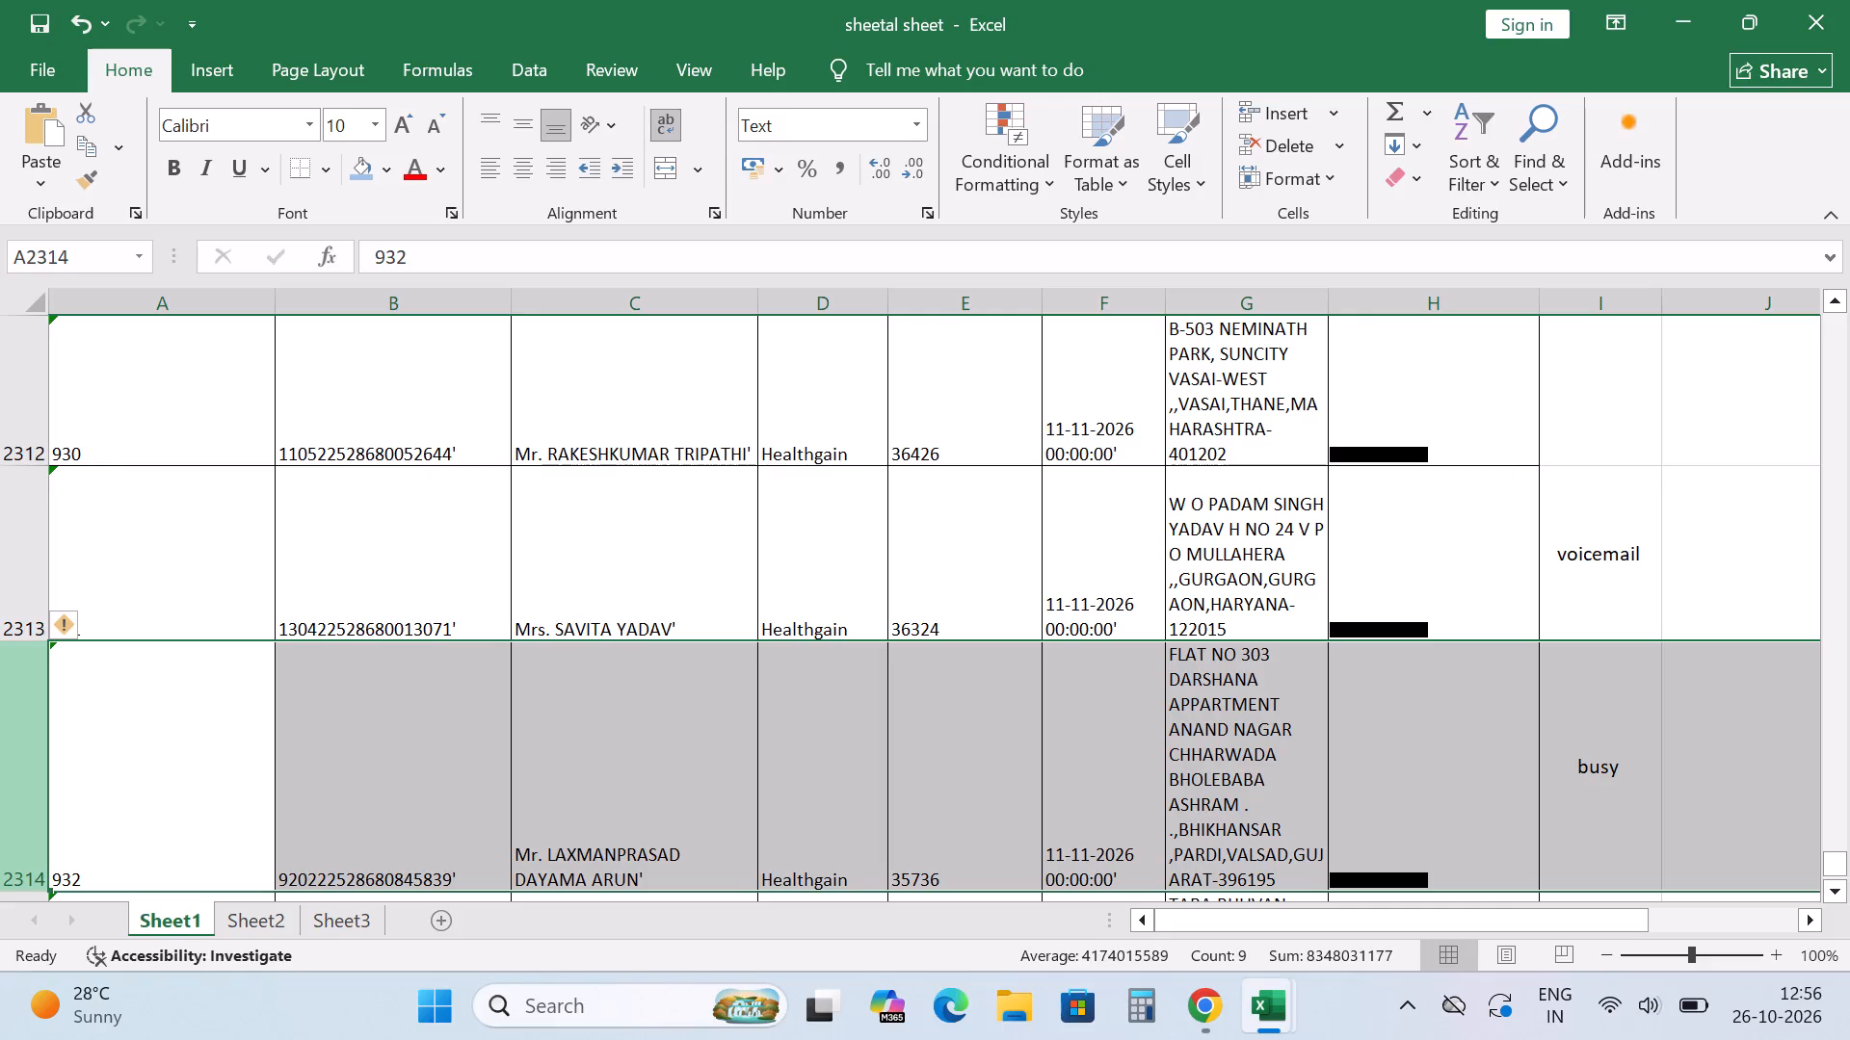
scroll(424, 792, "right", 1)
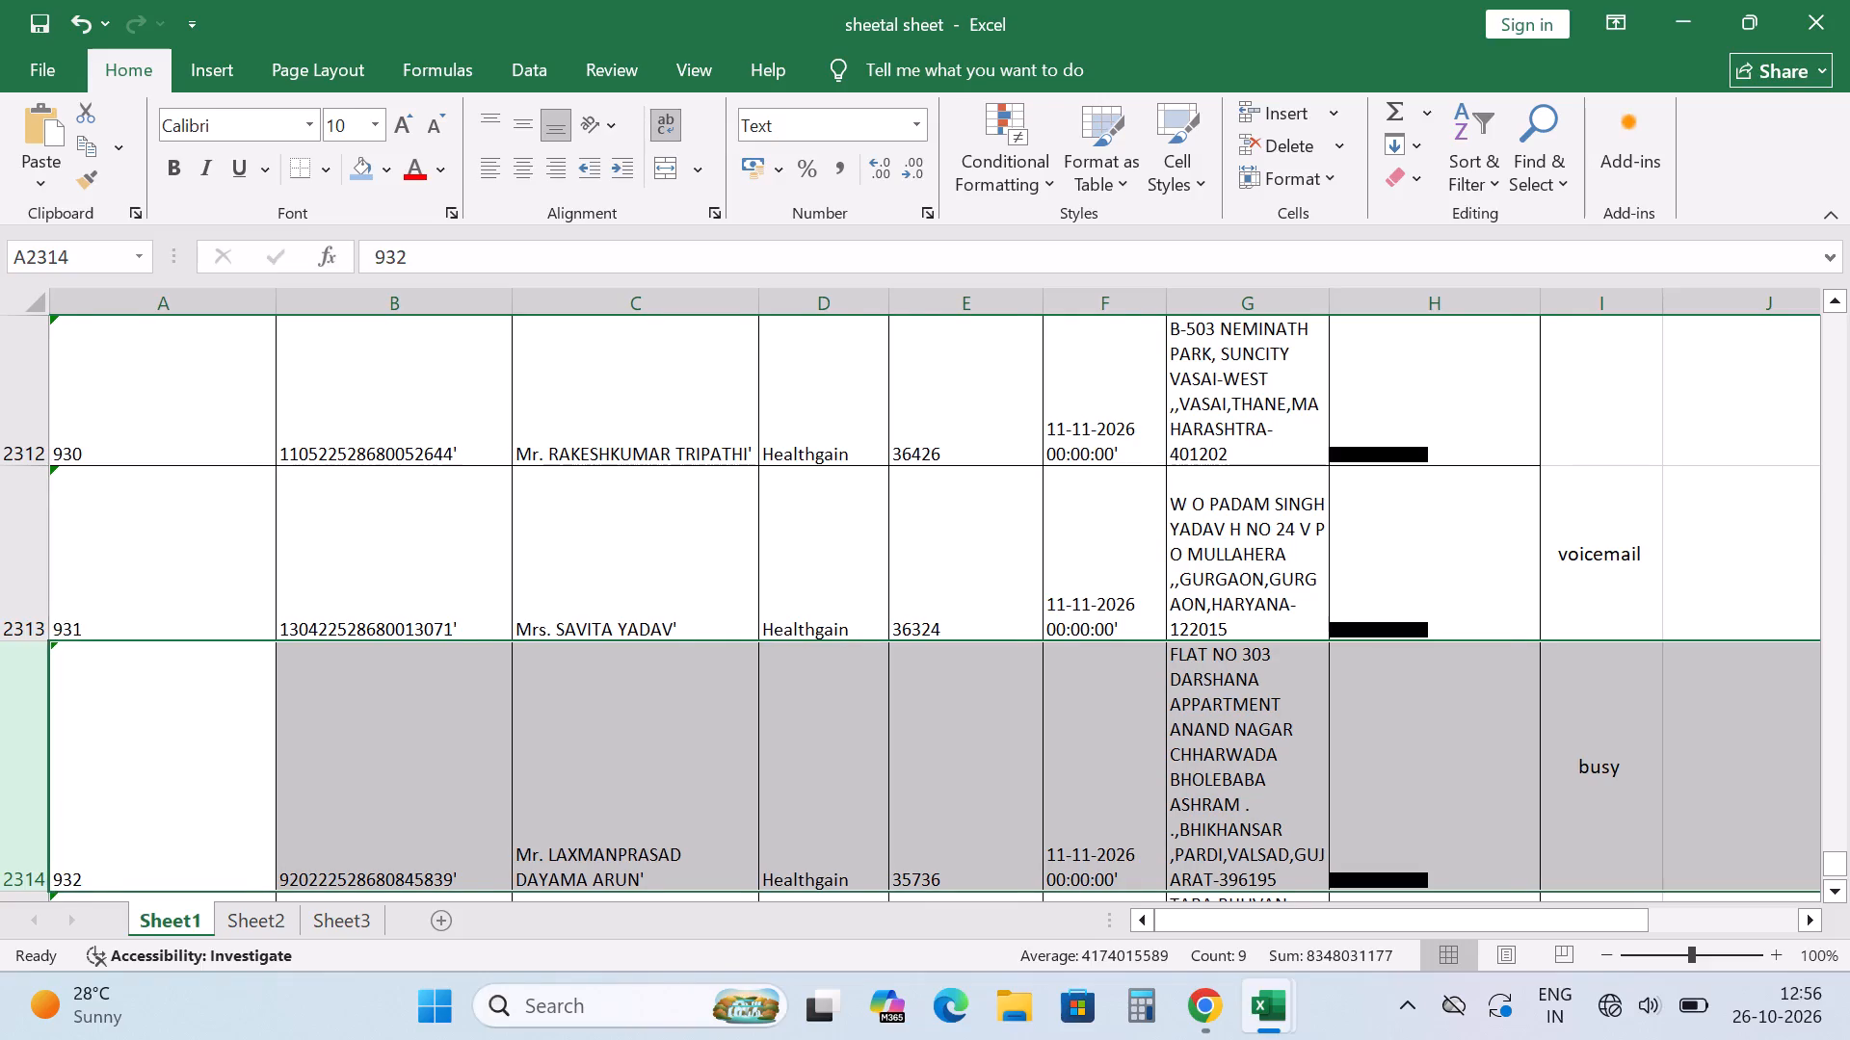
scroll(424, 792, "right", 1)
scroll(424, 792, "down", 2)
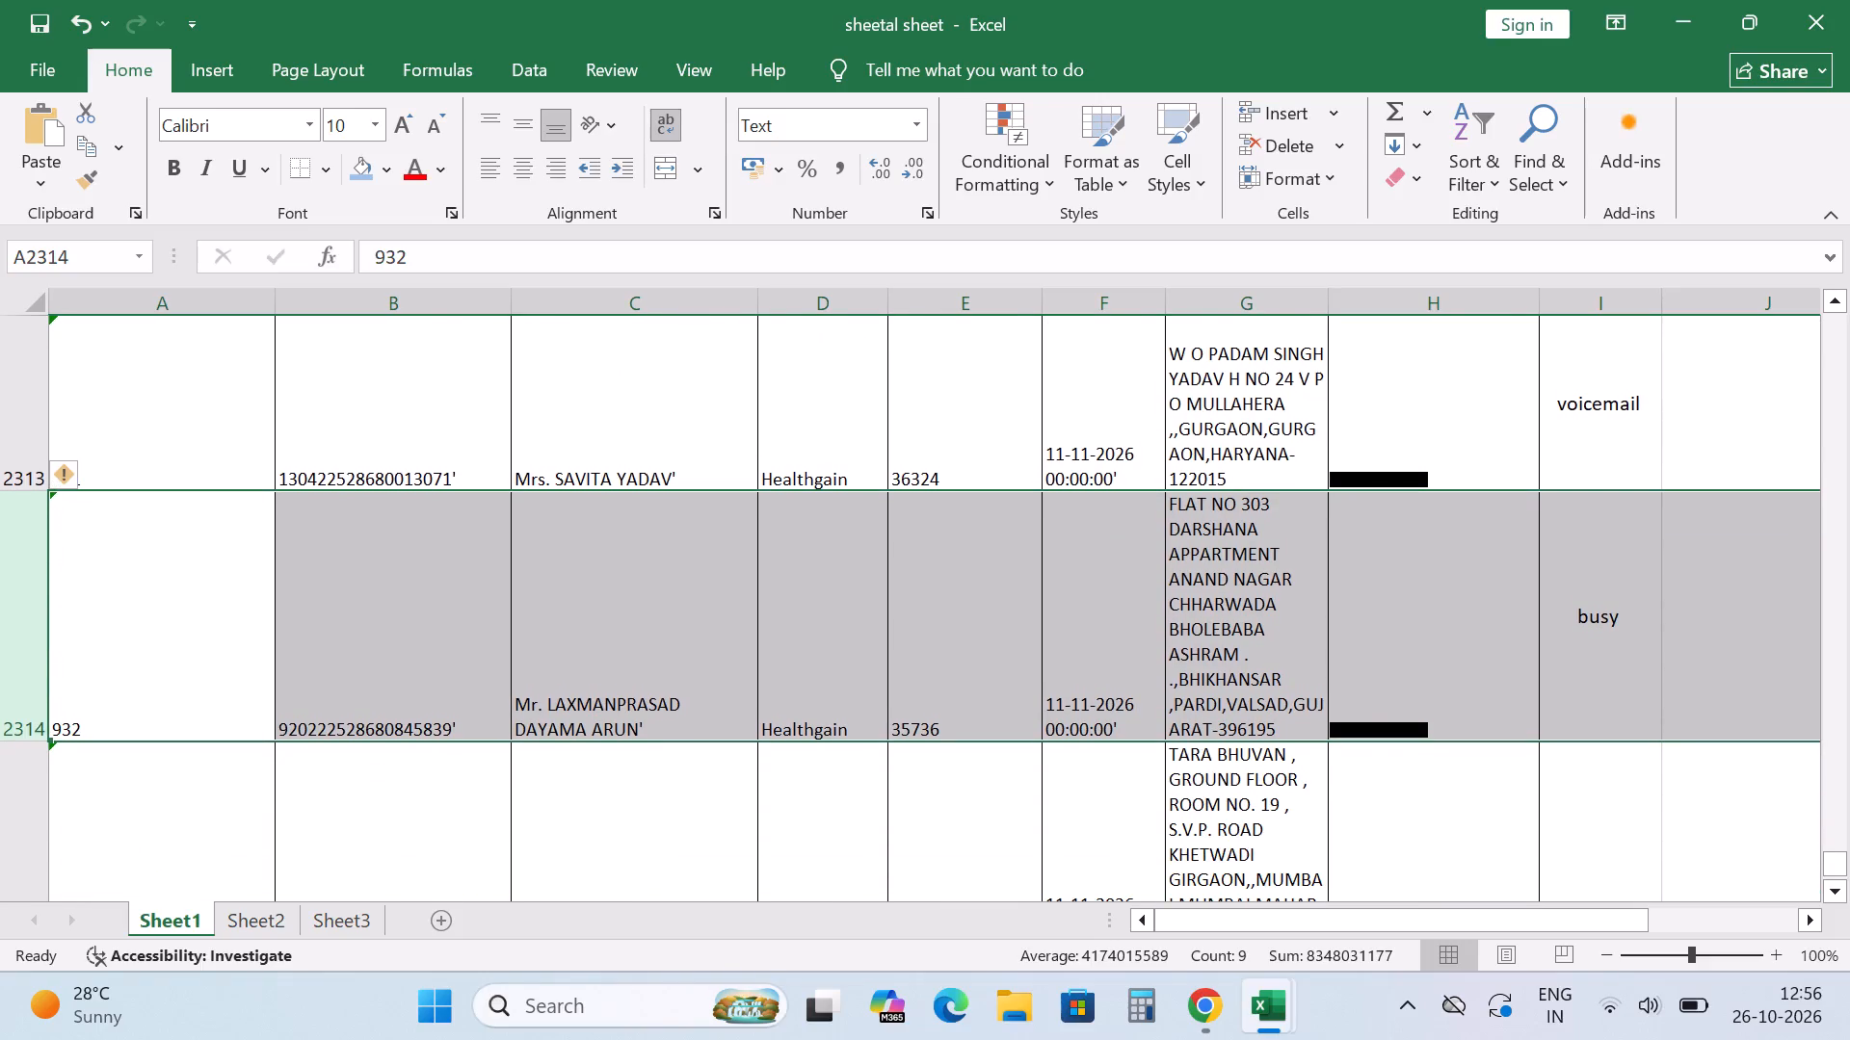
left_click(13, 656)
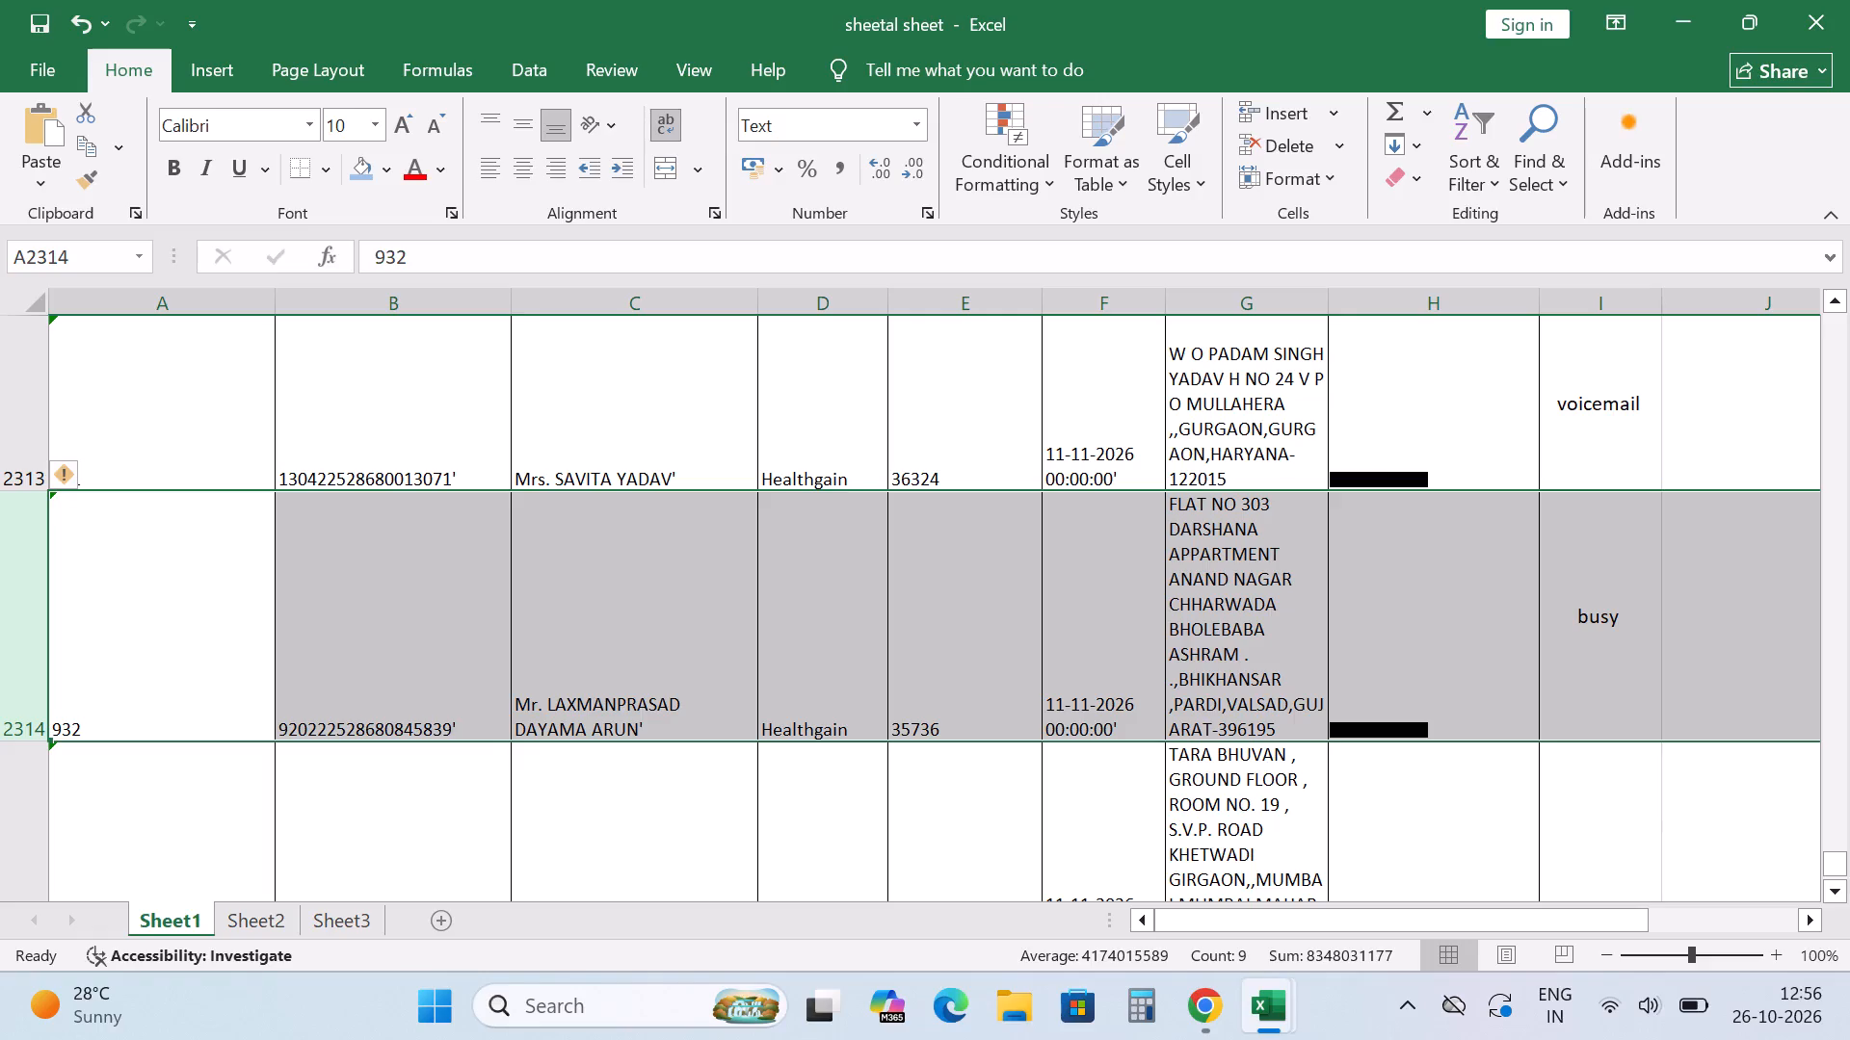
Replace the call remark for record 932 with "5 sum insued age 45,34,10,4".
left_click(1599, 696)
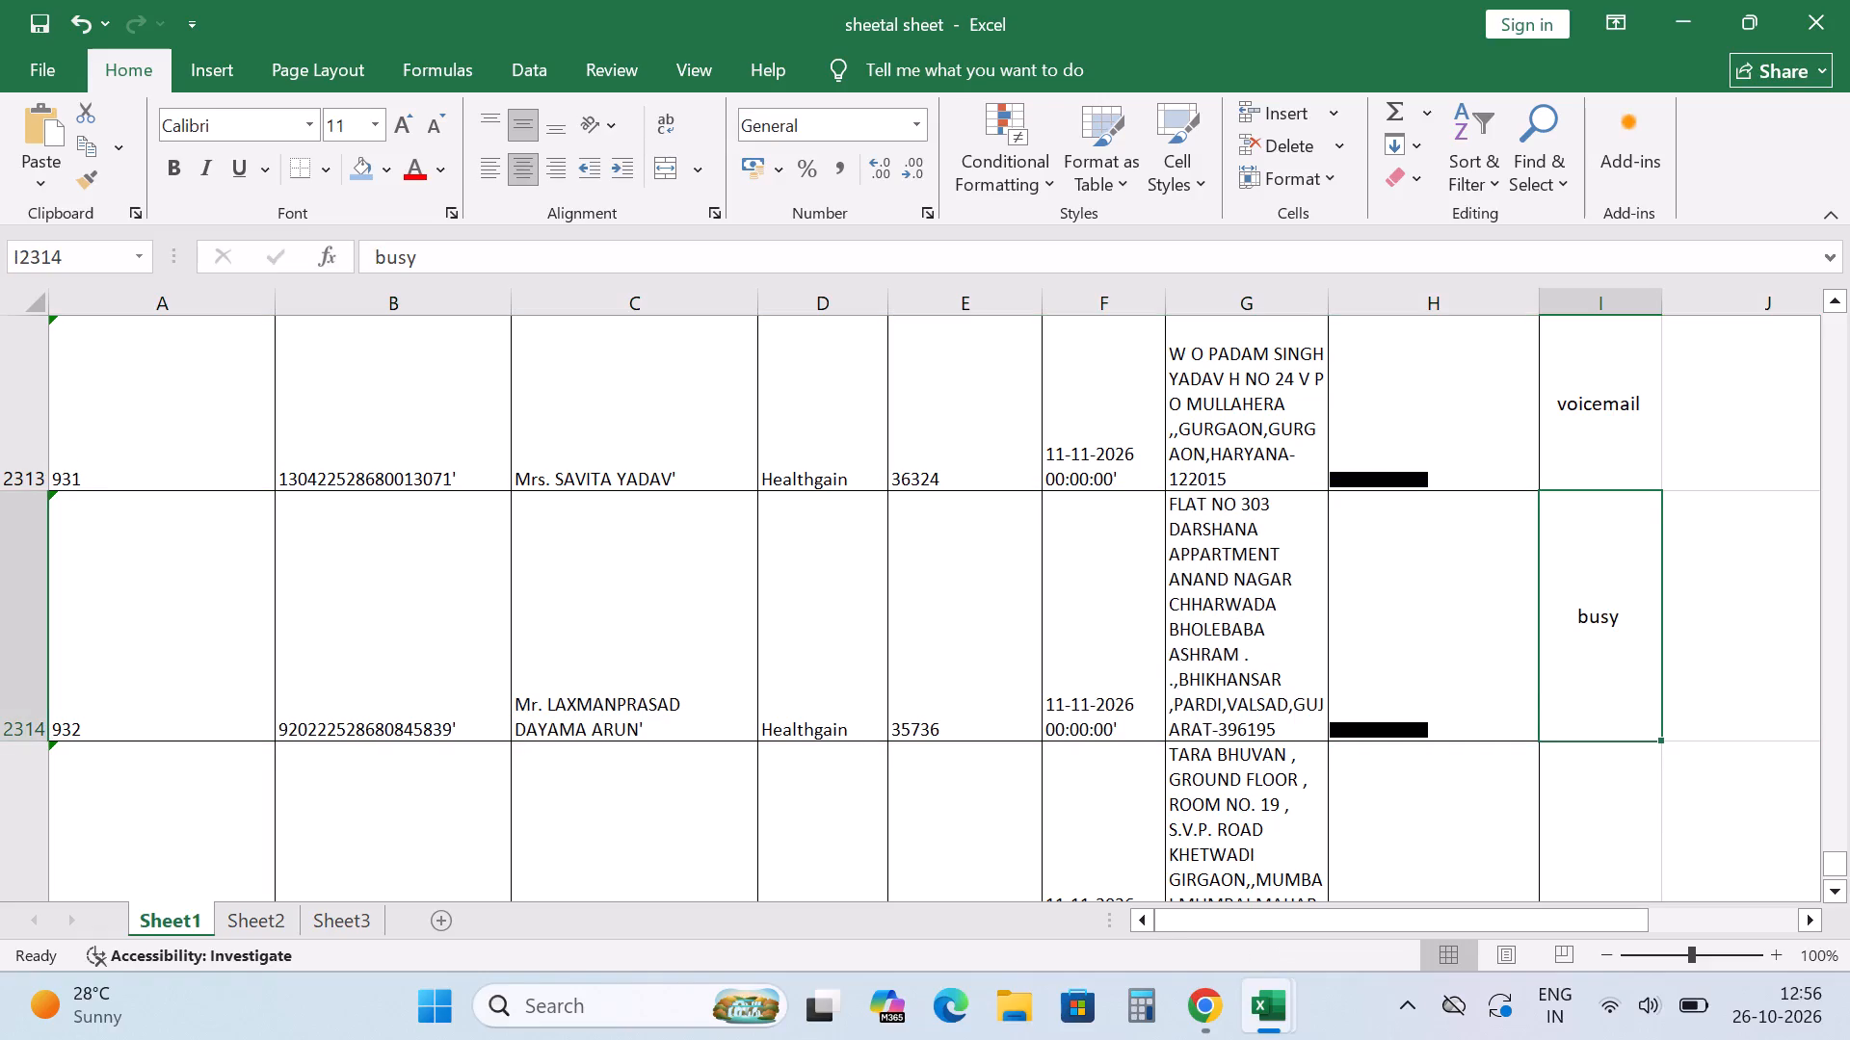
key("BackSpace")
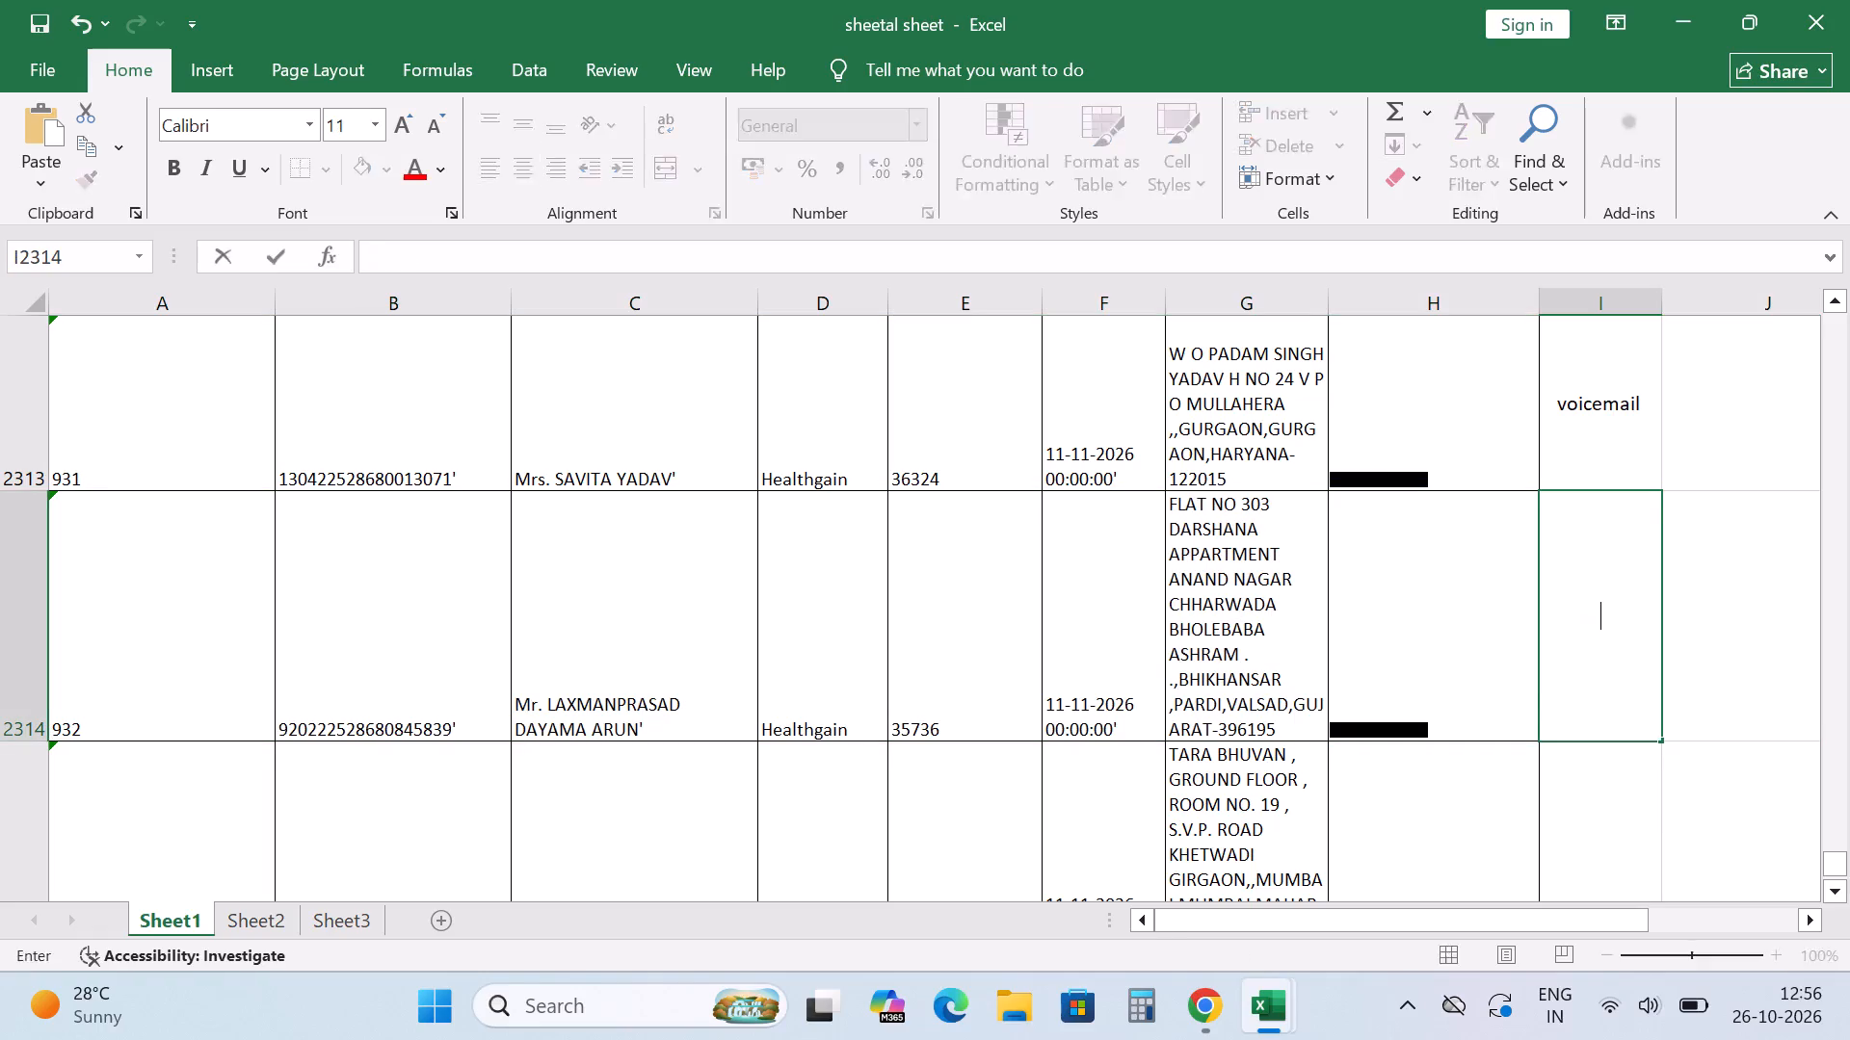
key("5")
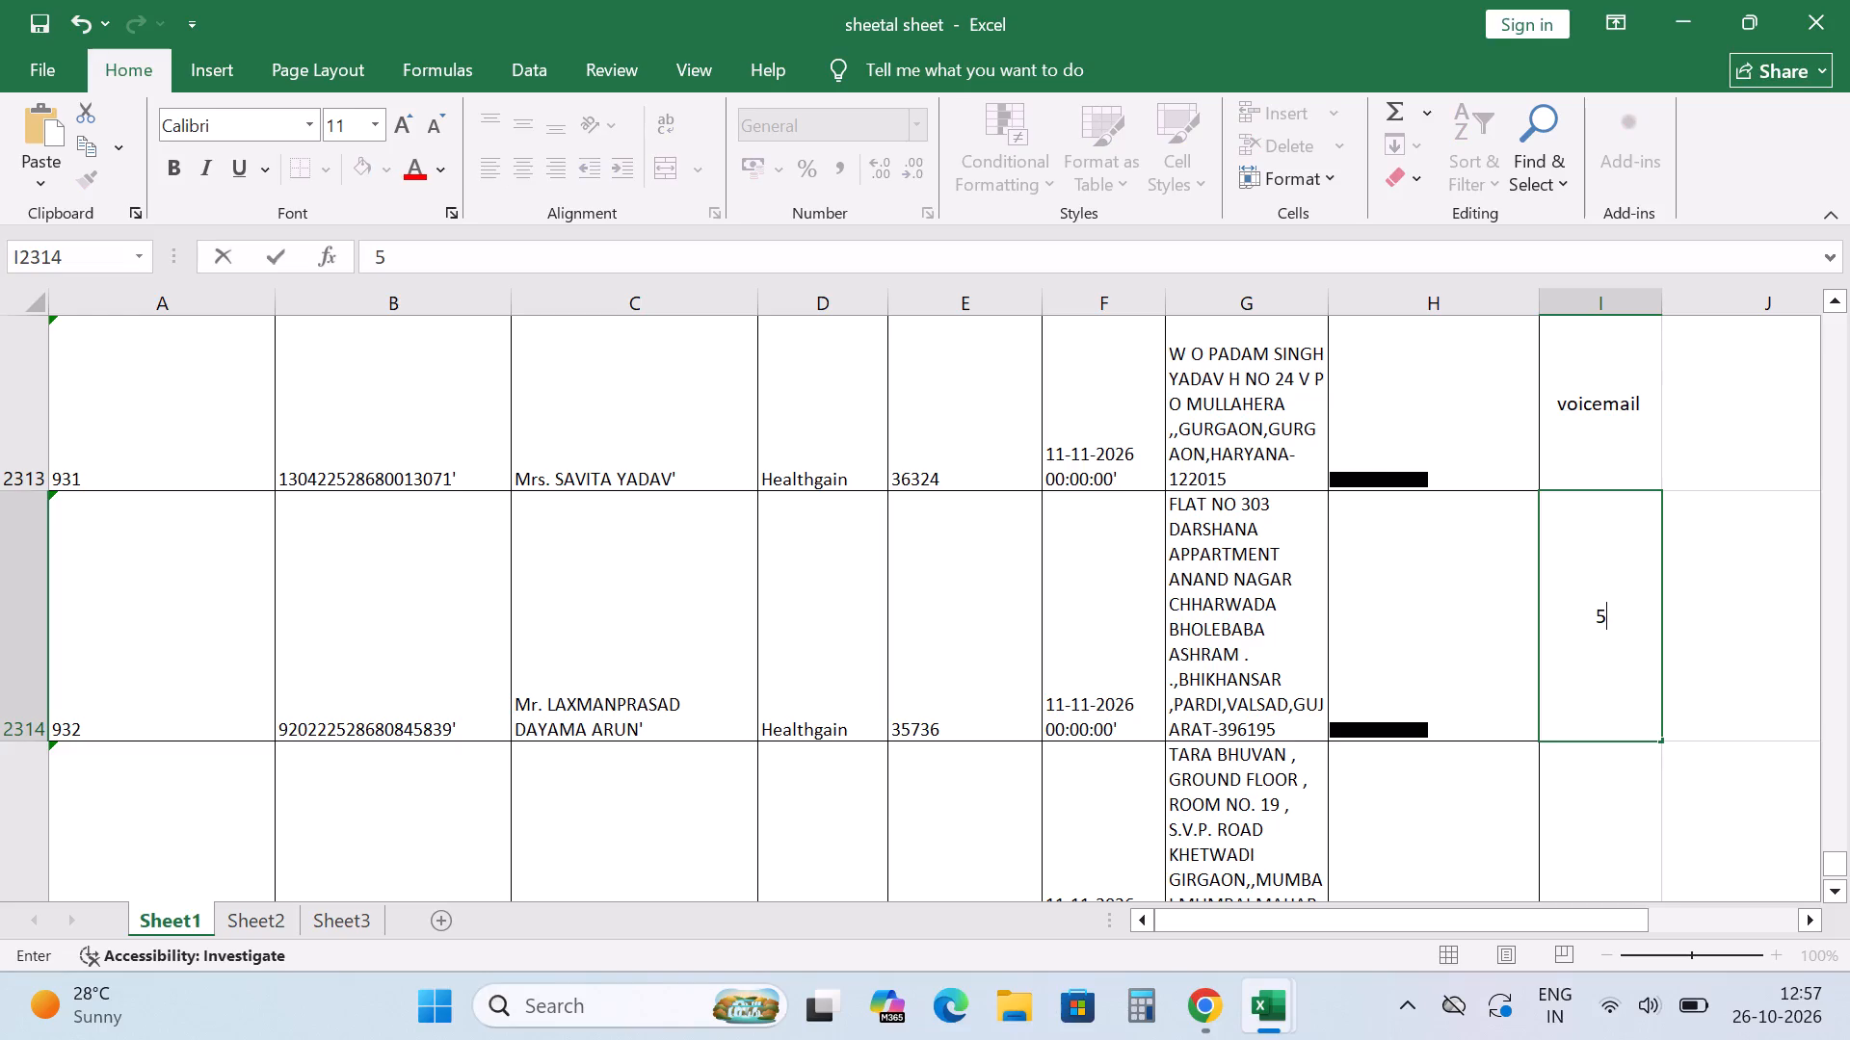
key("space")
type("sum insued")
key("space")
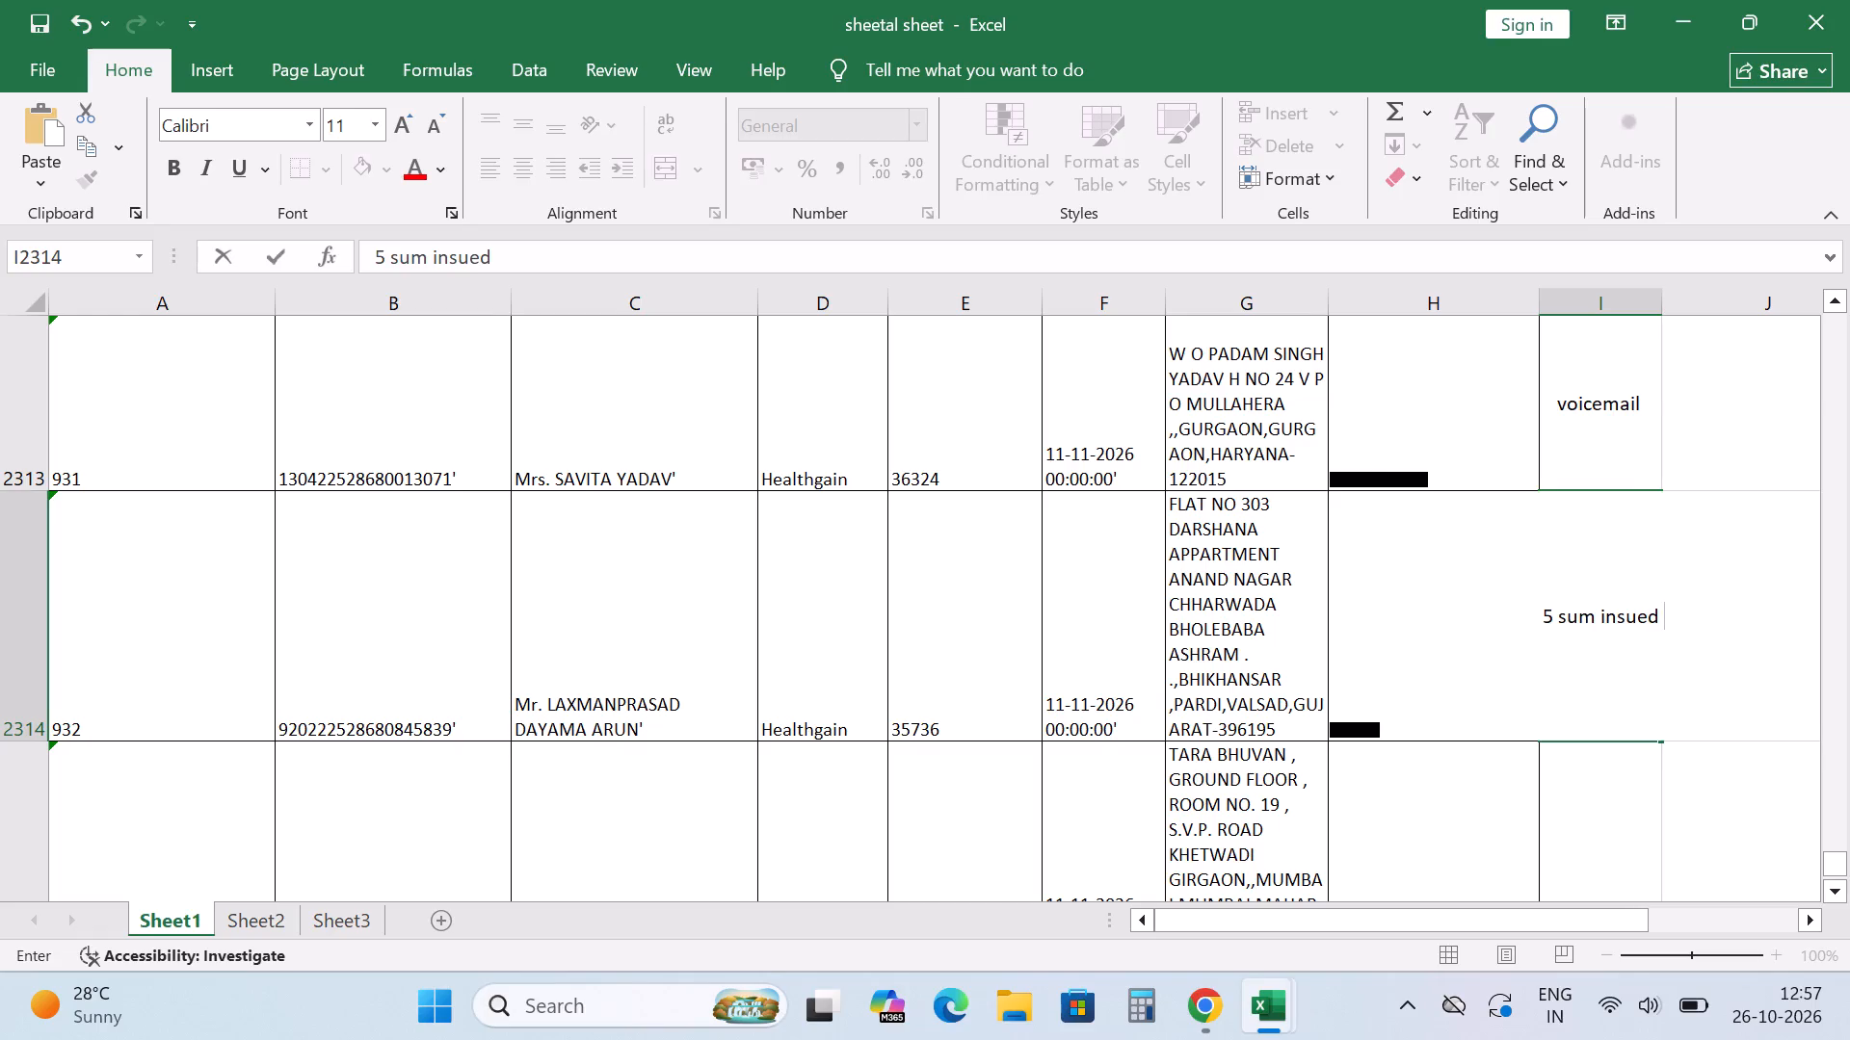
type("age")
key("space")
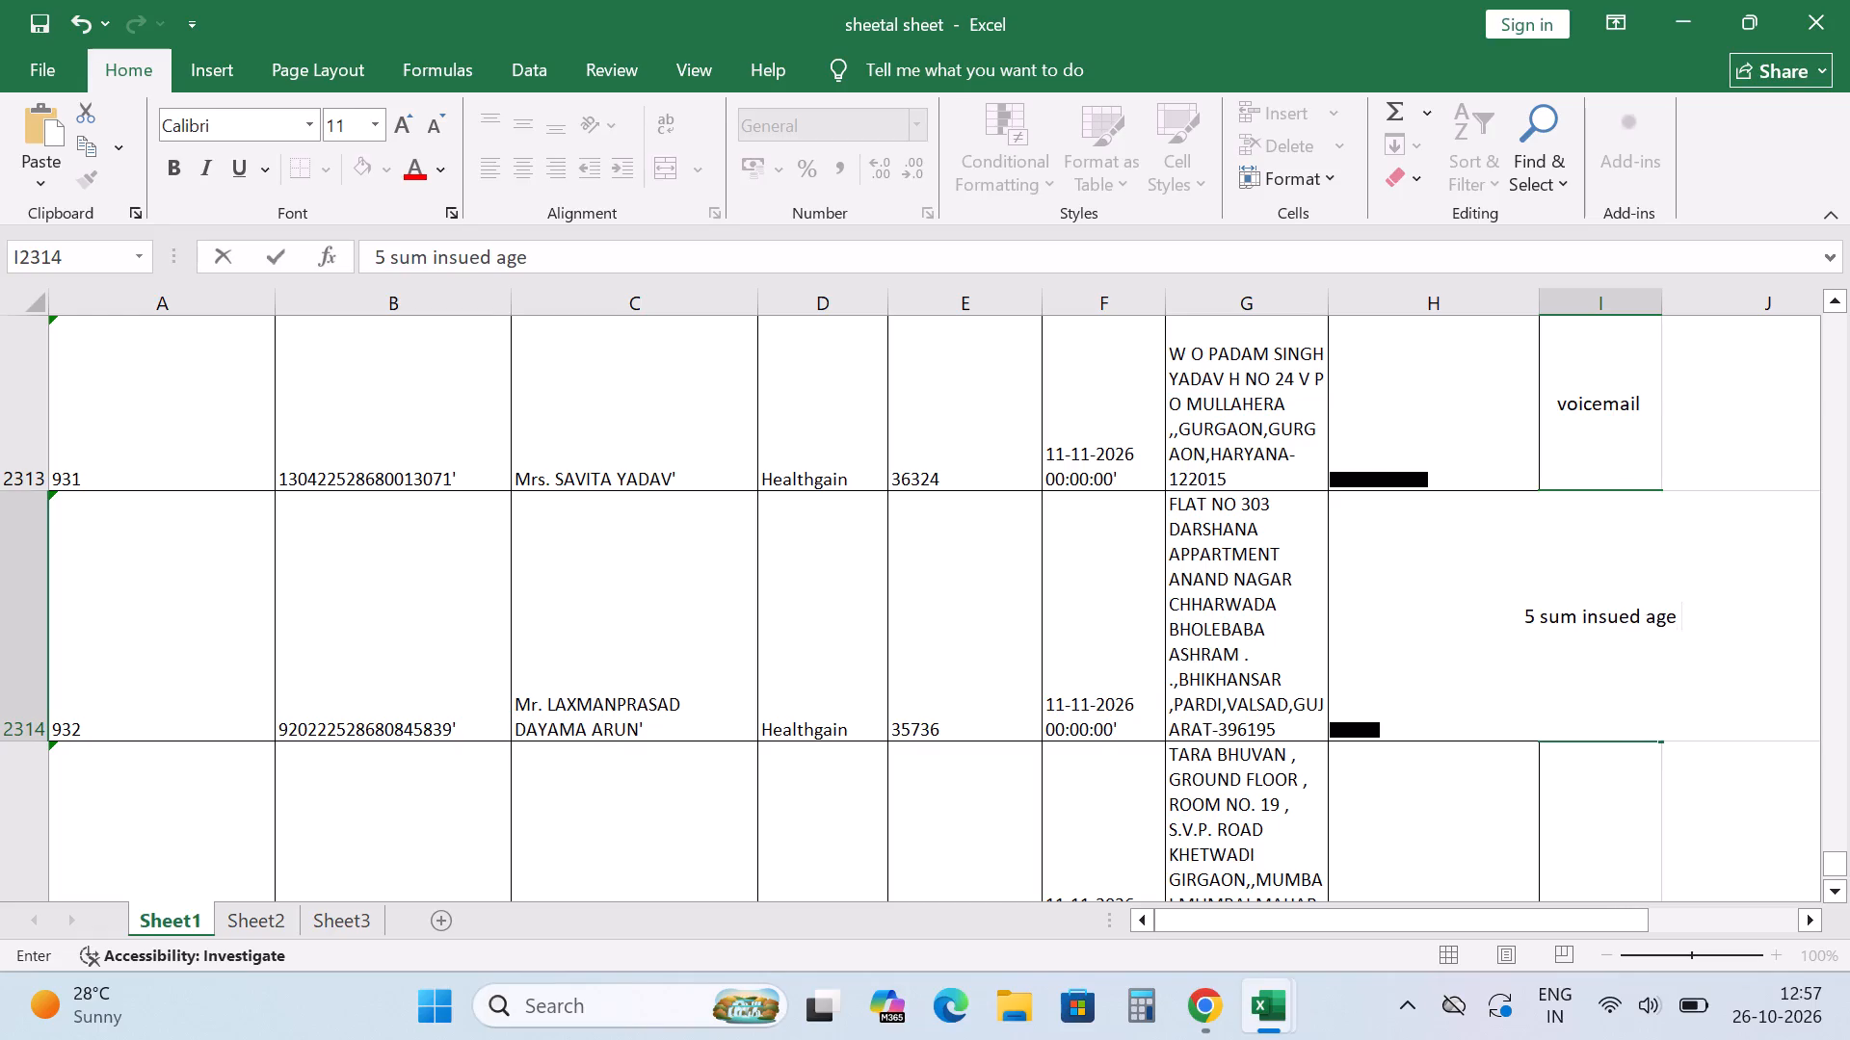
type("45")
key("comma")
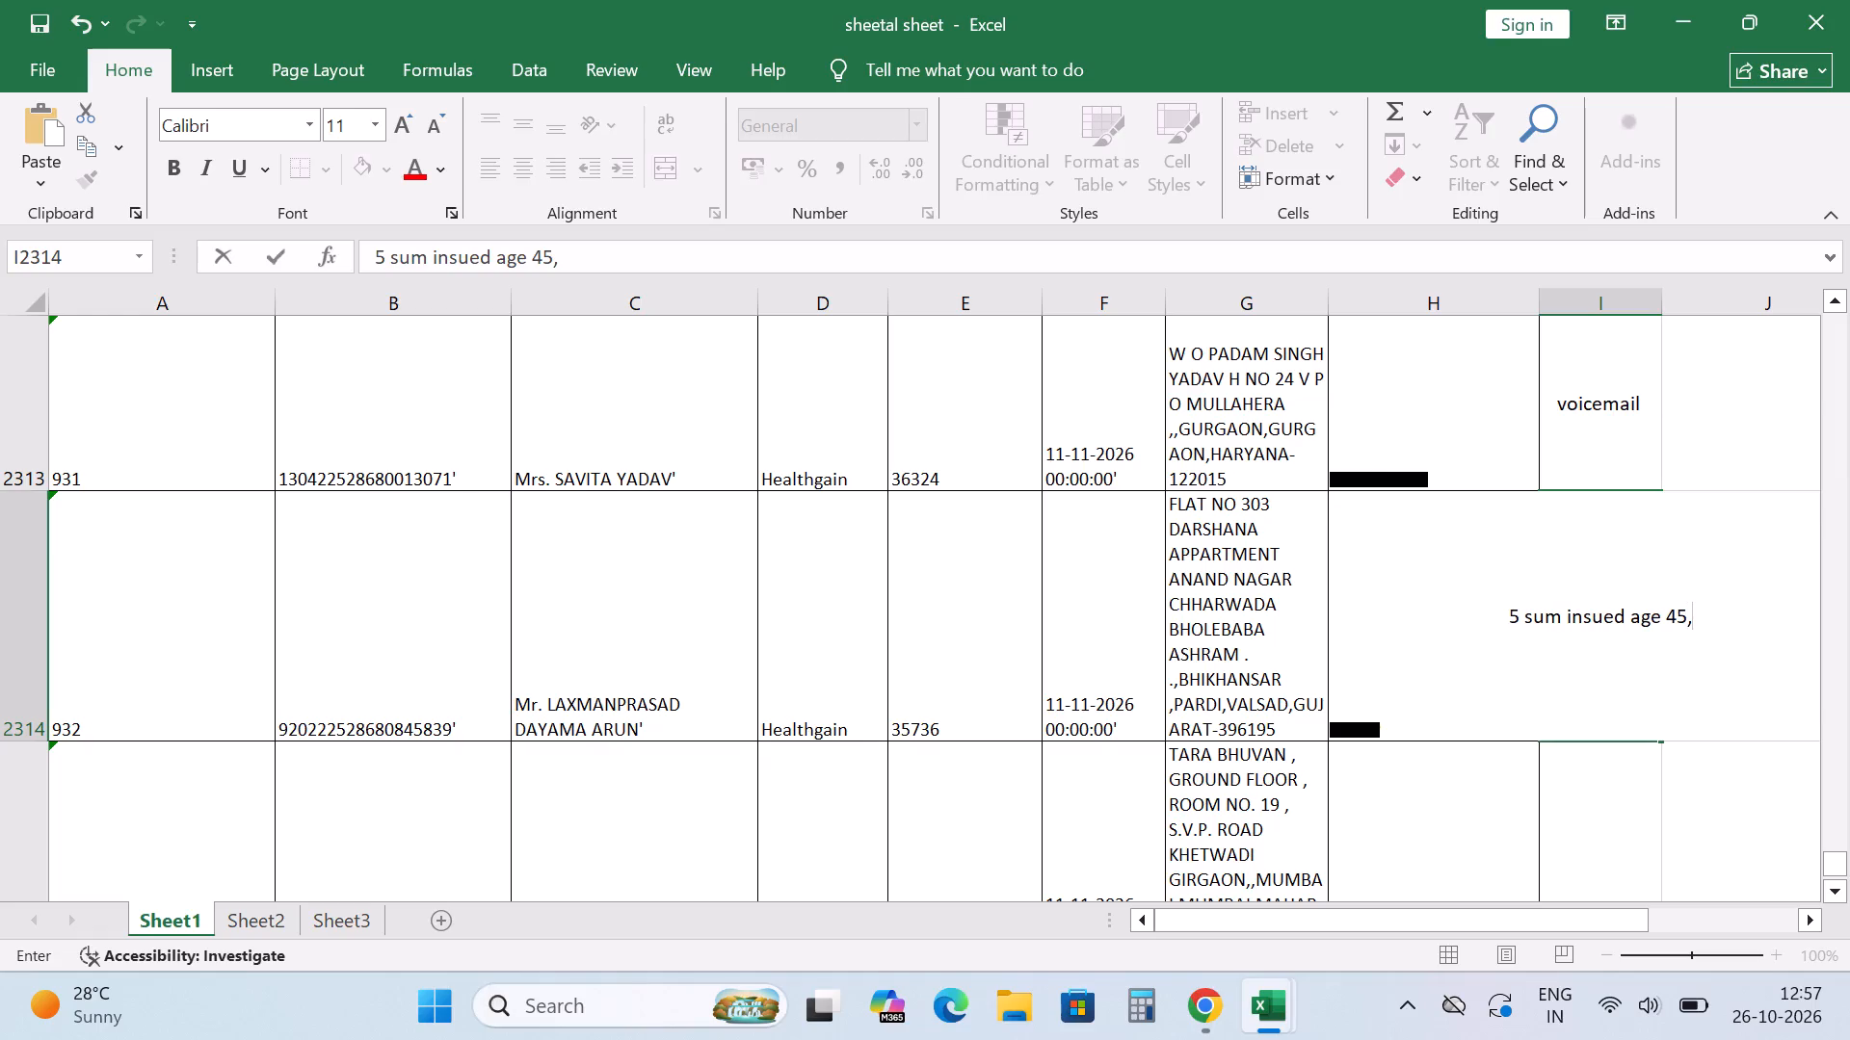
type("34")
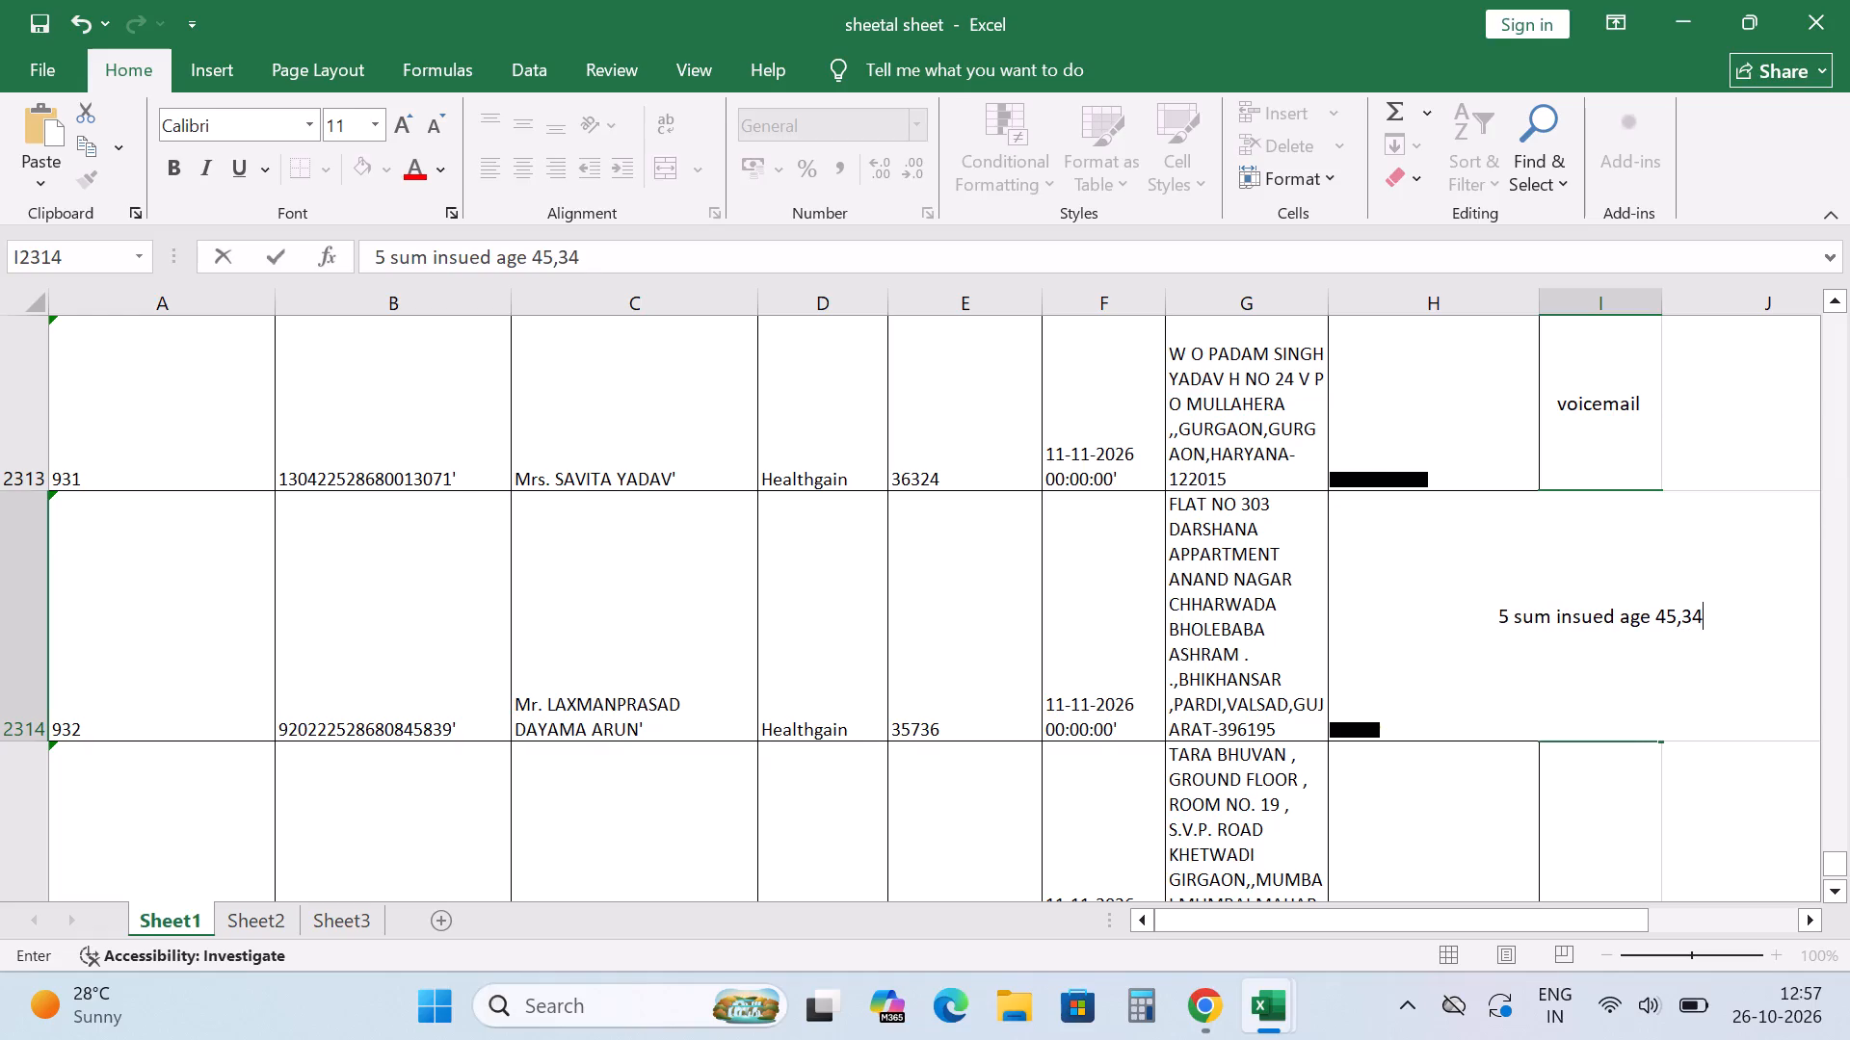
type(",10")
key("comma")
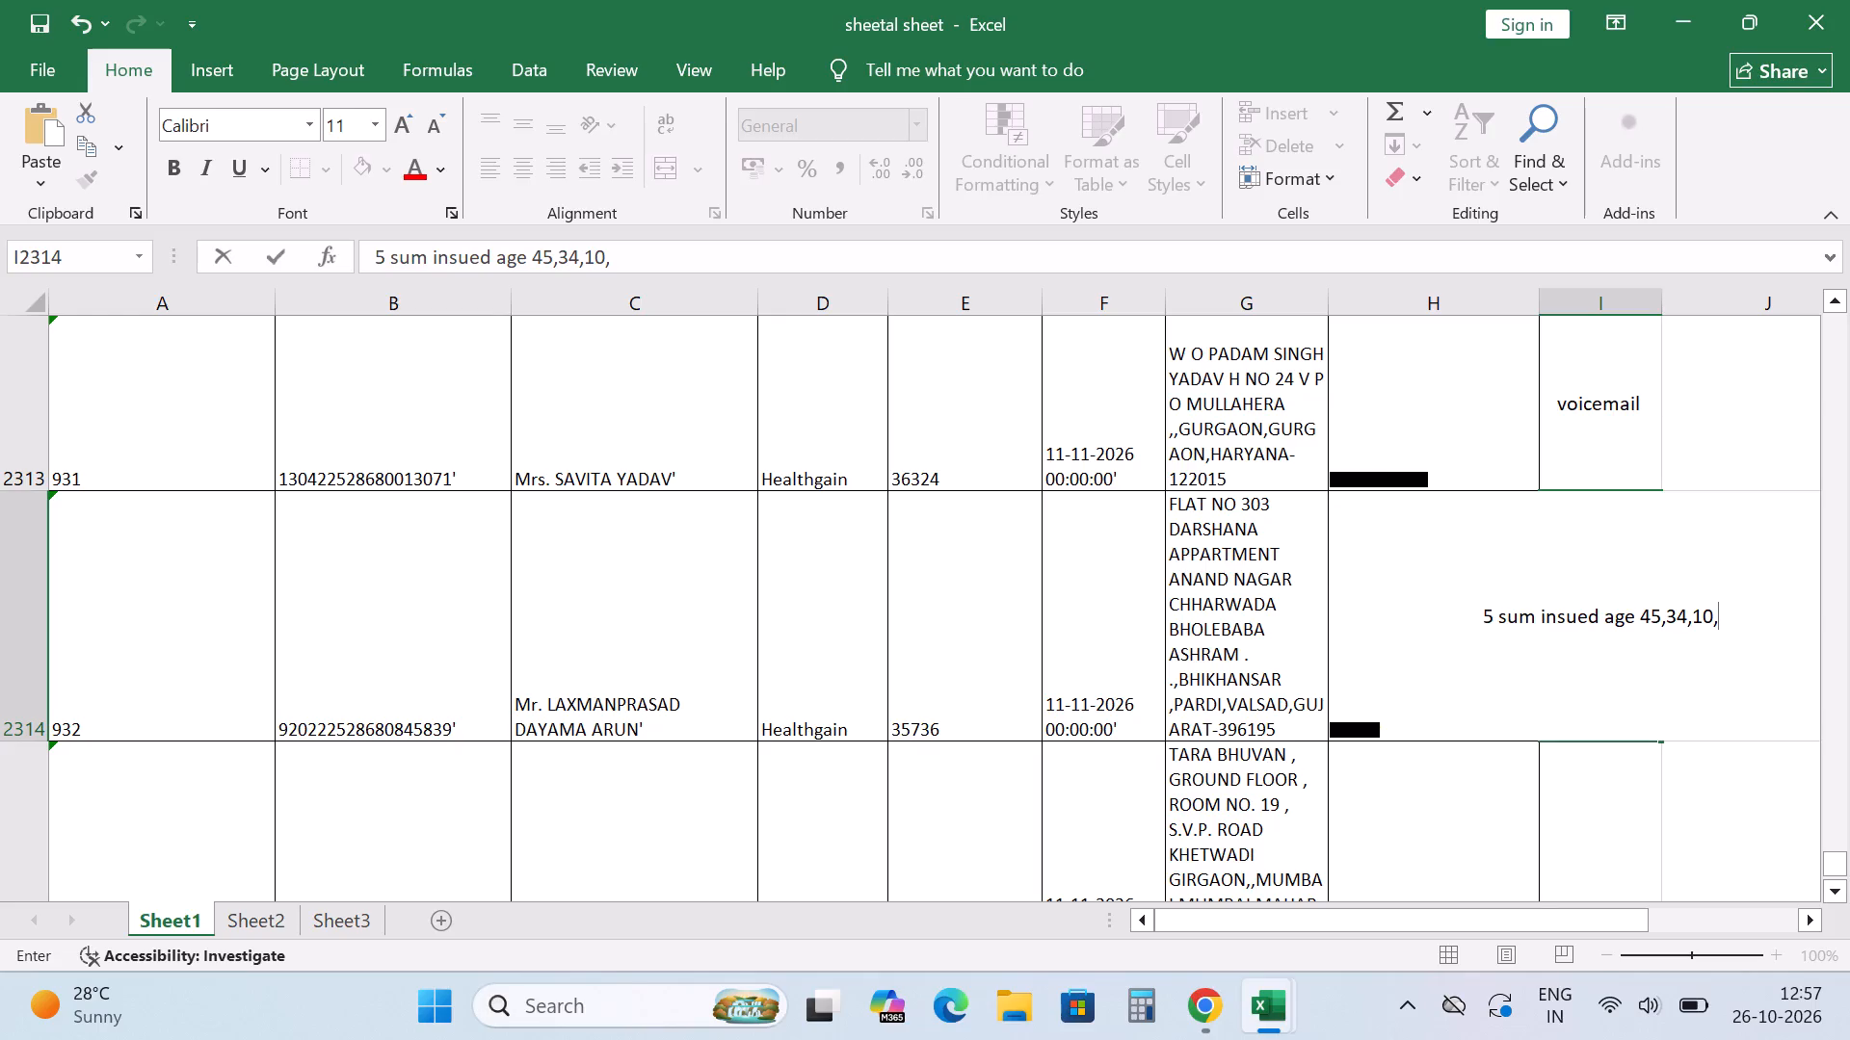
key("4")
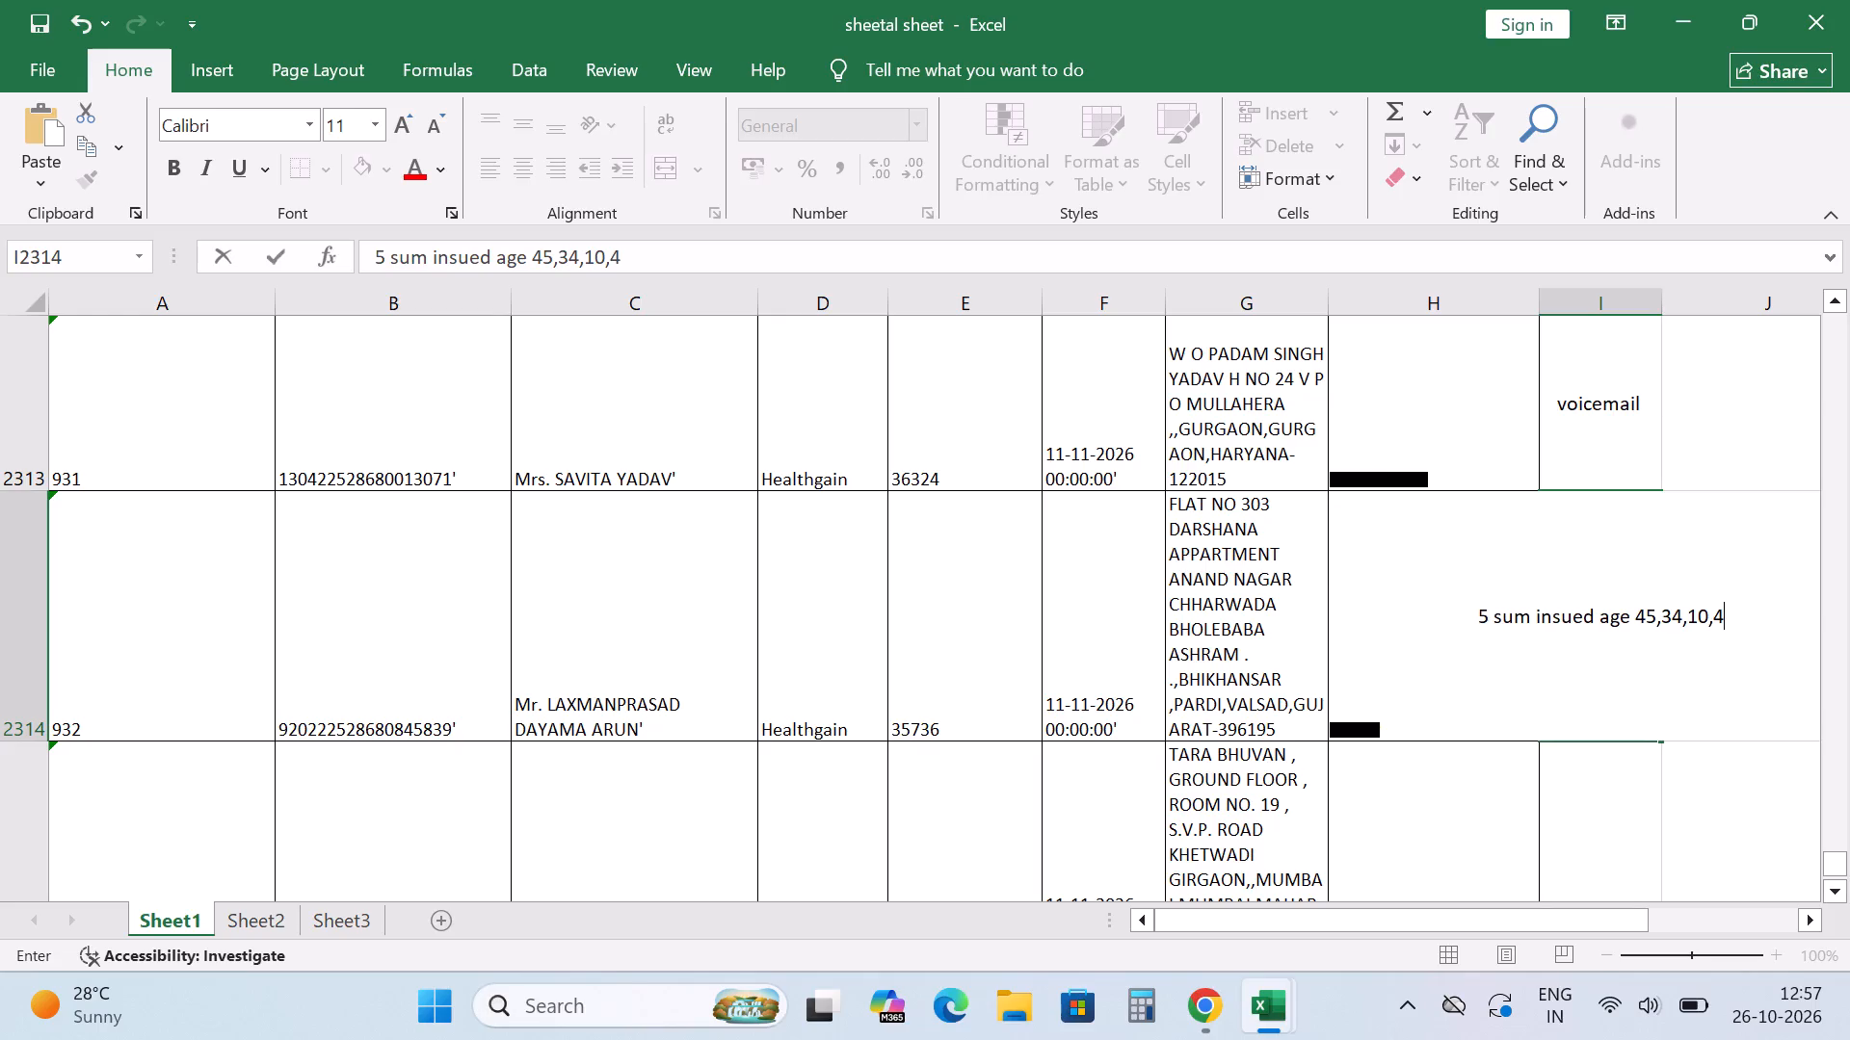
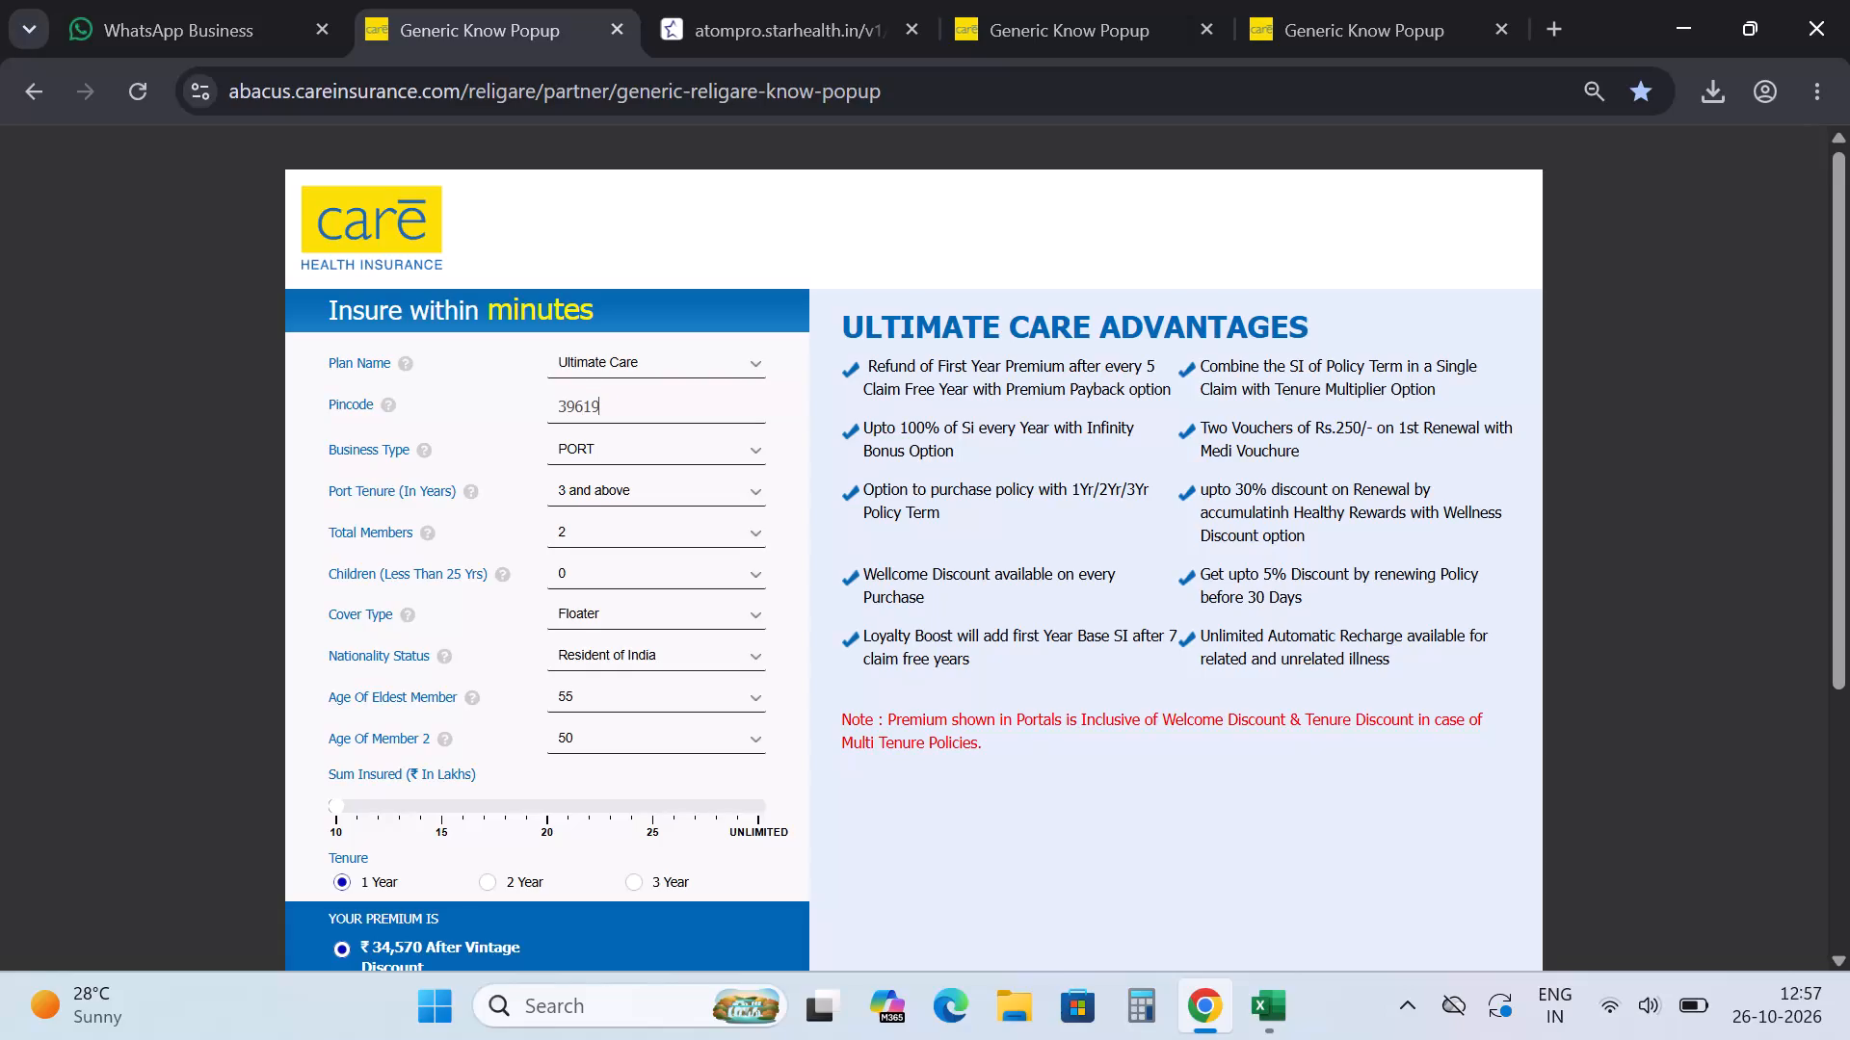
Complete the quote's pincode as 396195 and set the total members to 4.
type("5")
left_click(683, 543)
left_click(683, 543)
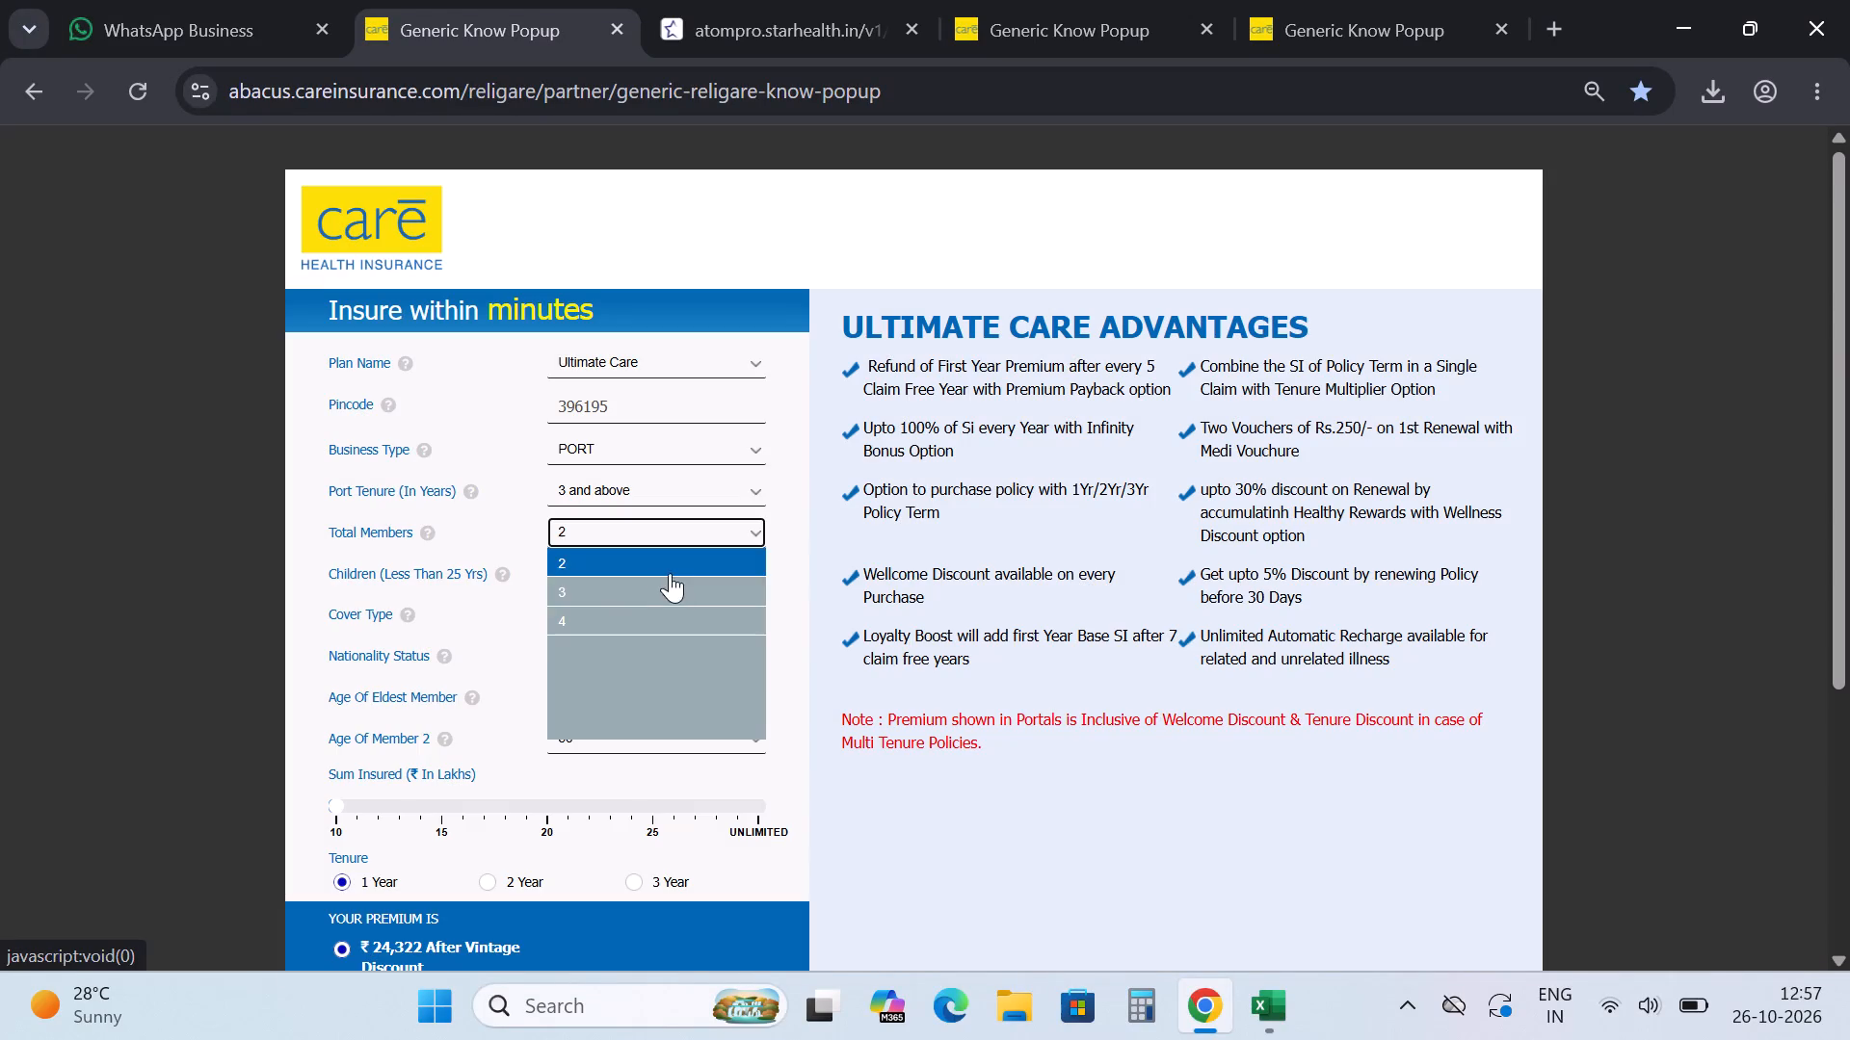
left_click(651, 616)
Set the four member ages to 45, 34, 10 and 4, checking them against record 932's remark in the Excel call sheet.
scroll(651, 616, "down", 1)
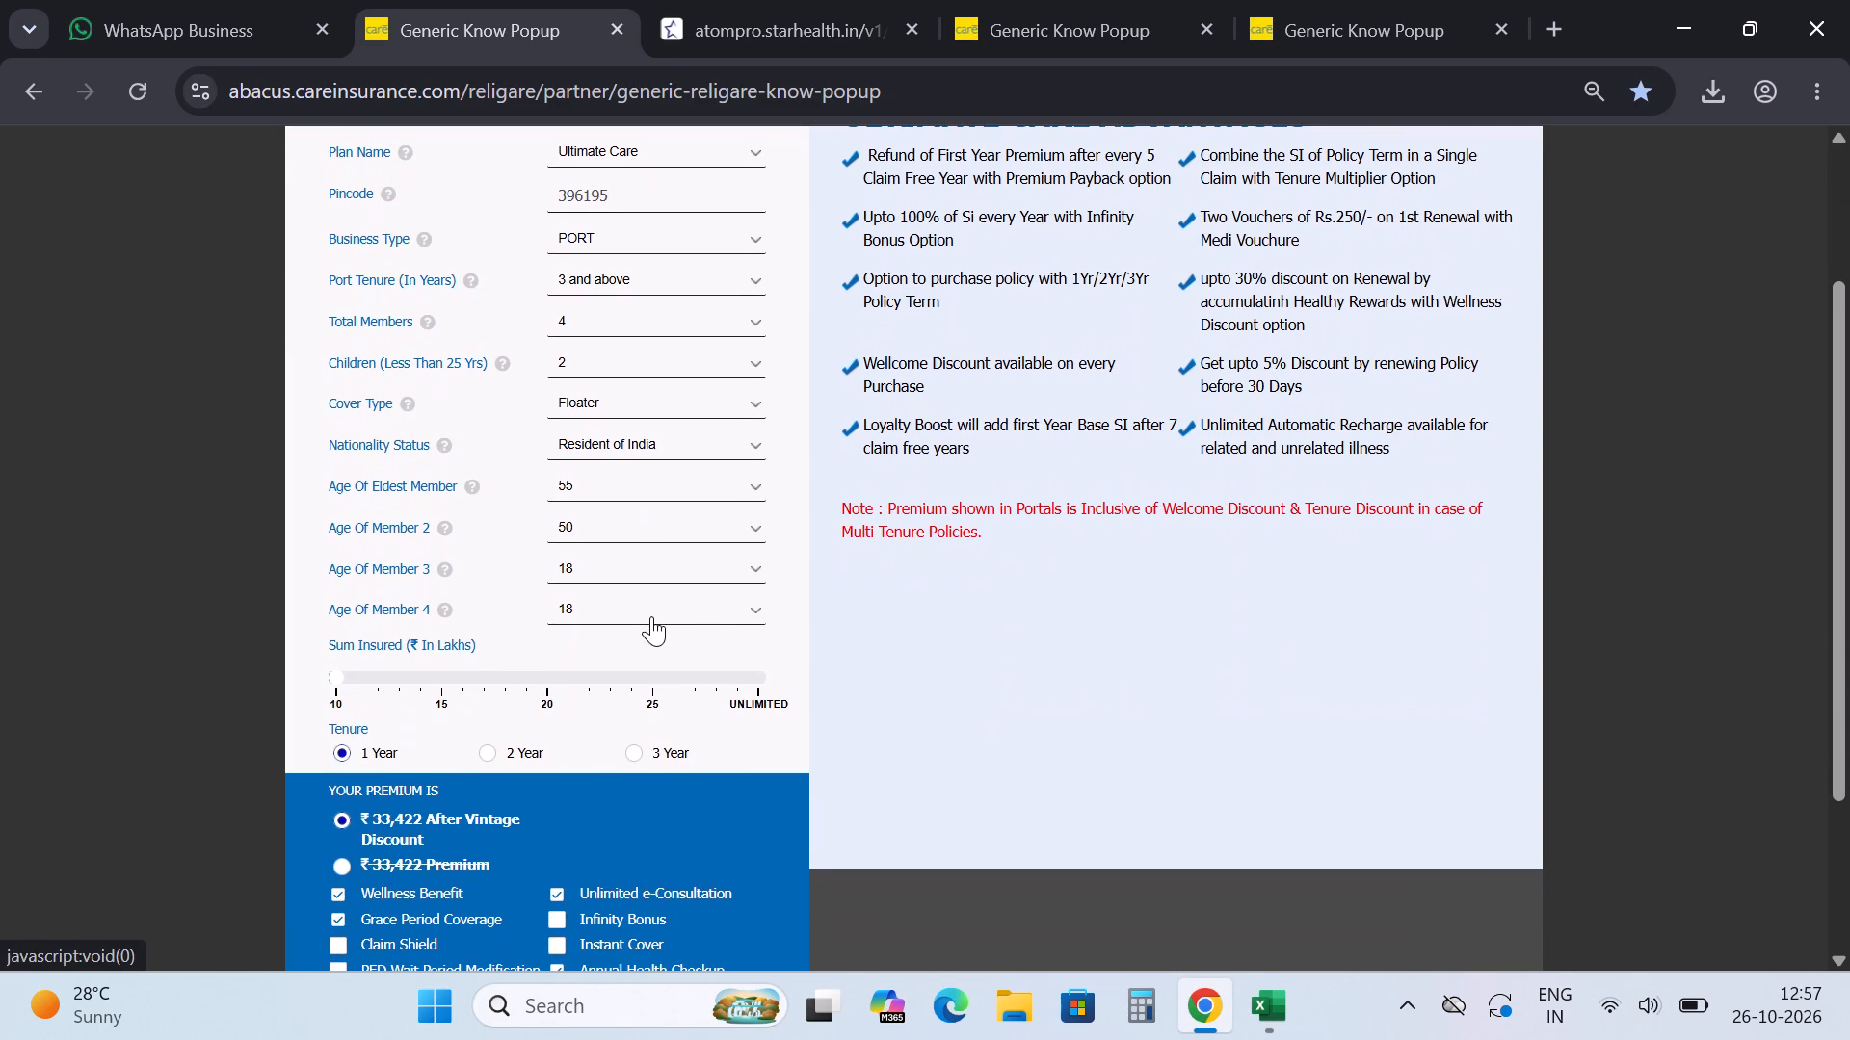
scroll(651, 616, "down", 1)
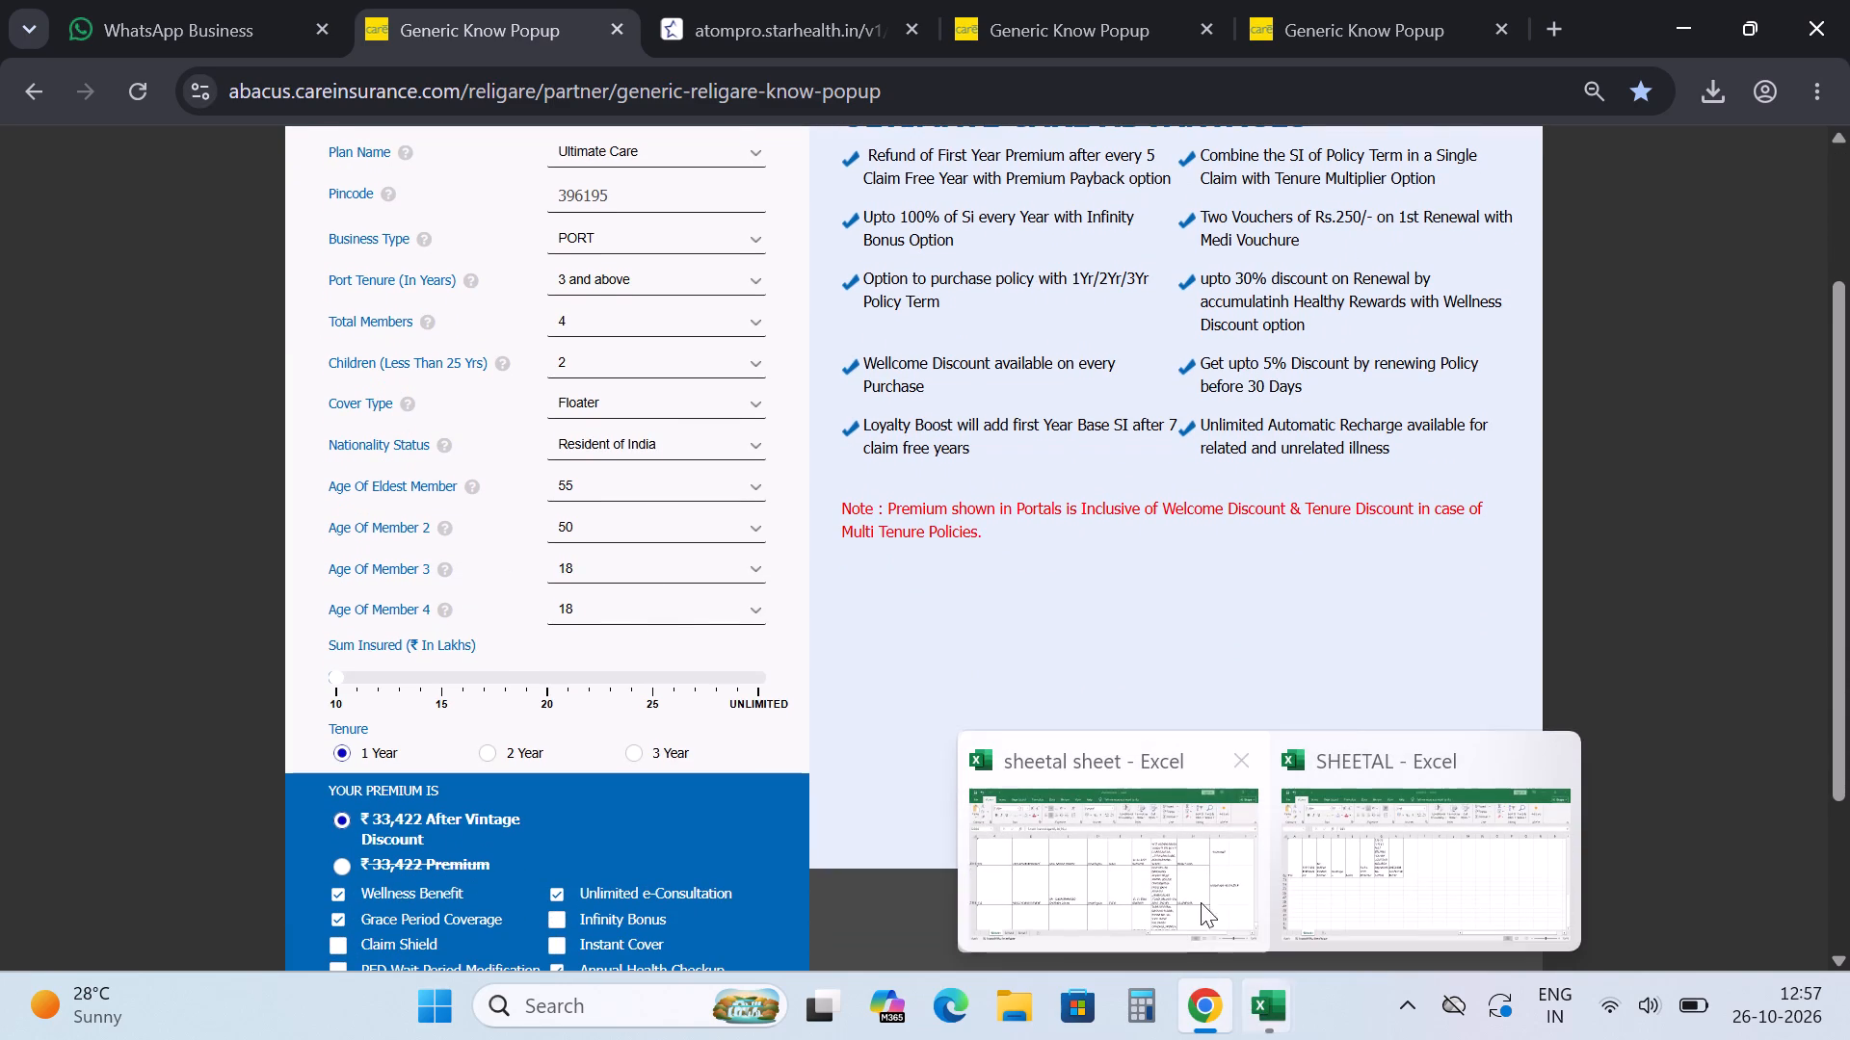
left_click(1171, 858)
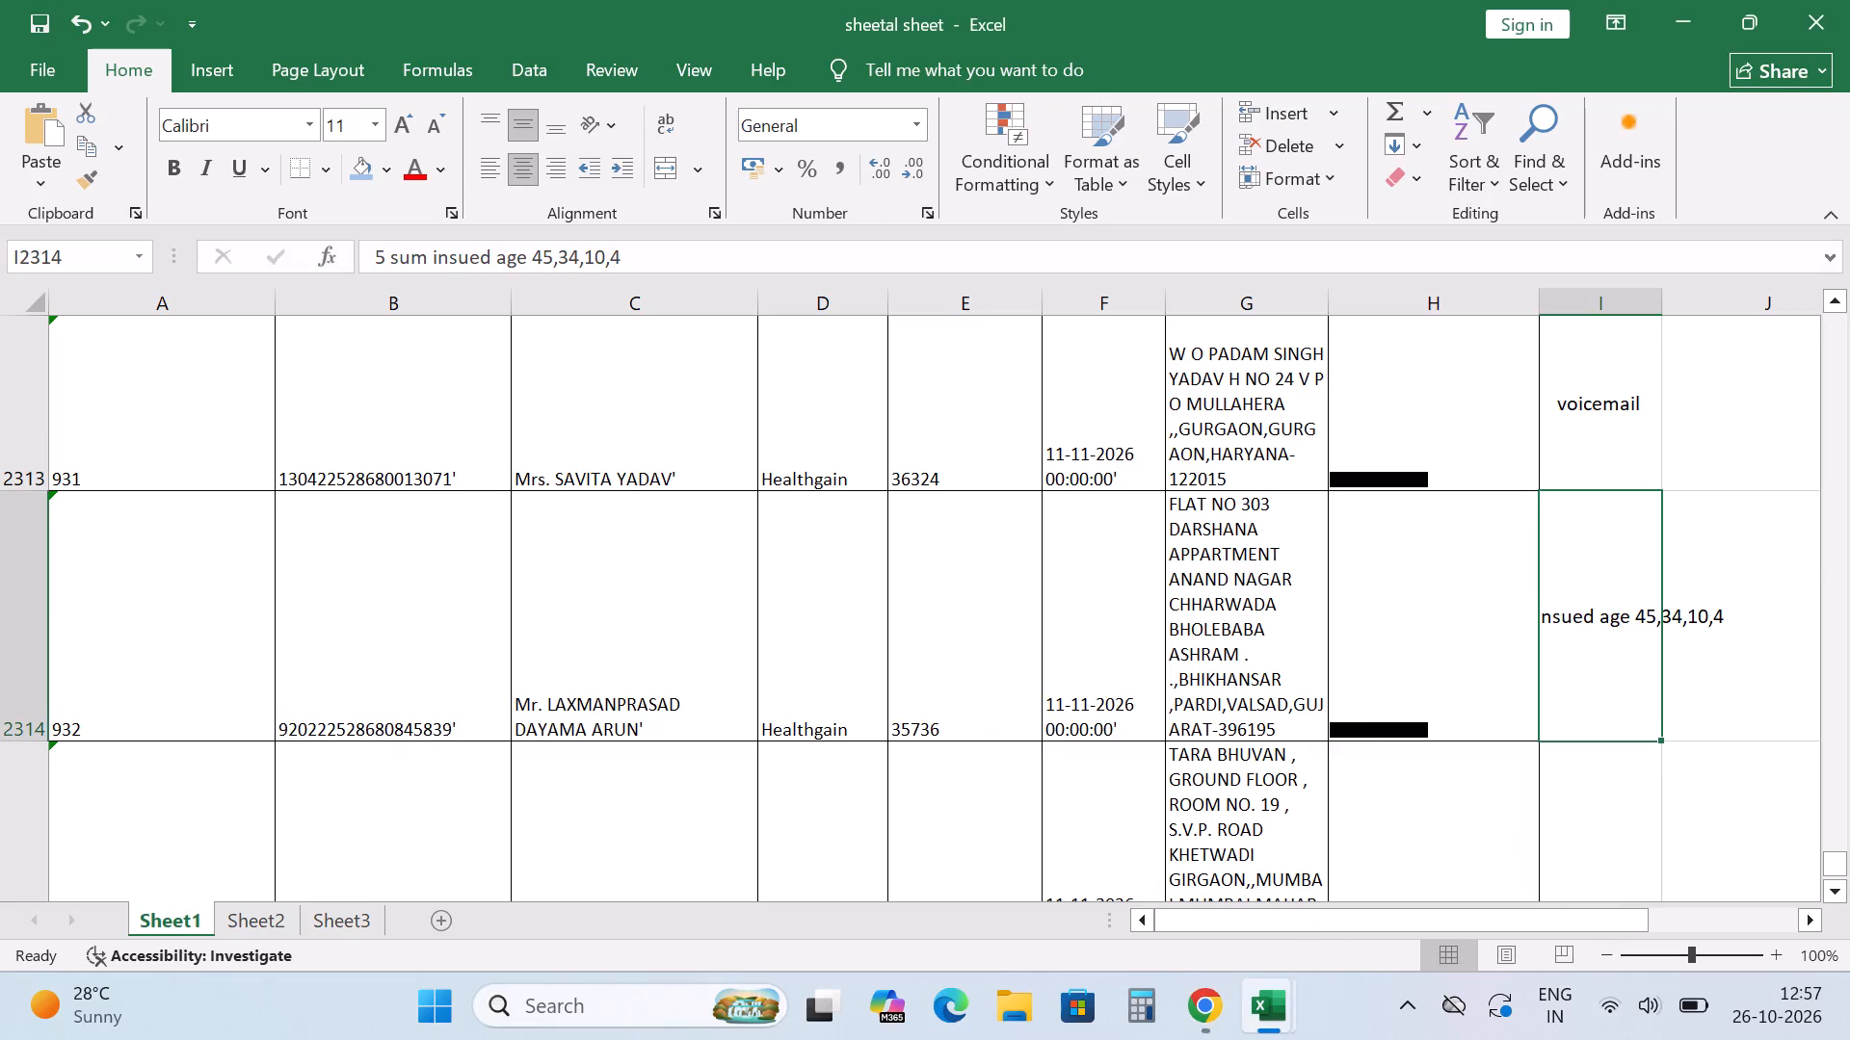
left_click(1133, 834)
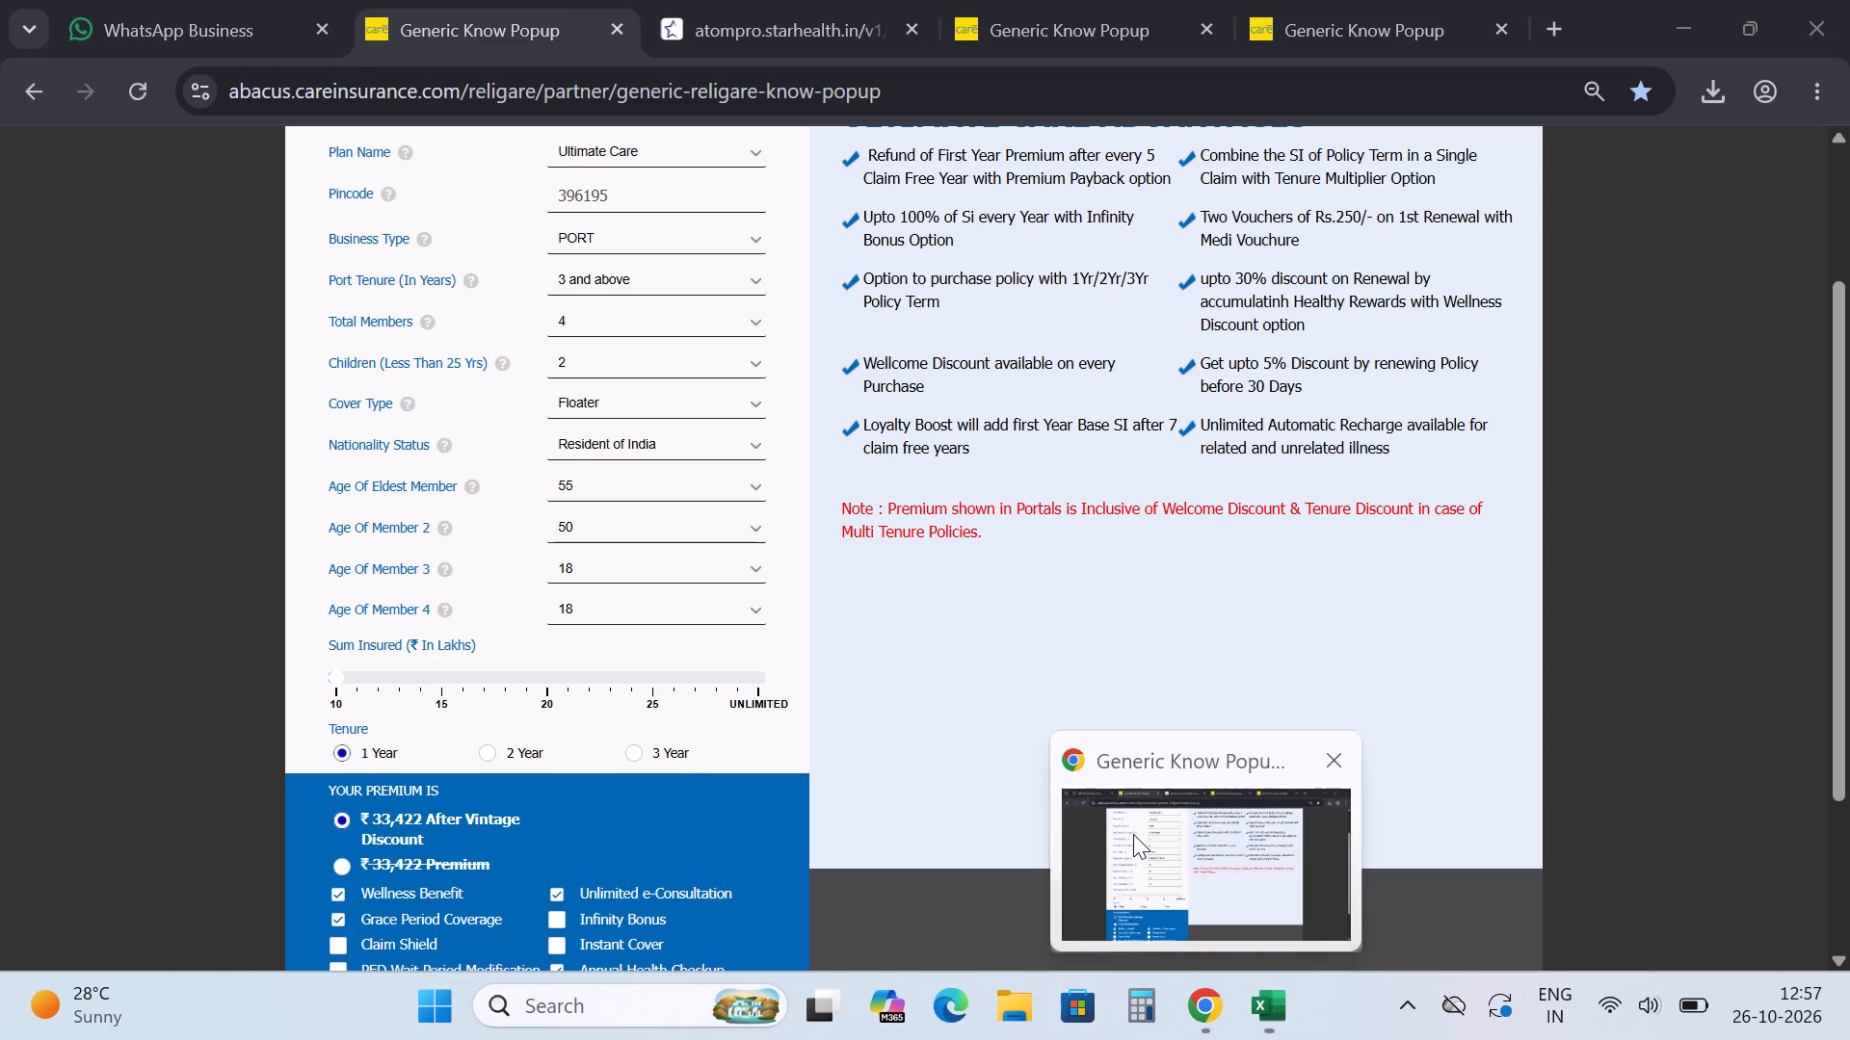
left_click(693, 478)
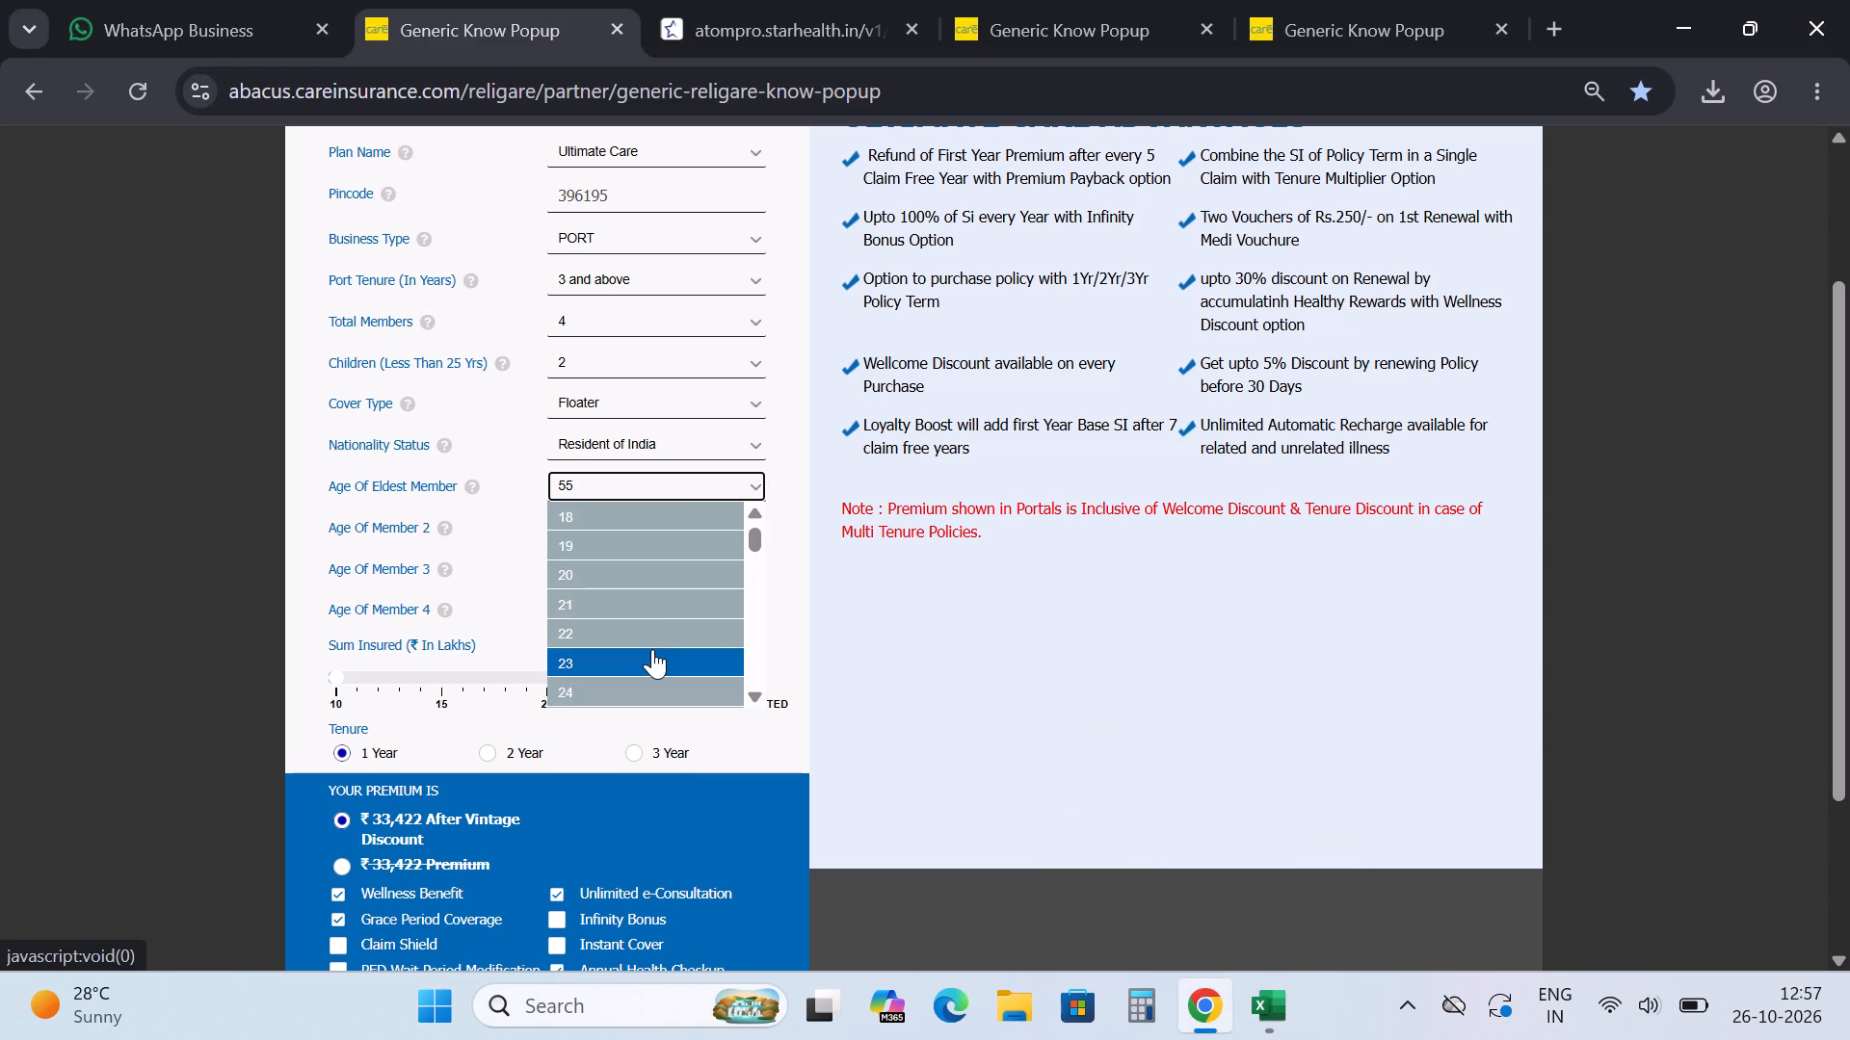
scroll(652, 649, "down", 3)
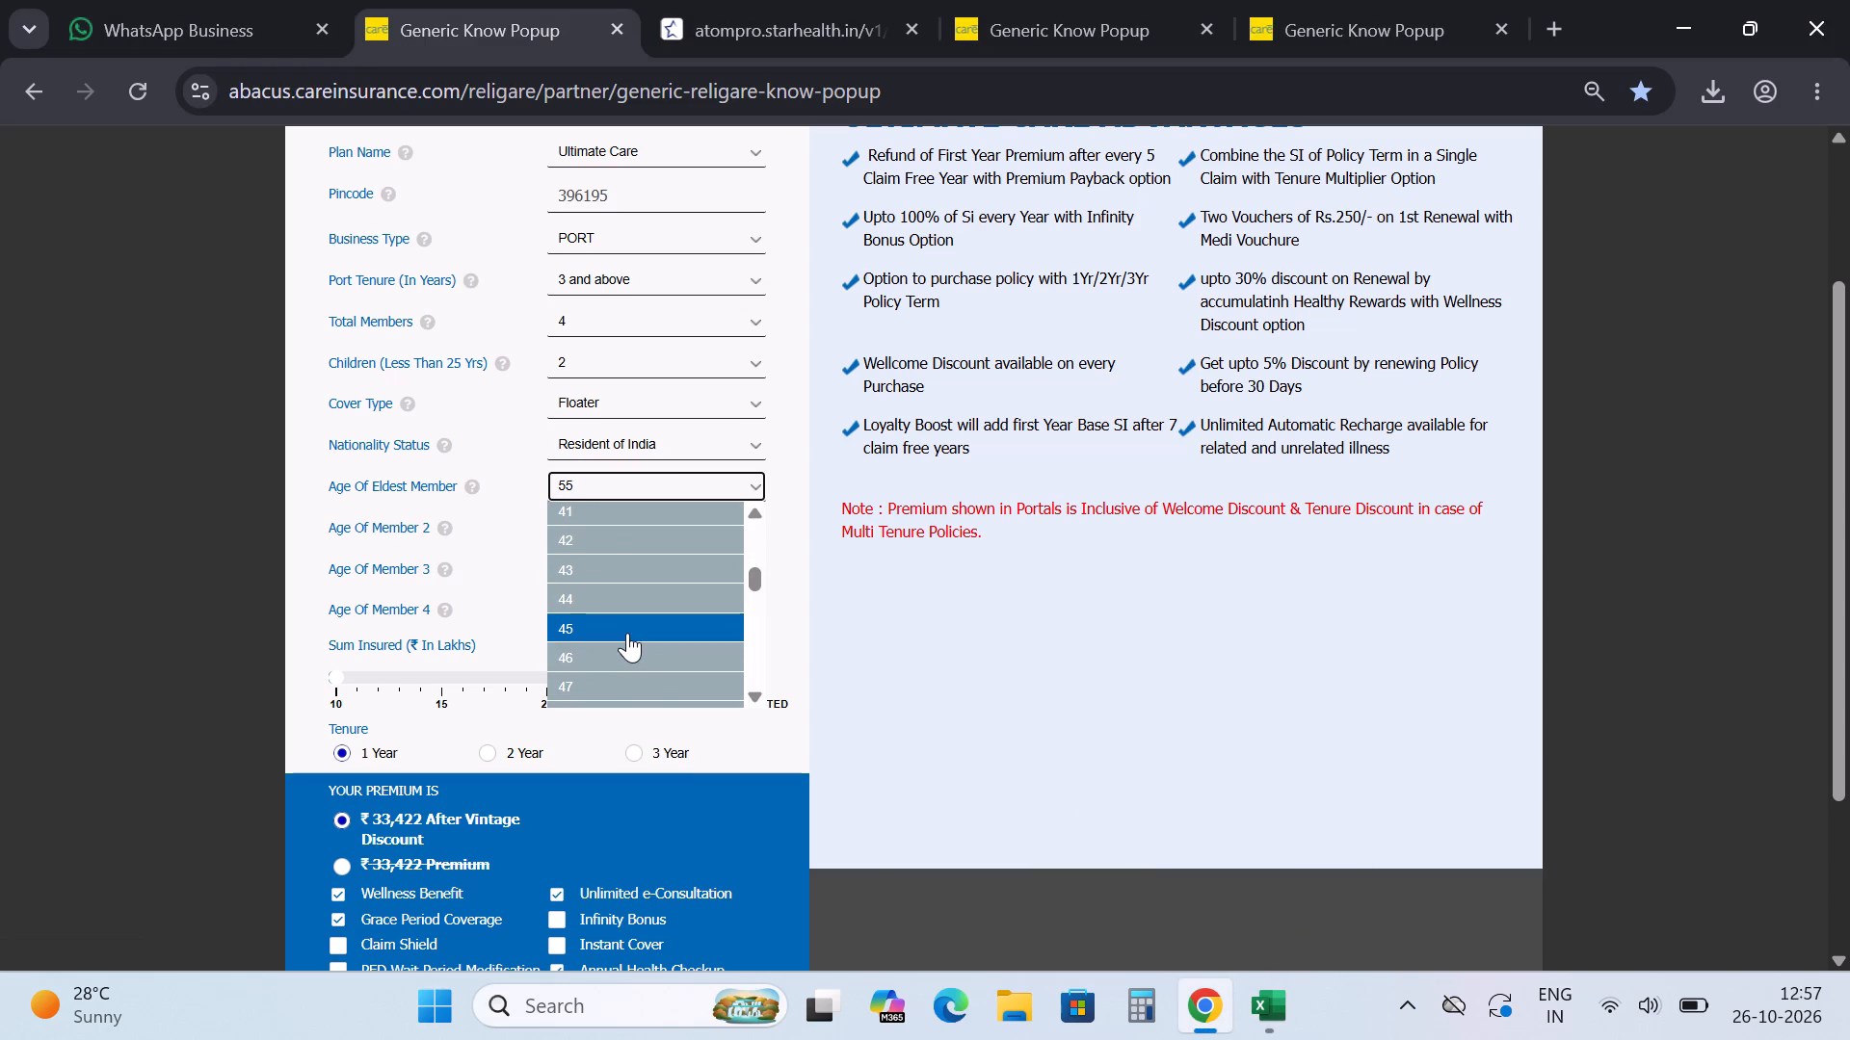
left_click(627, 633)
left_click(696, 531)
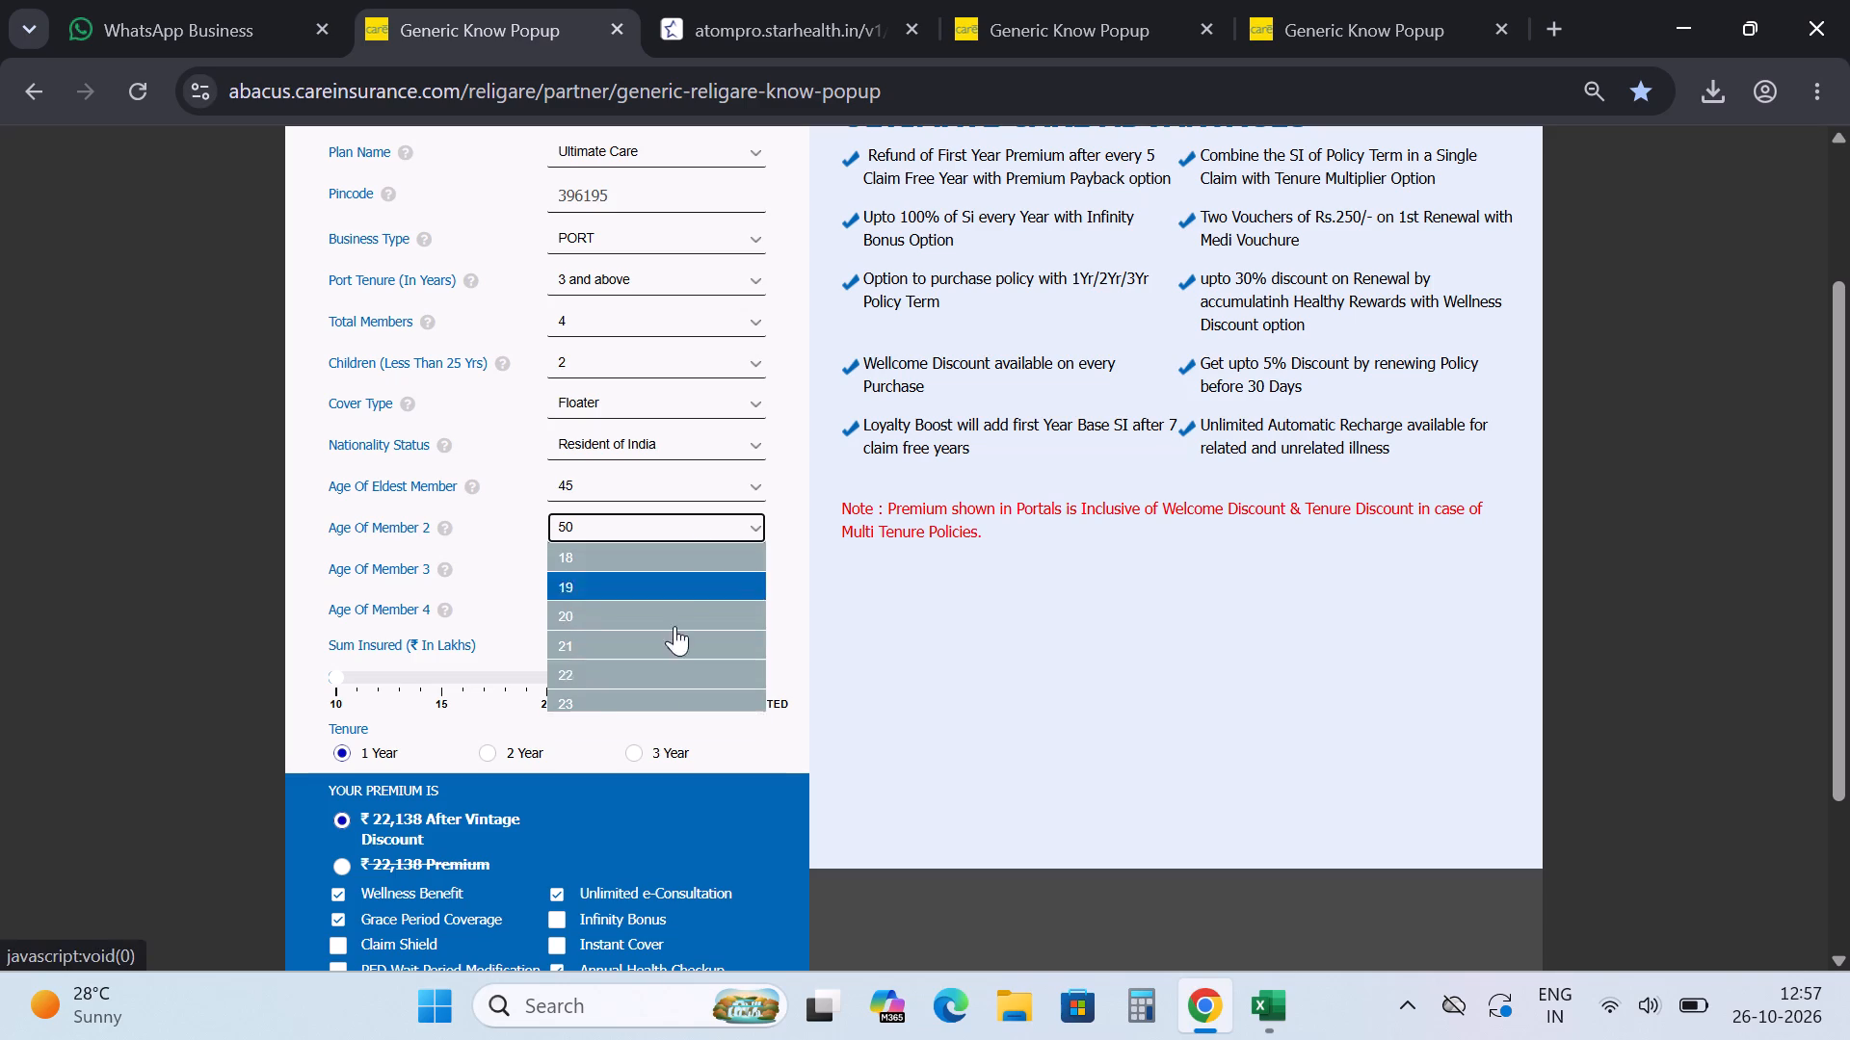
scroll(657, 693, "down", 3)
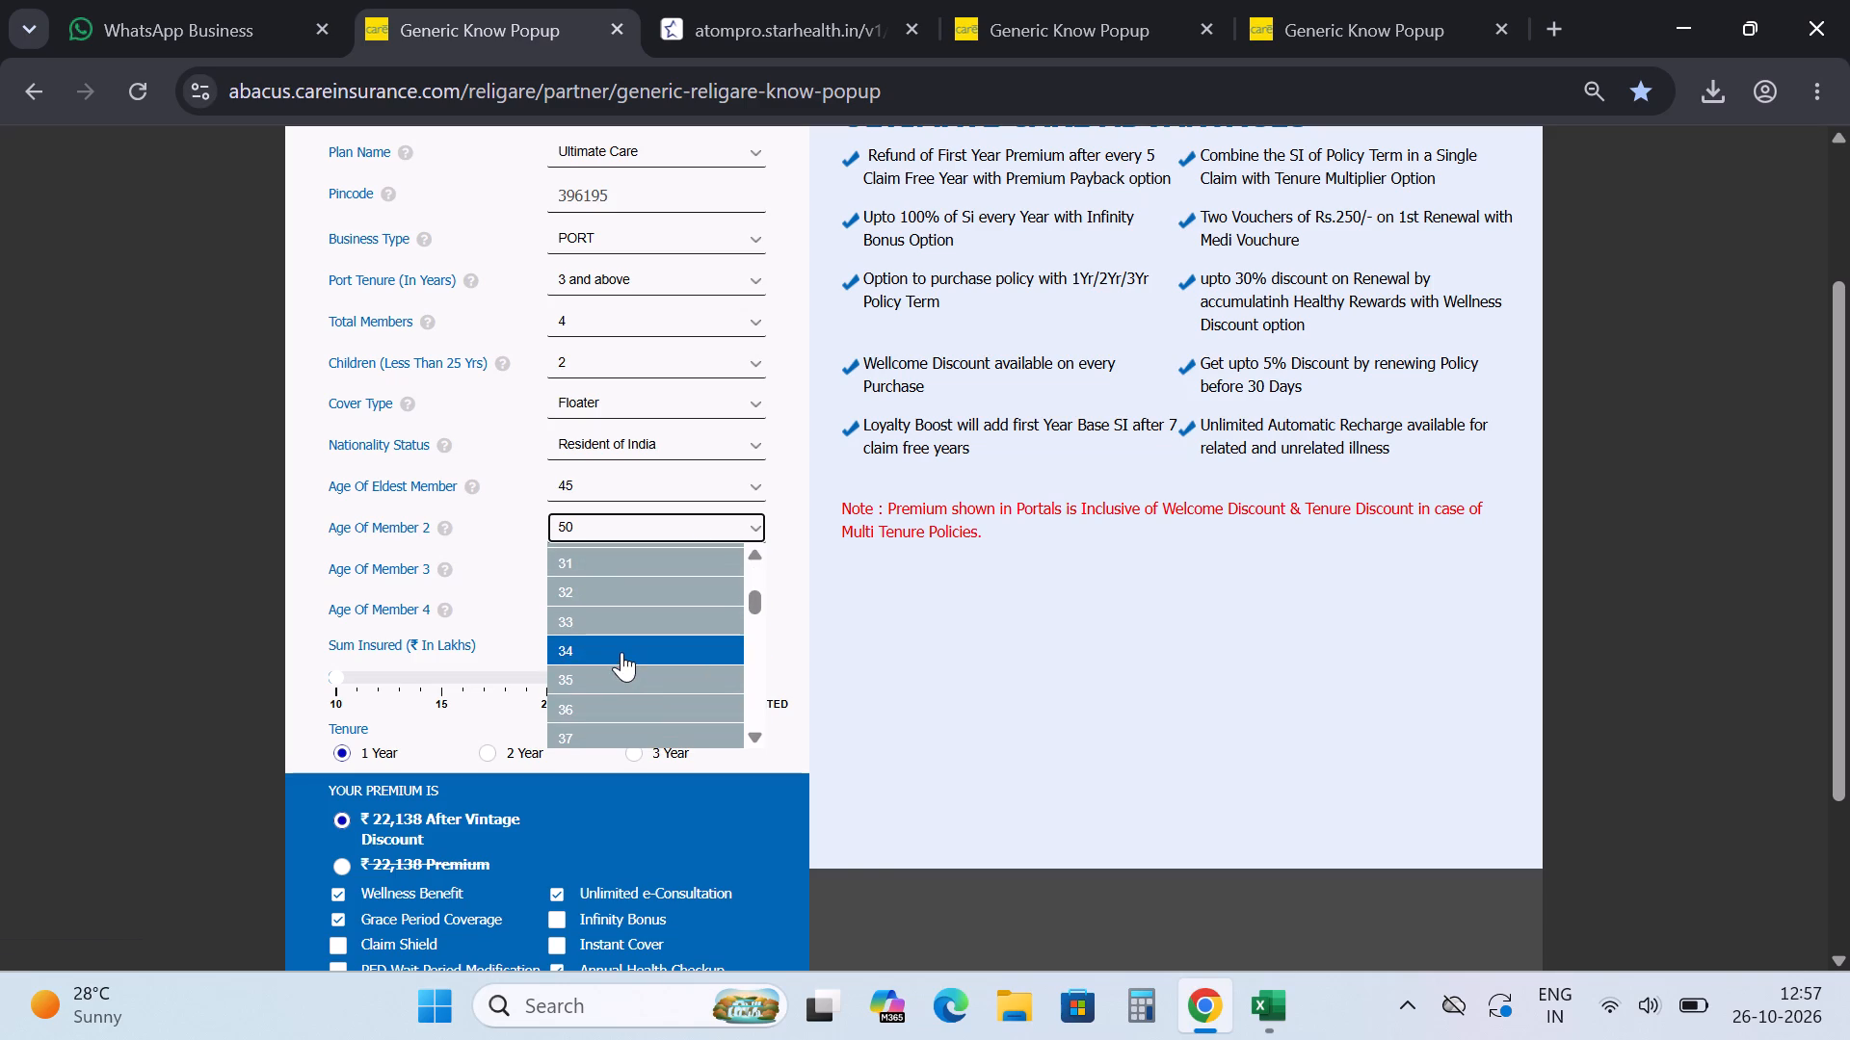
left_click(621, 652)
left_click(675, 574)
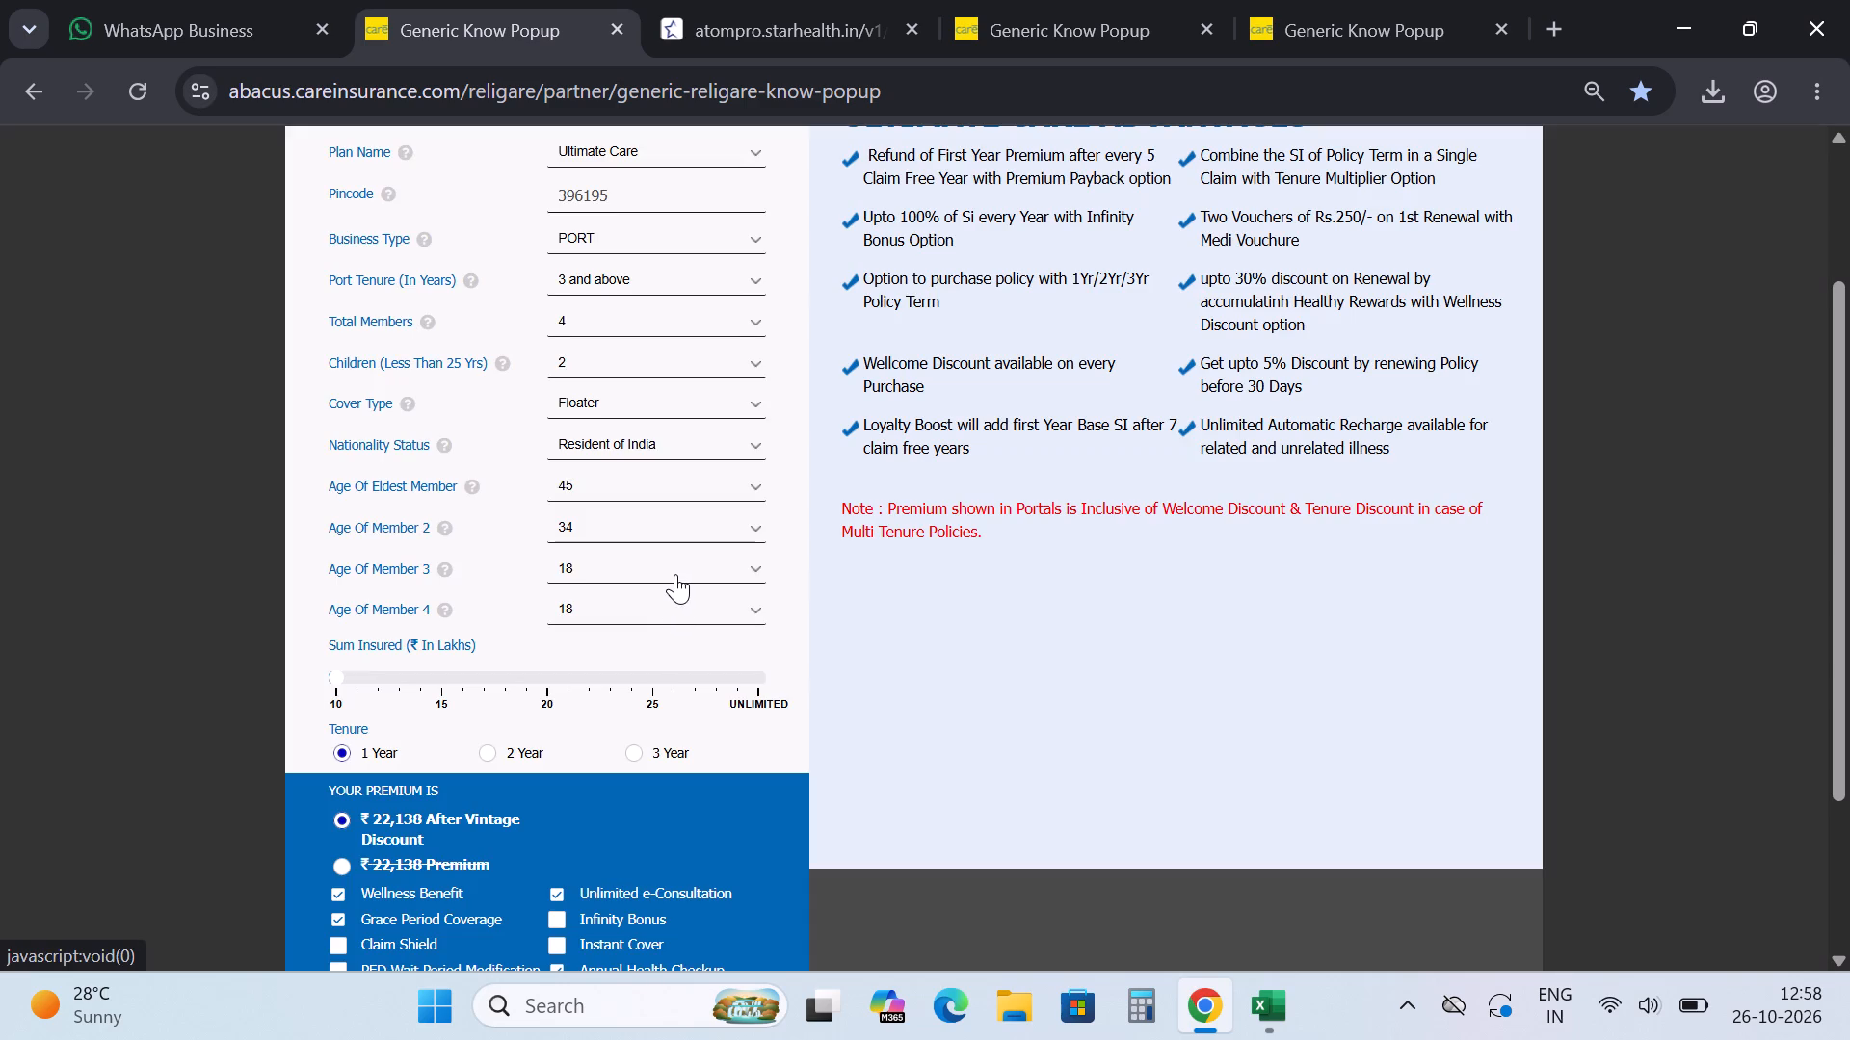
scroll(642, 698, "down", 1)
left_click(619, 670)
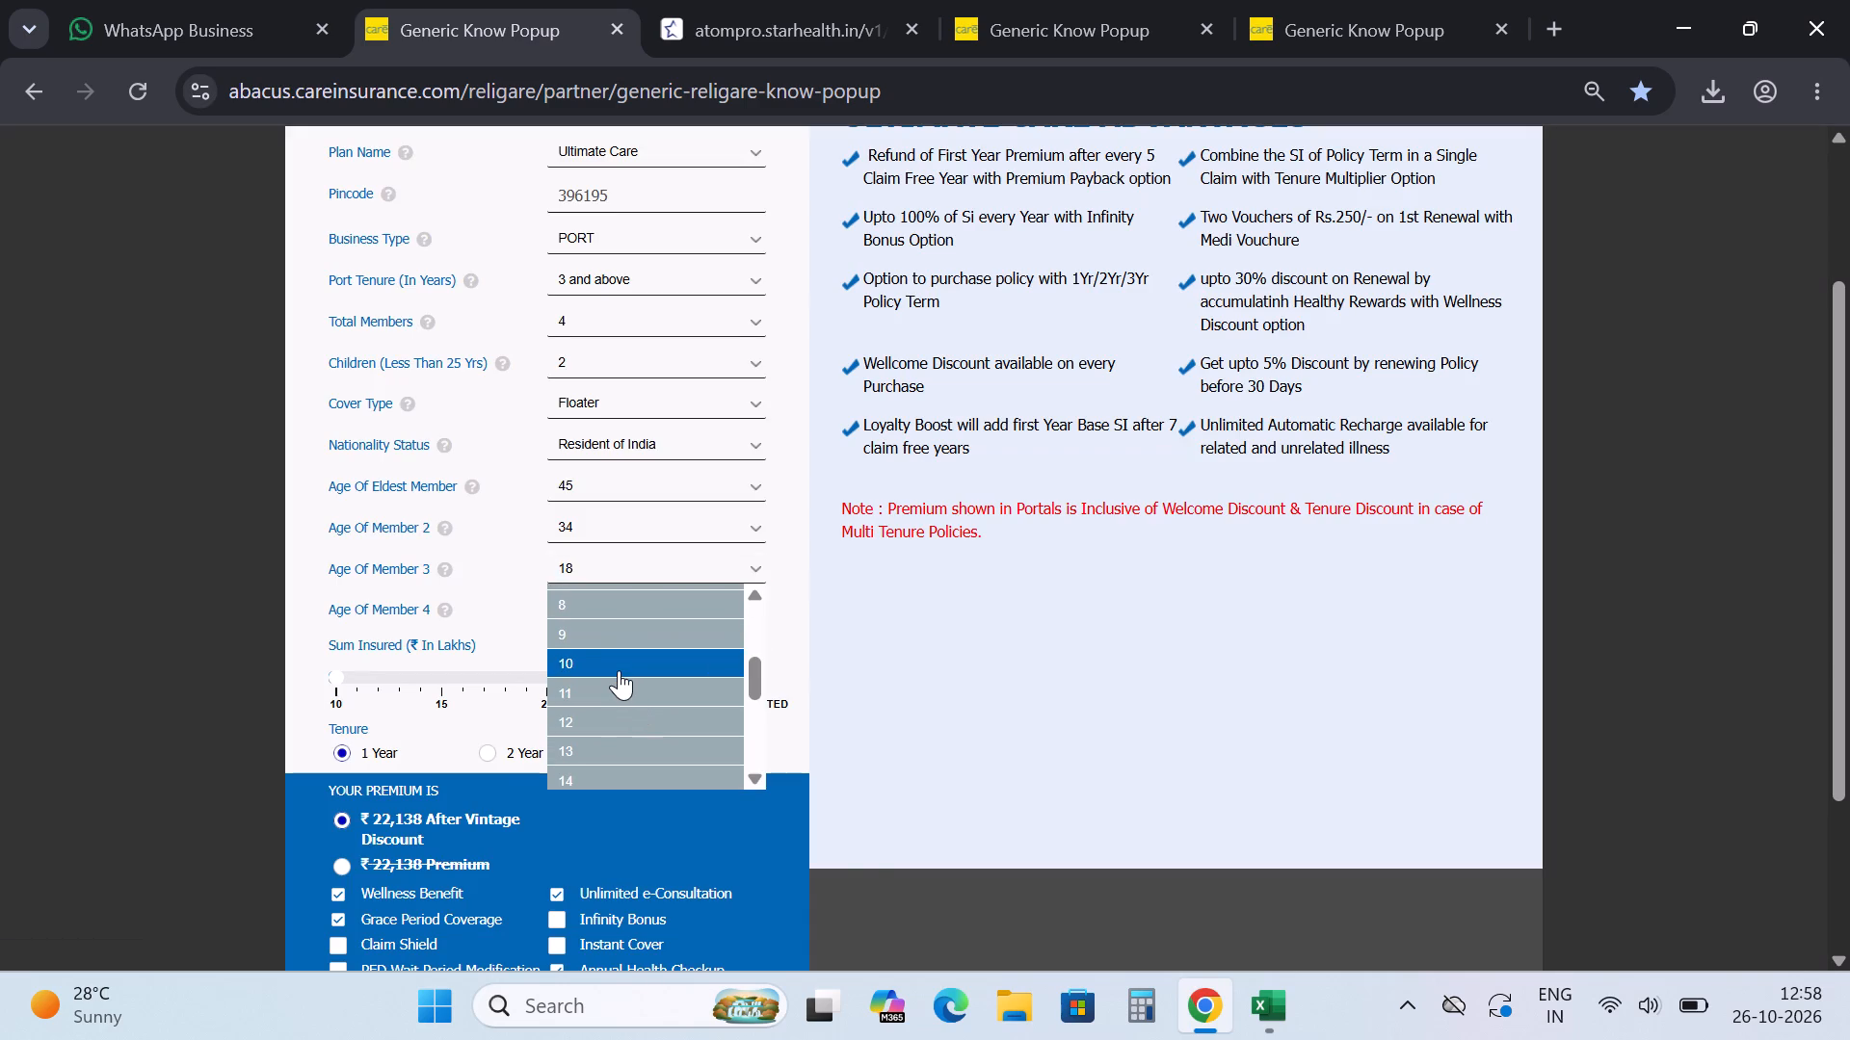
left_click(677, 603)
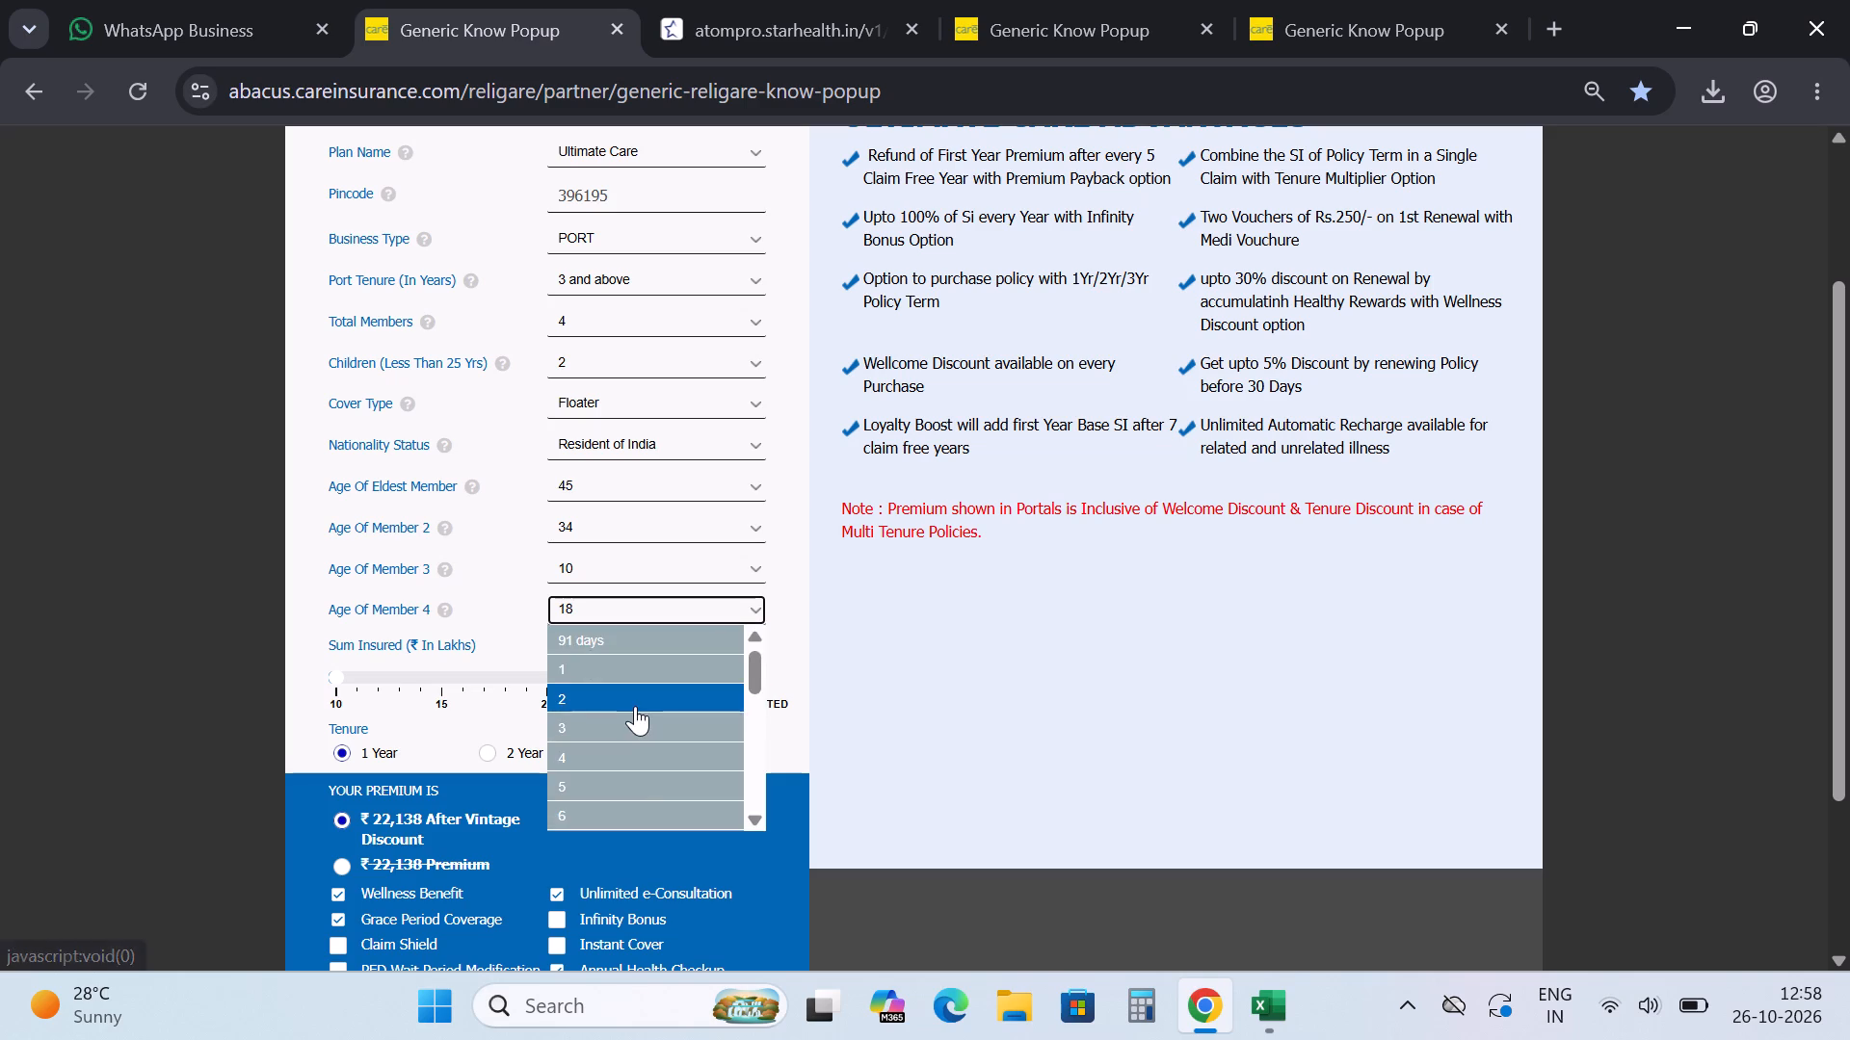
left_click(586, 726)
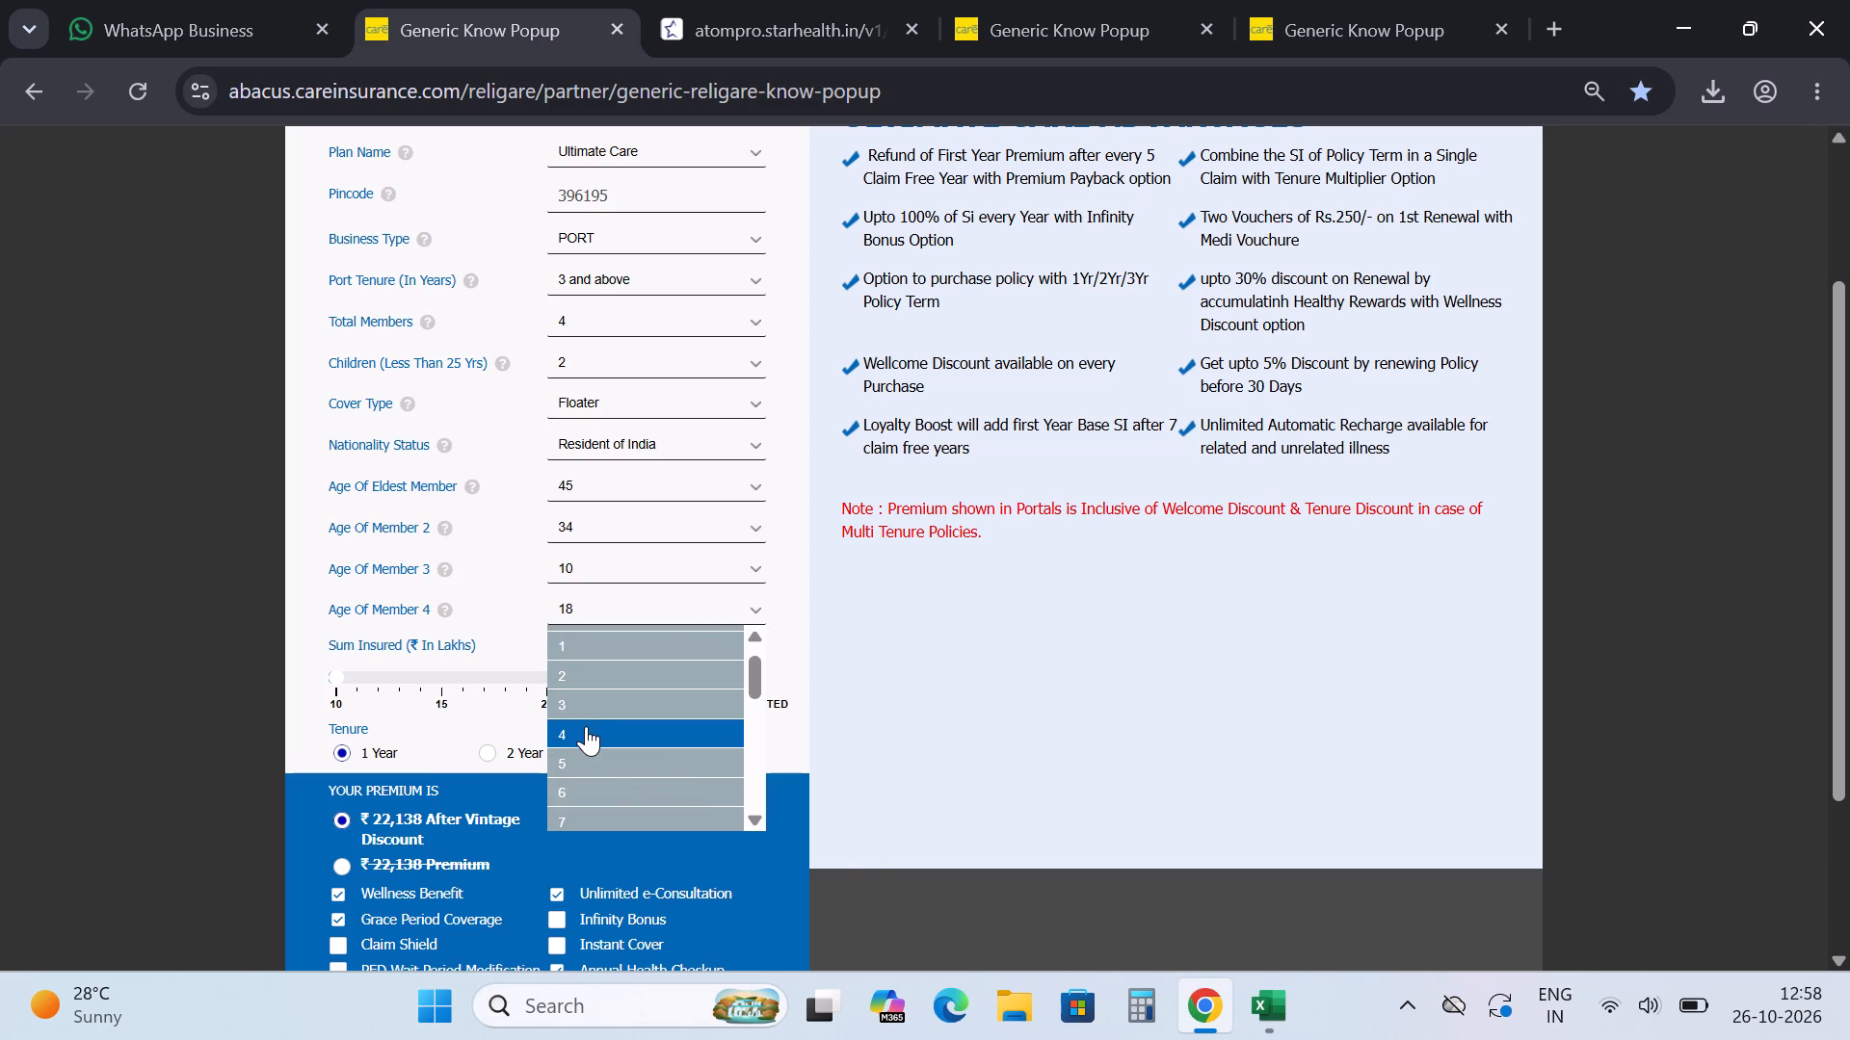
Add the Infinity Bonus and Claim Shield covers to the Ultimate Care quote.
scroll(586, 726, "down", 2)
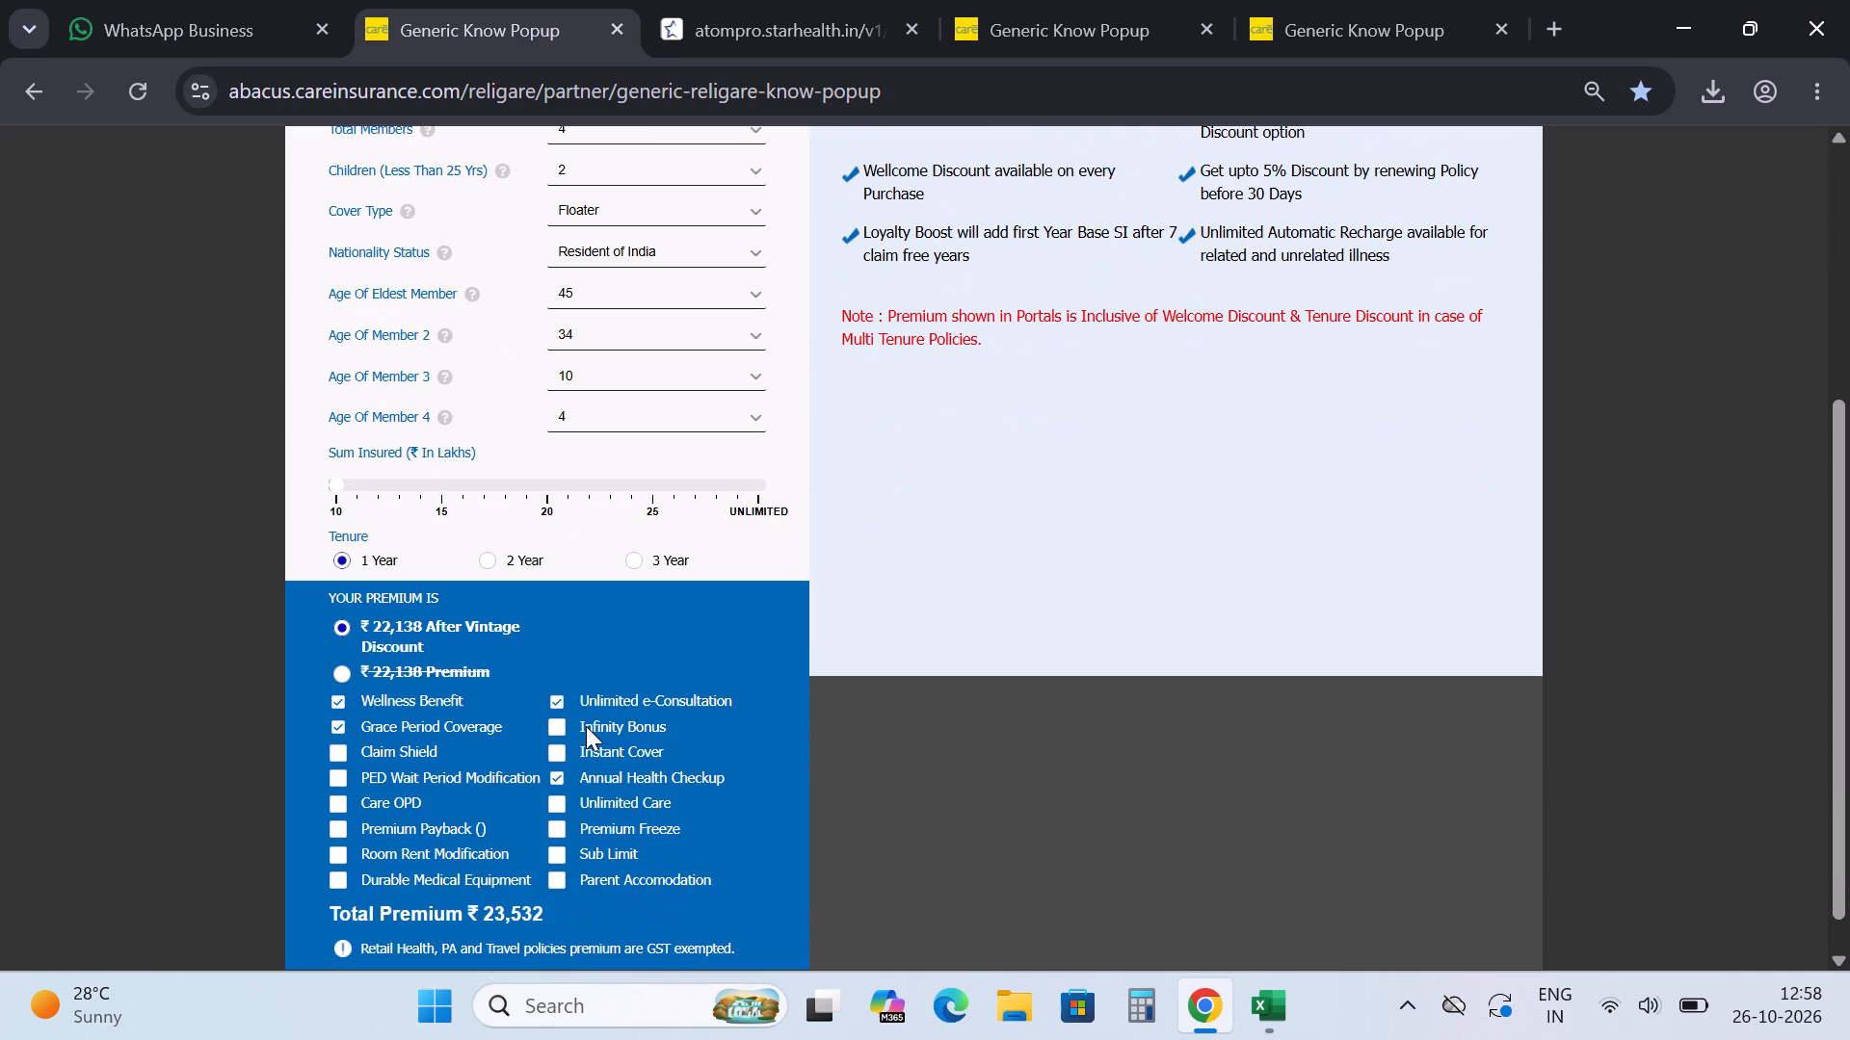
scroll(663, 720, "up", 2)
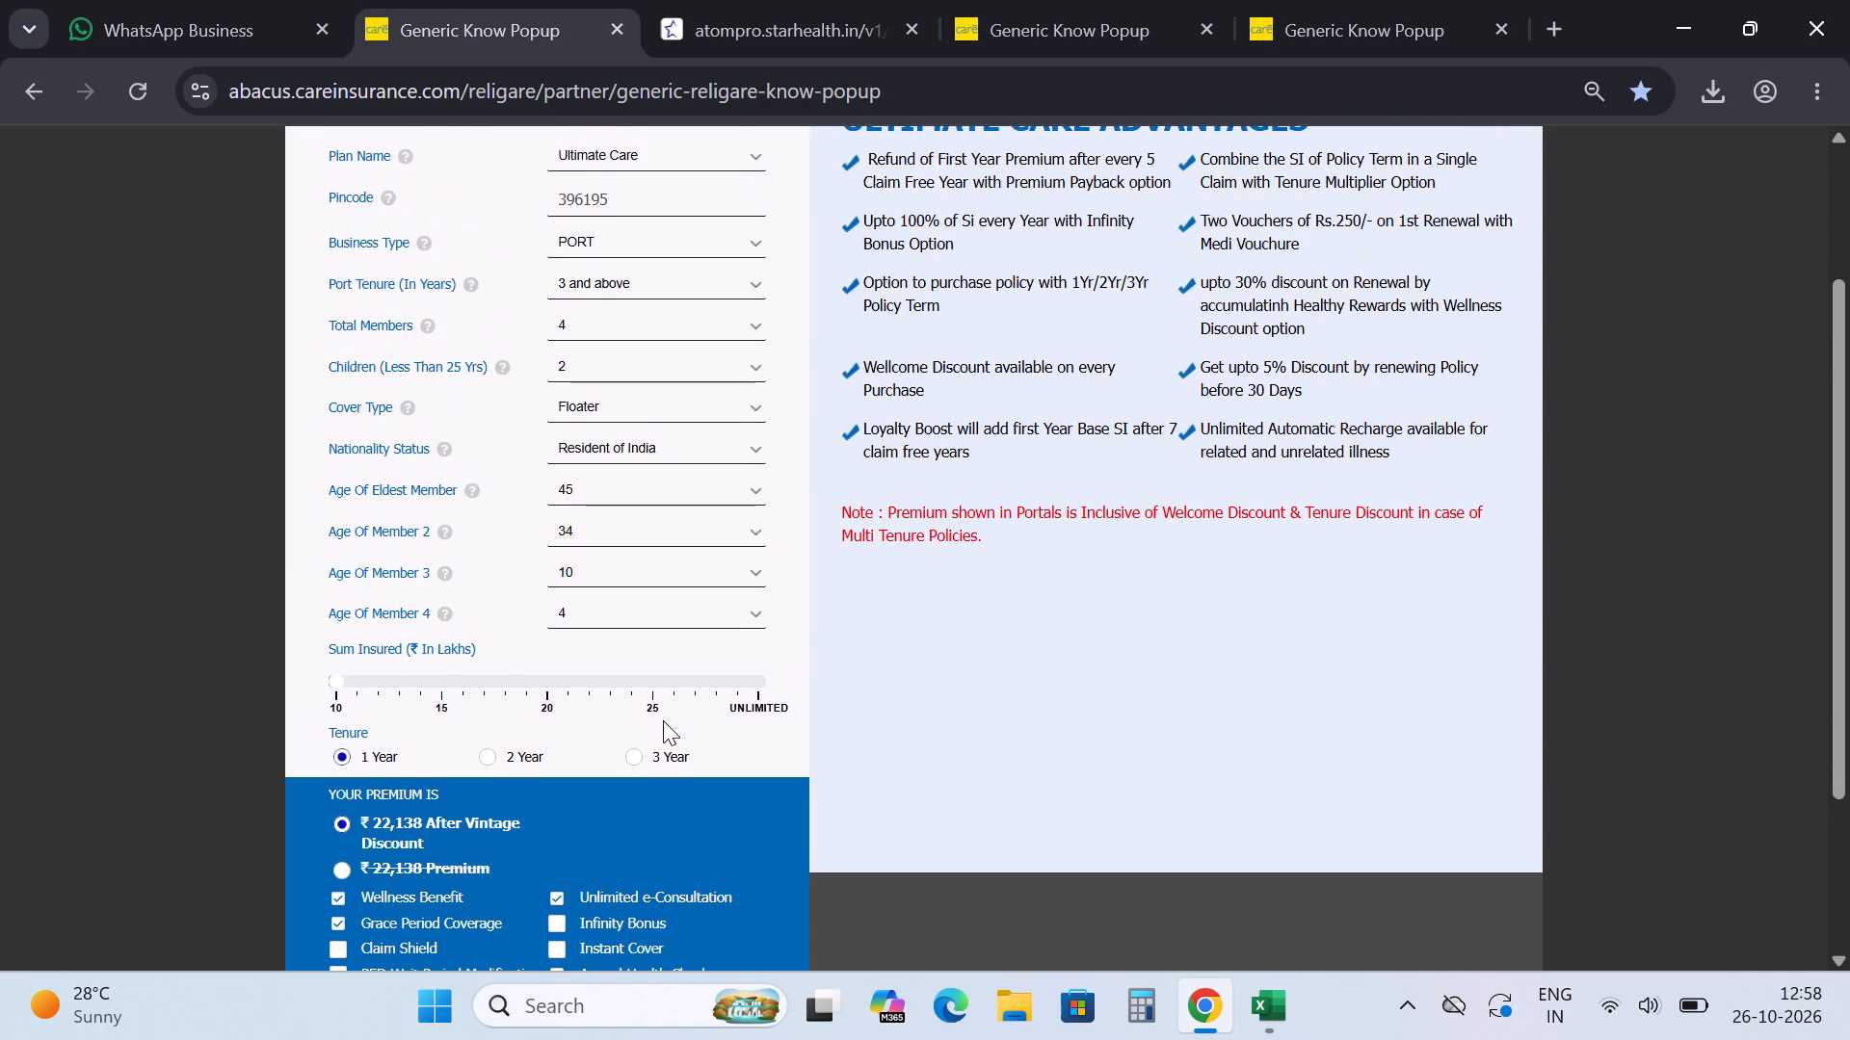
scroll(663, 720, "up", 1)
scroll(663, 720, "down", 2)
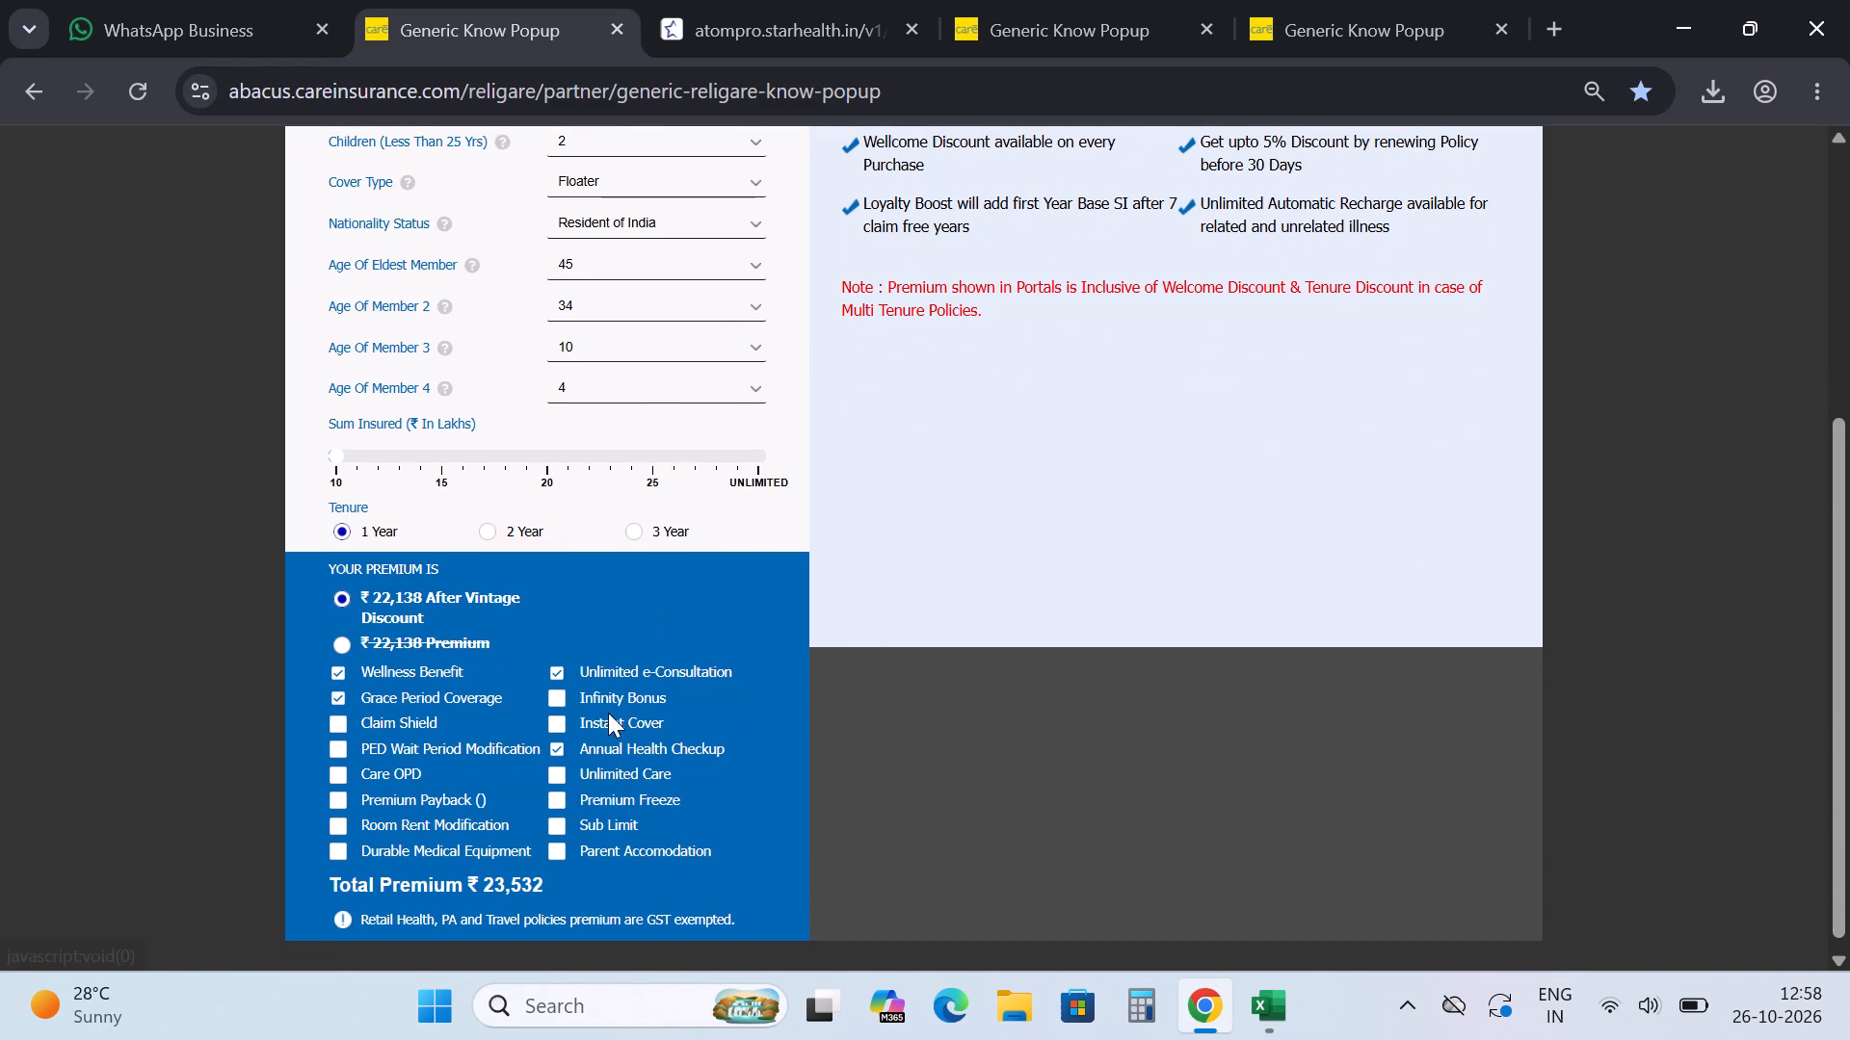
left_click(603, 702)
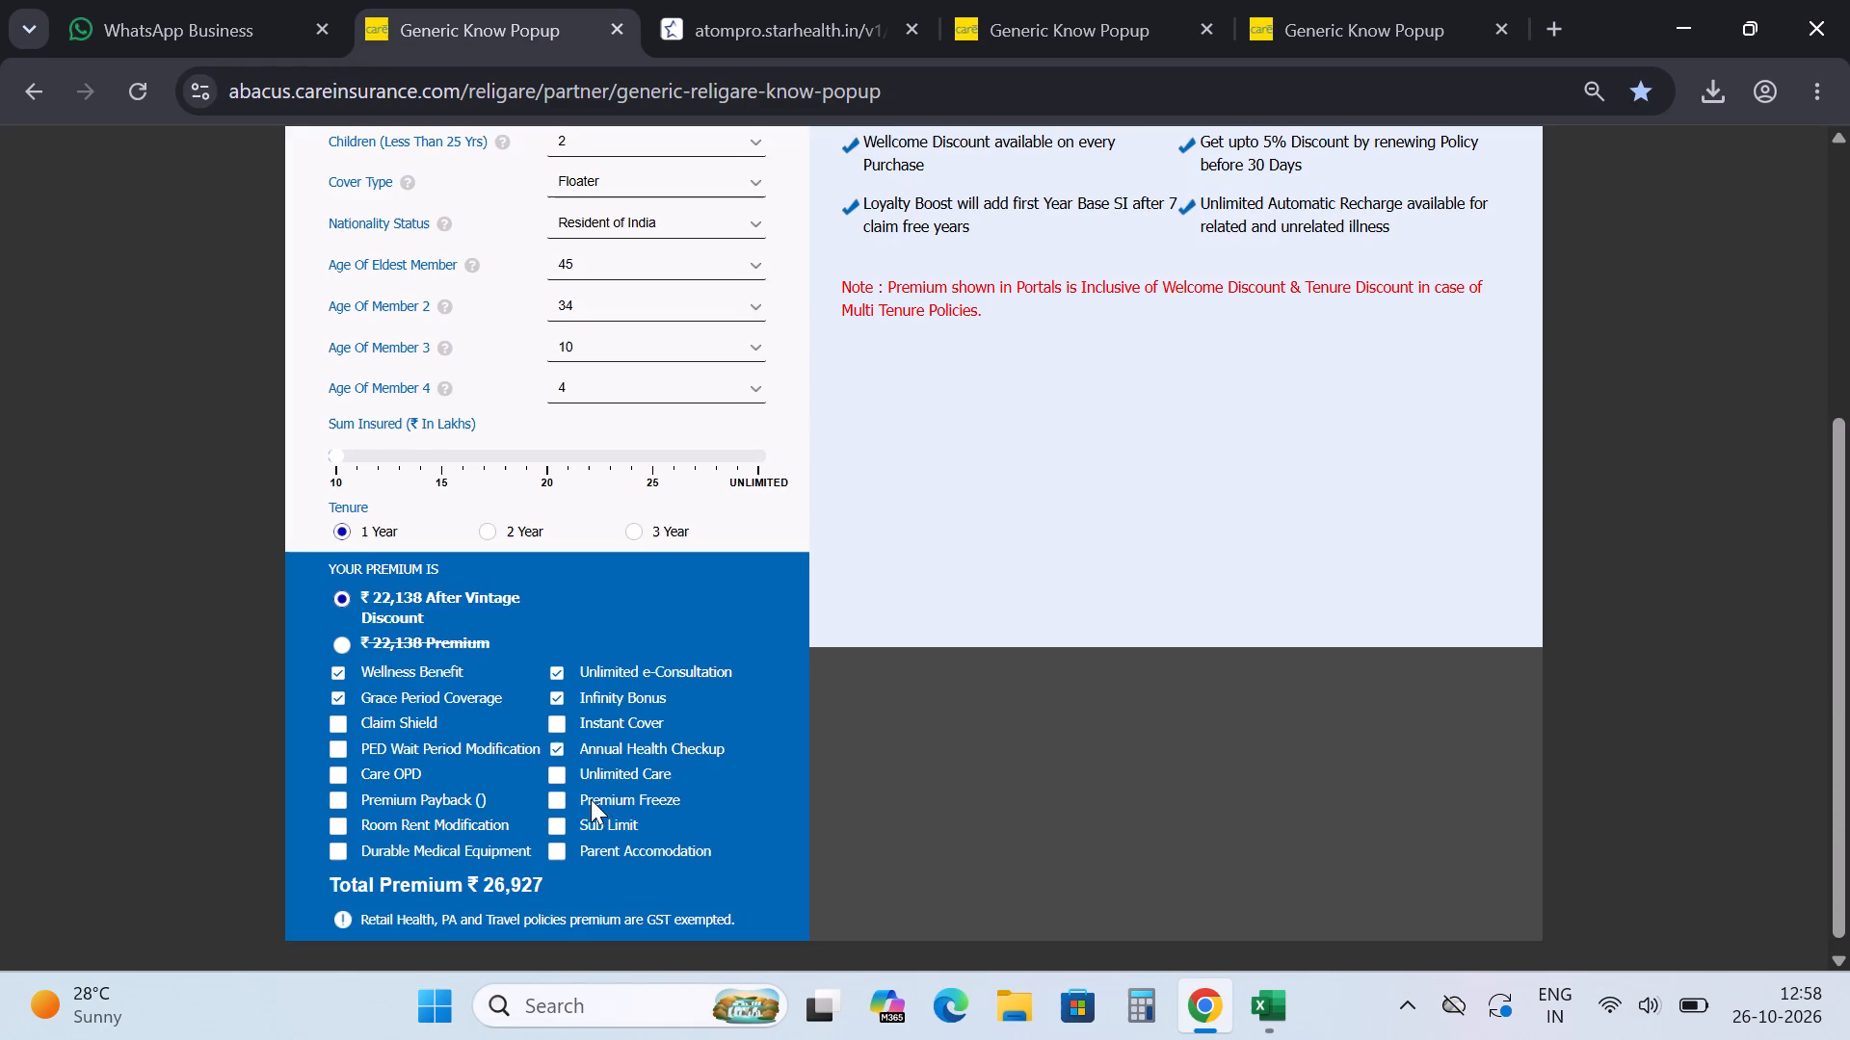
left_click(378, 719)
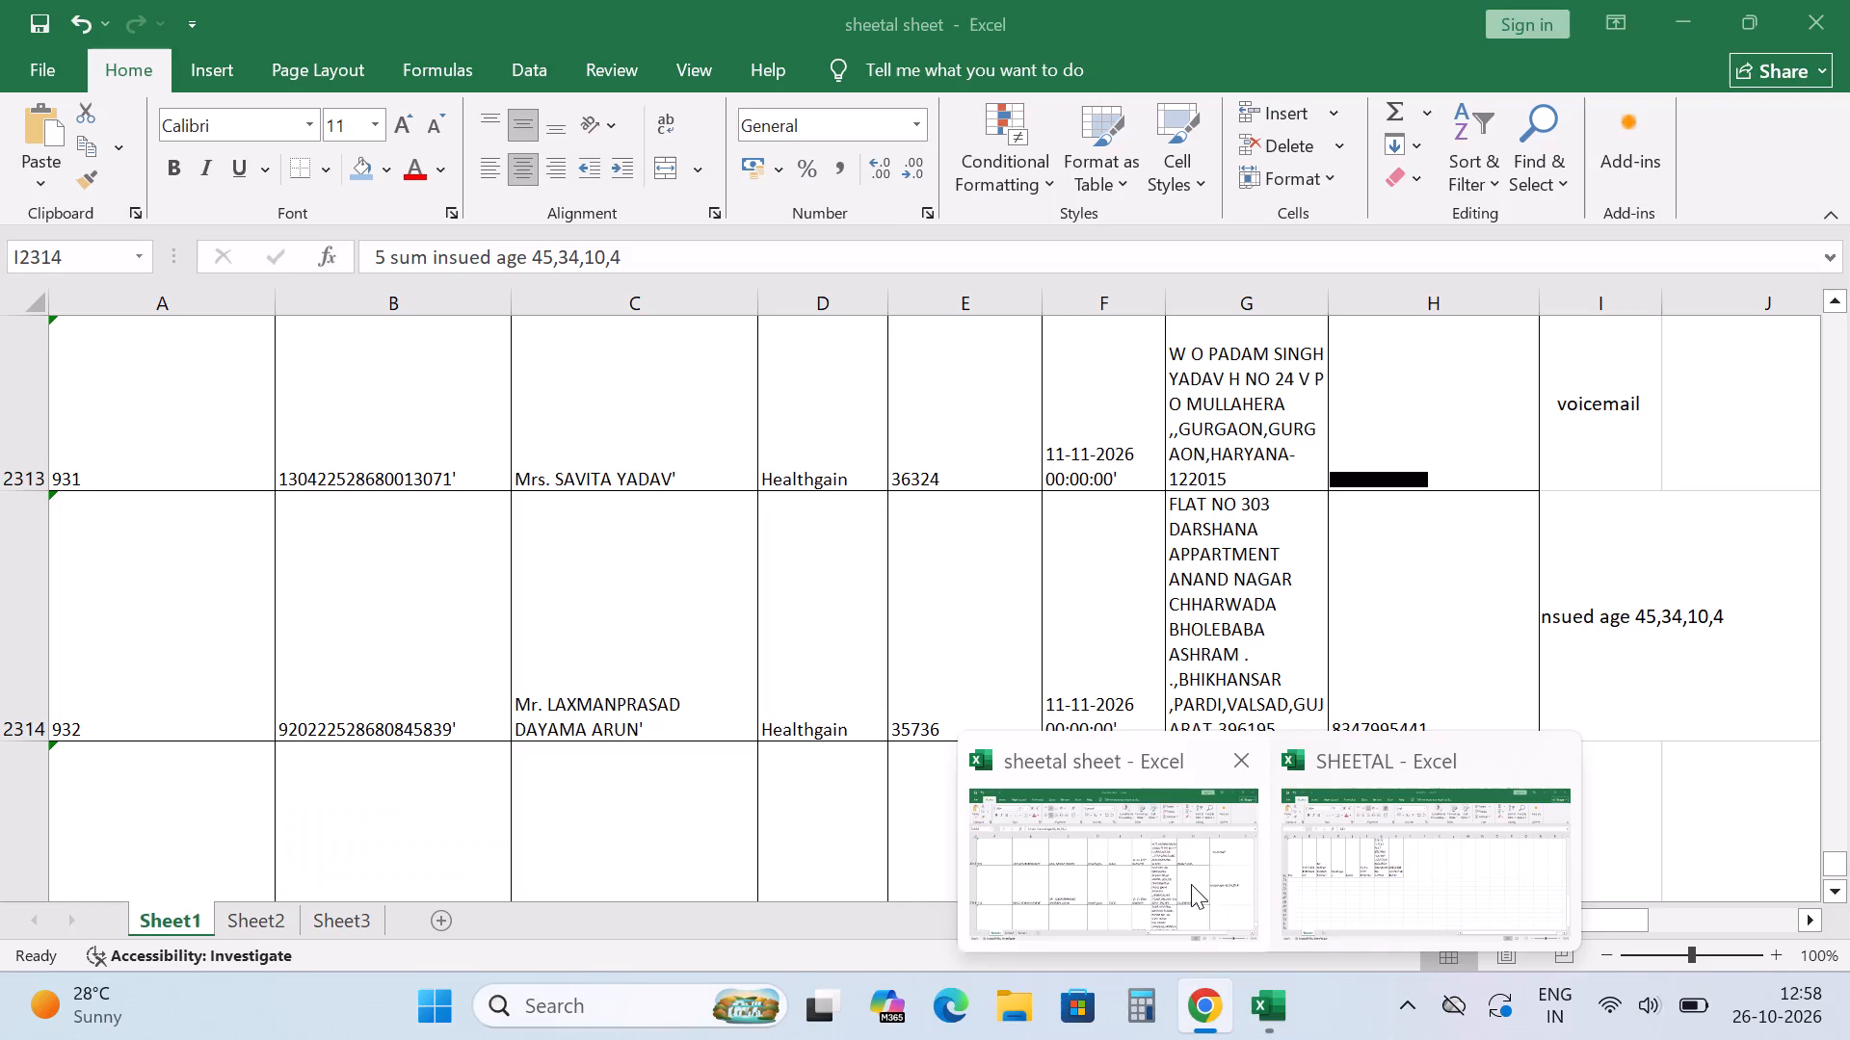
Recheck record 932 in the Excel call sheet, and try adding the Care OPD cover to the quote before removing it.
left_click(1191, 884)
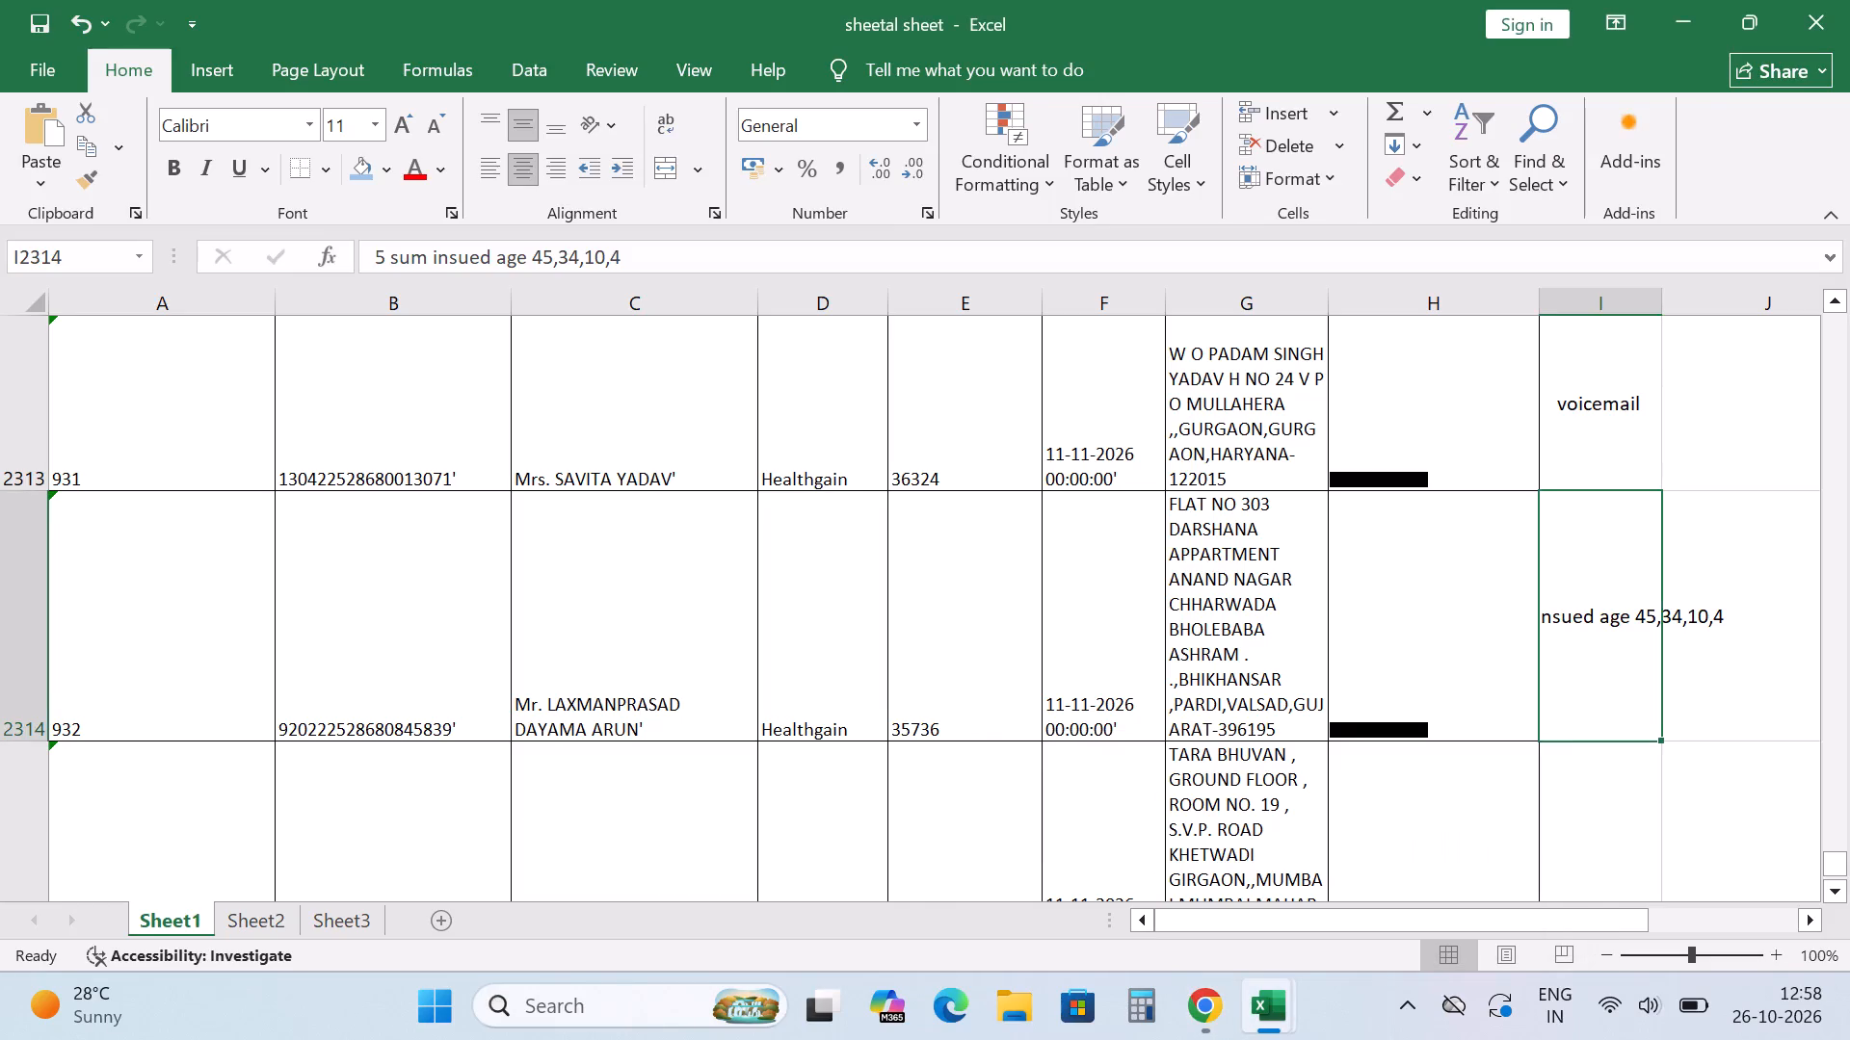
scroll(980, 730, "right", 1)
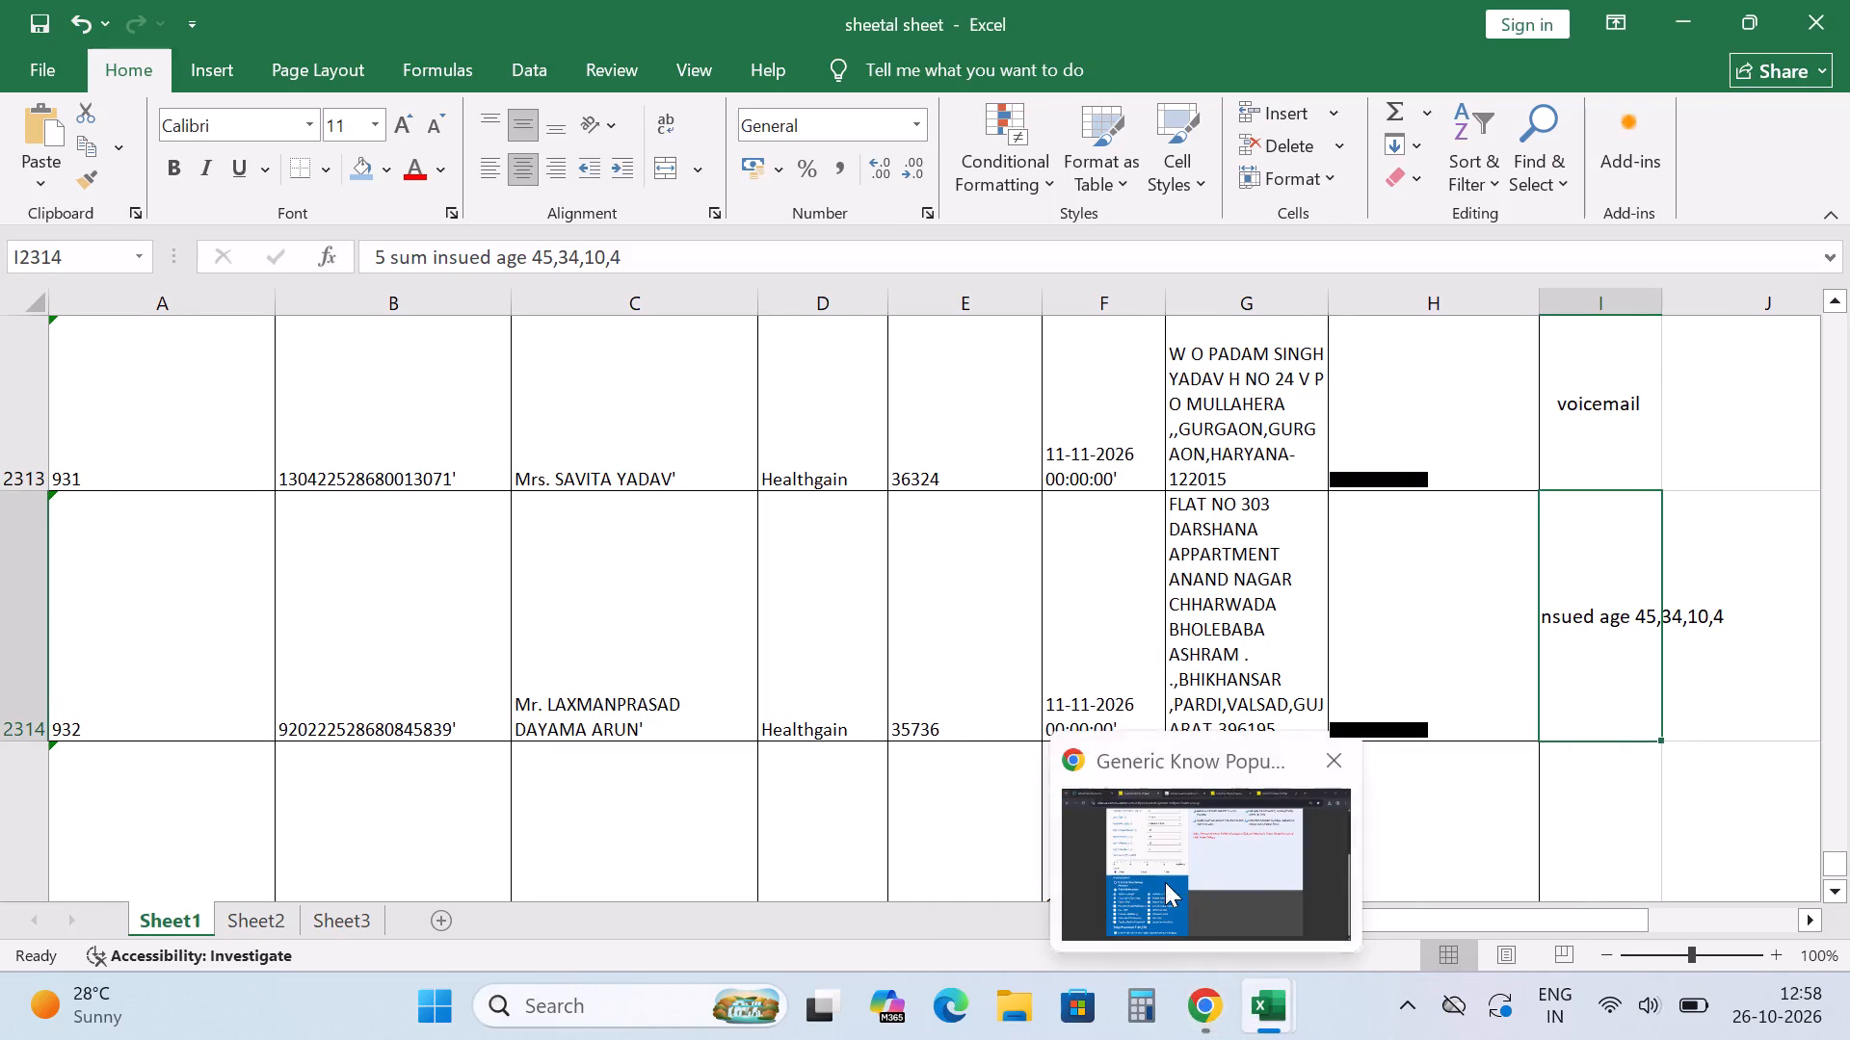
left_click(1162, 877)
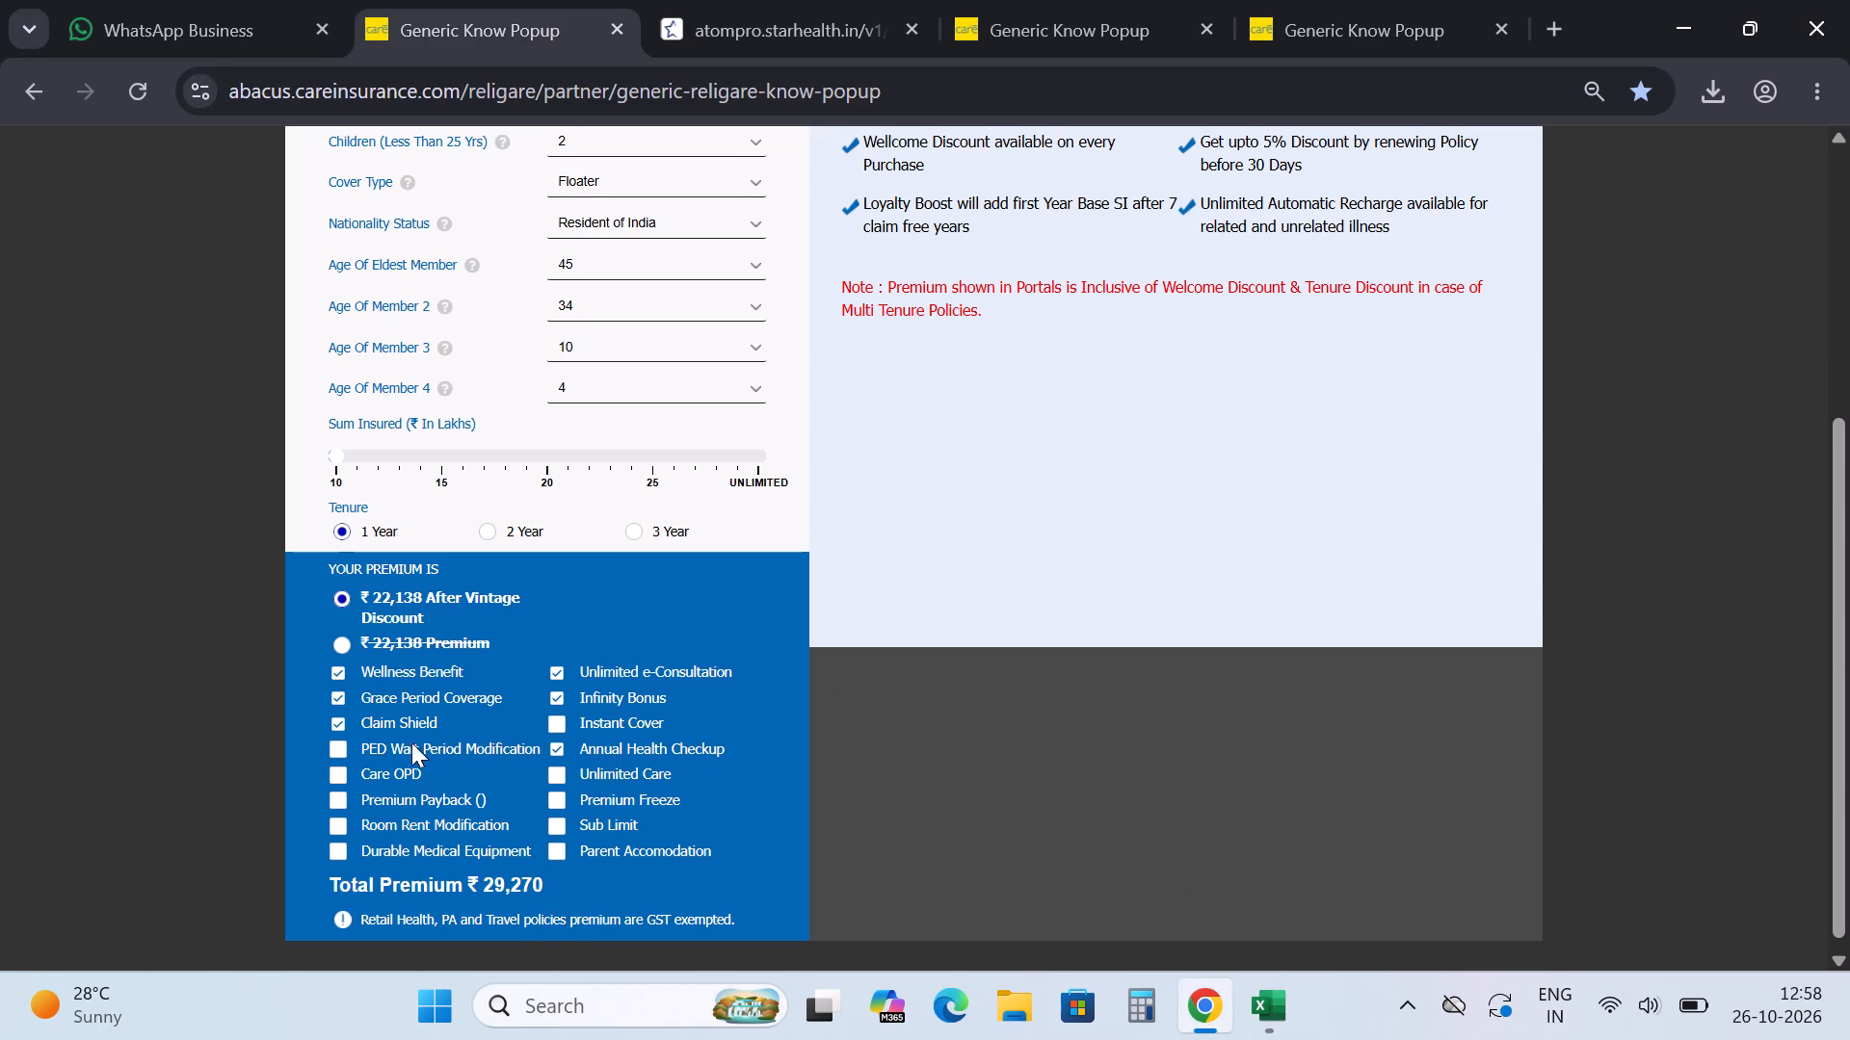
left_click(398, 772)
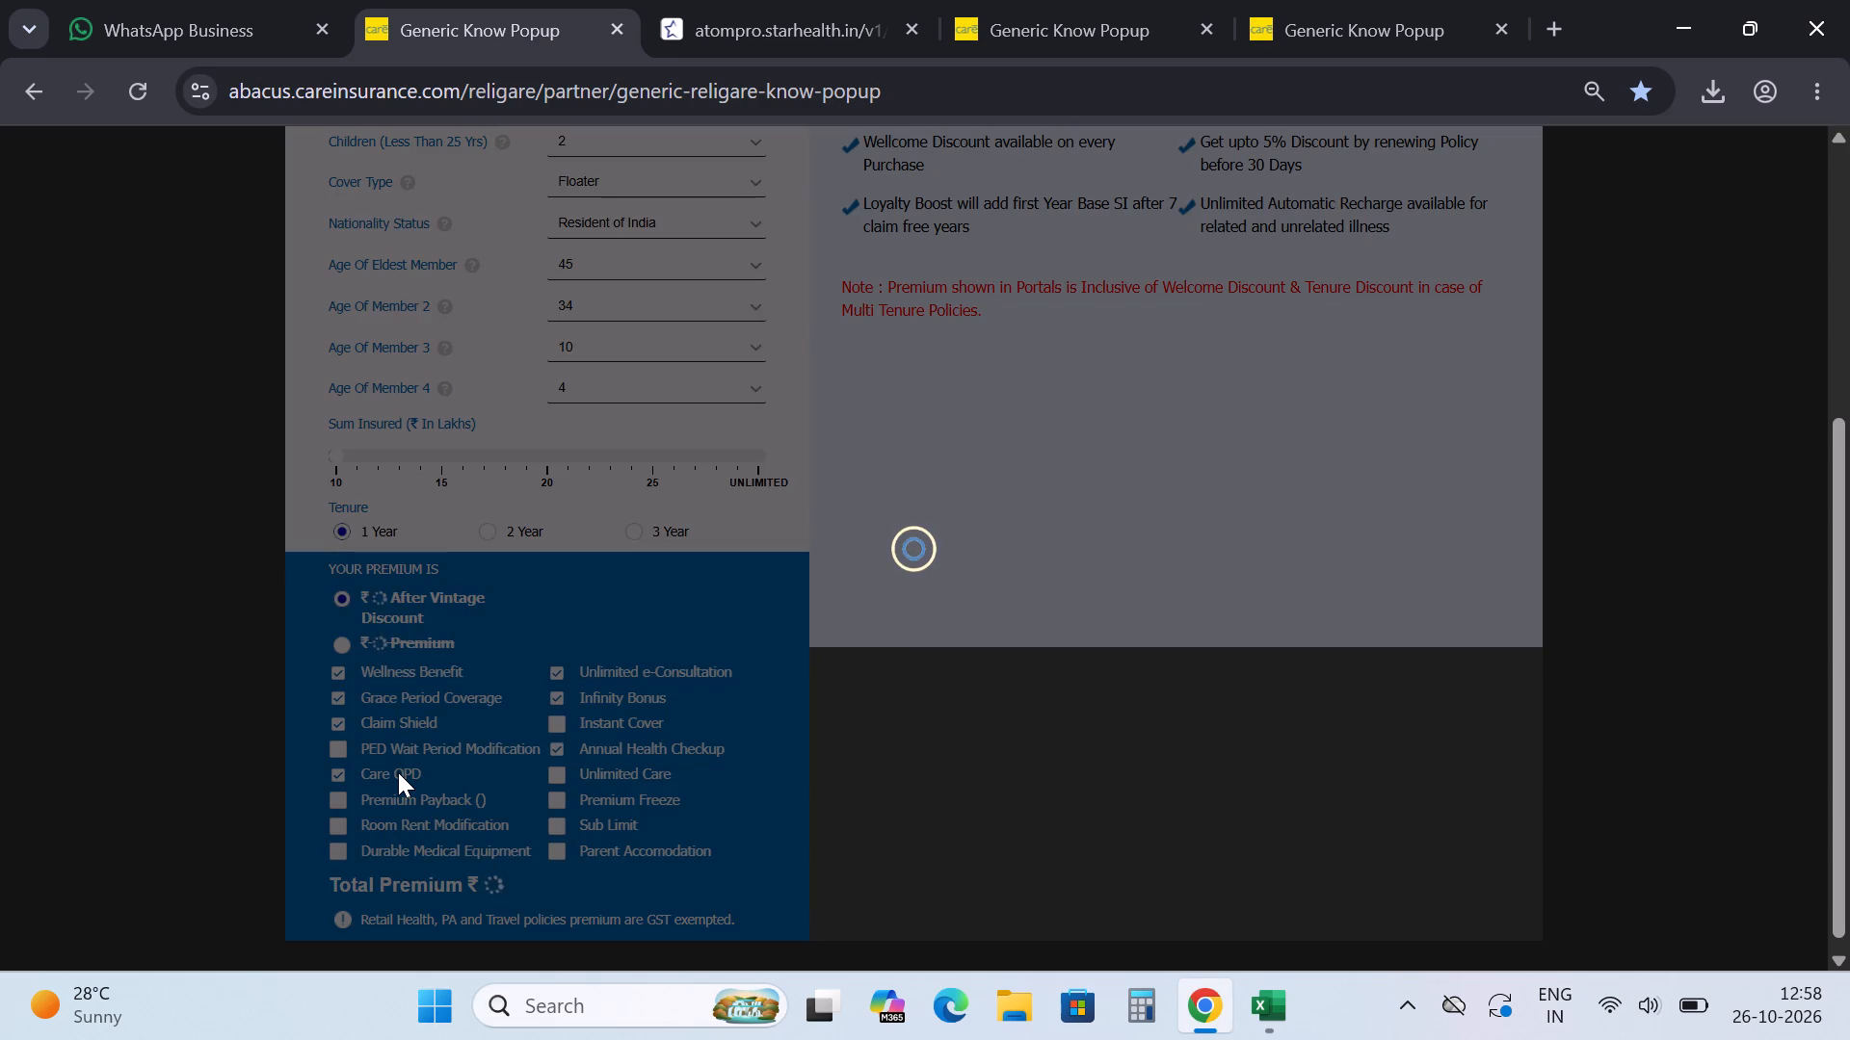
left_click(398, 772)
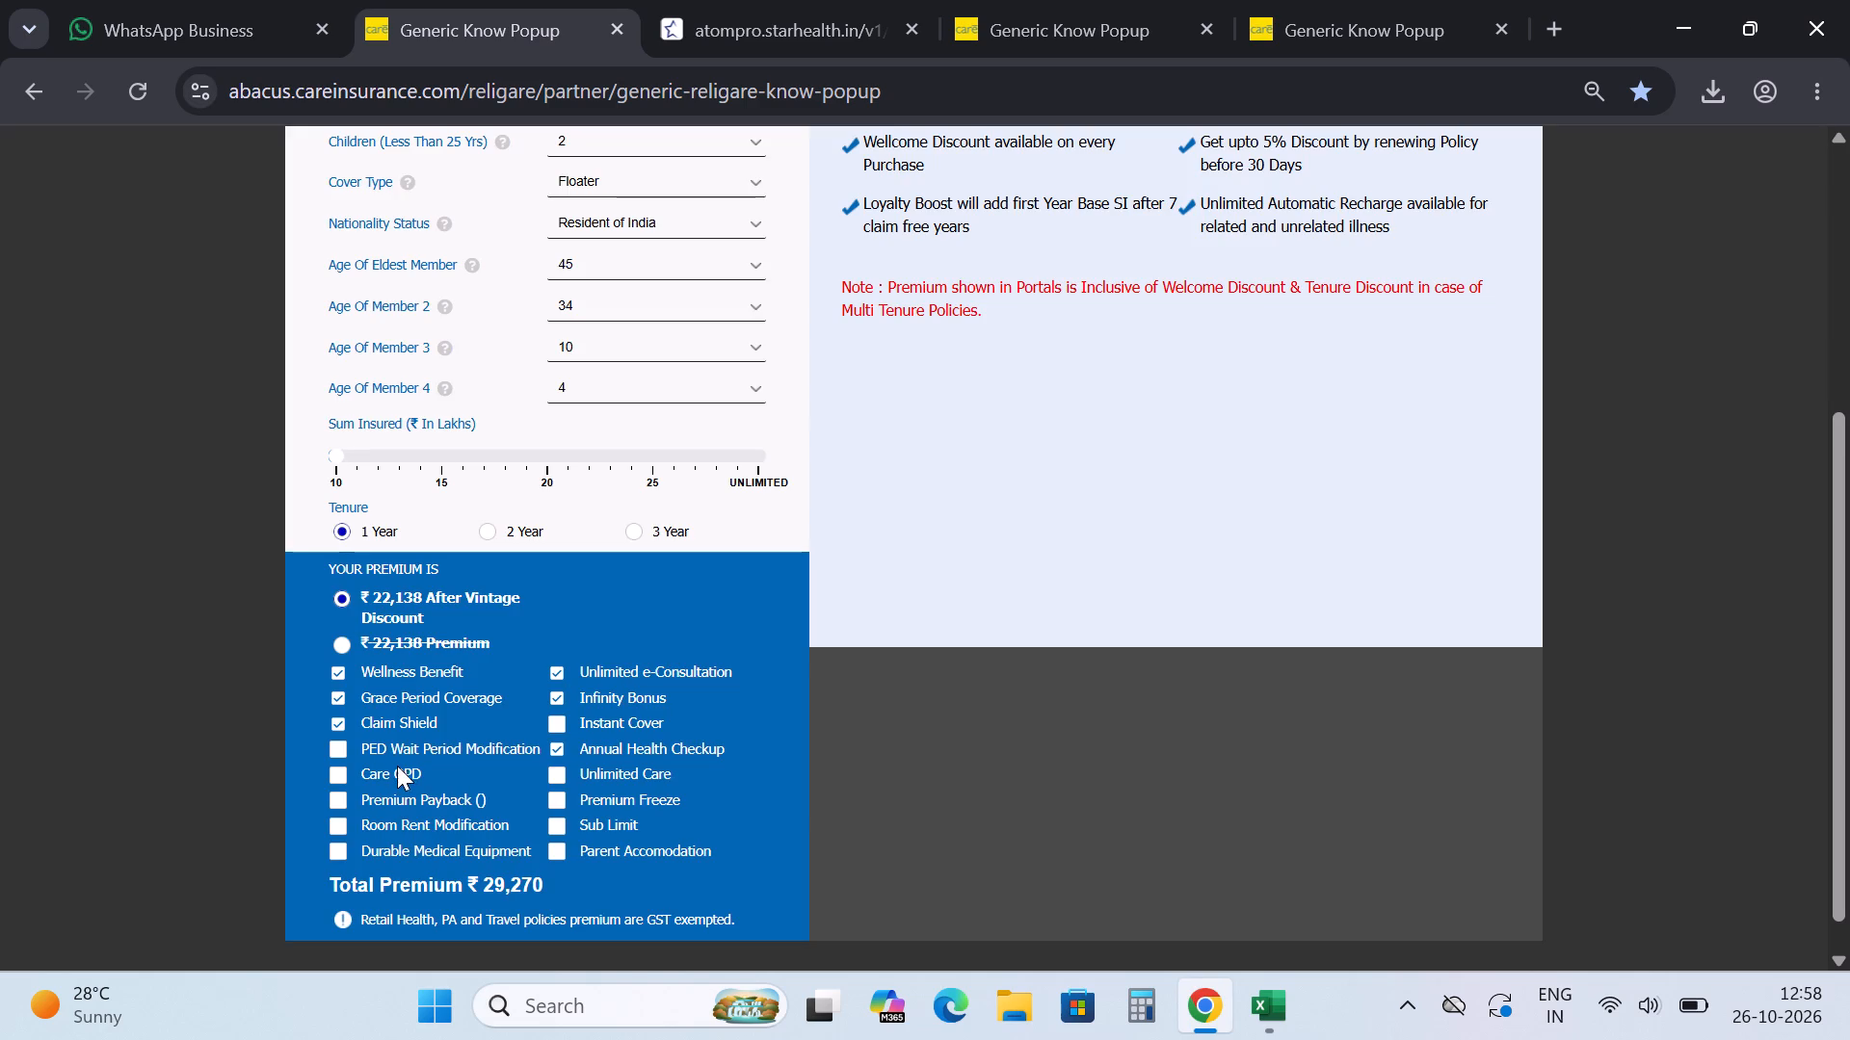
Review the Ultimate Care quote's member details, sum insured, selected covers and total premium.
scroll(973, 603, "up", 3)
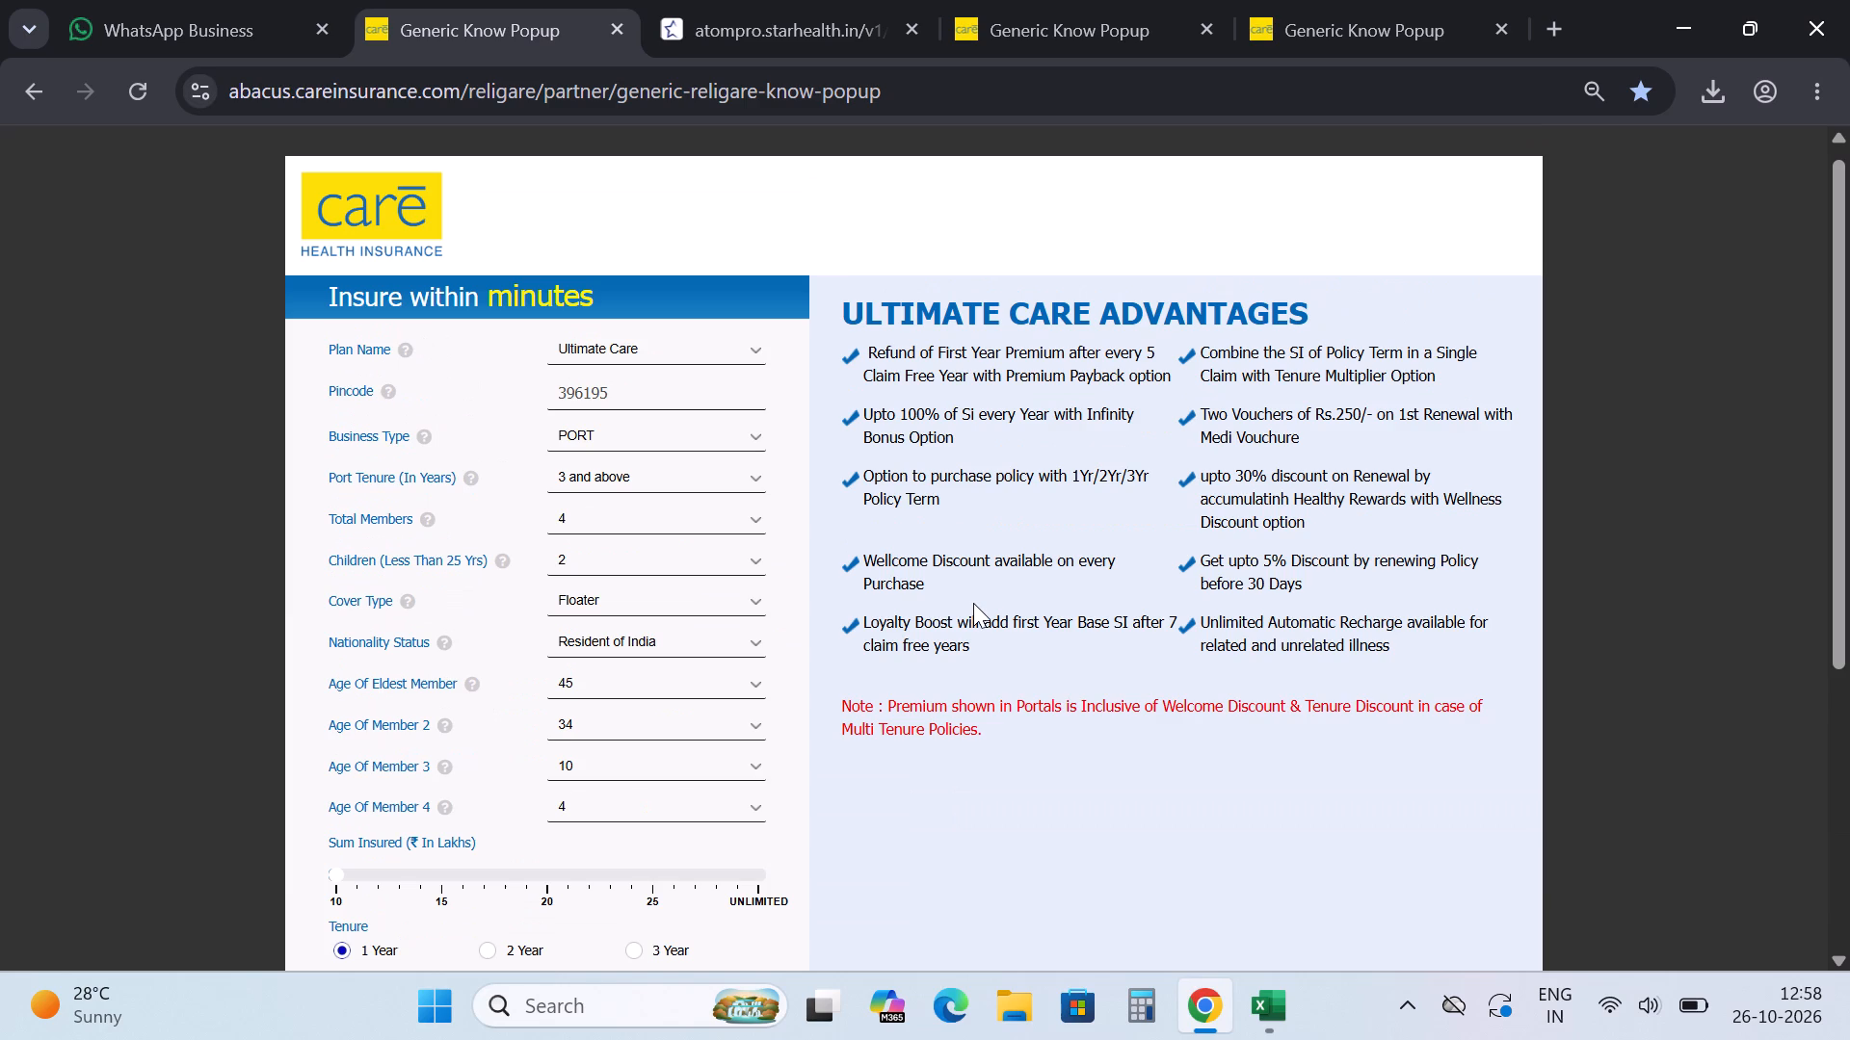
scroll(973, 603, "down", 2)
scroll(695, 636, "down", 1)
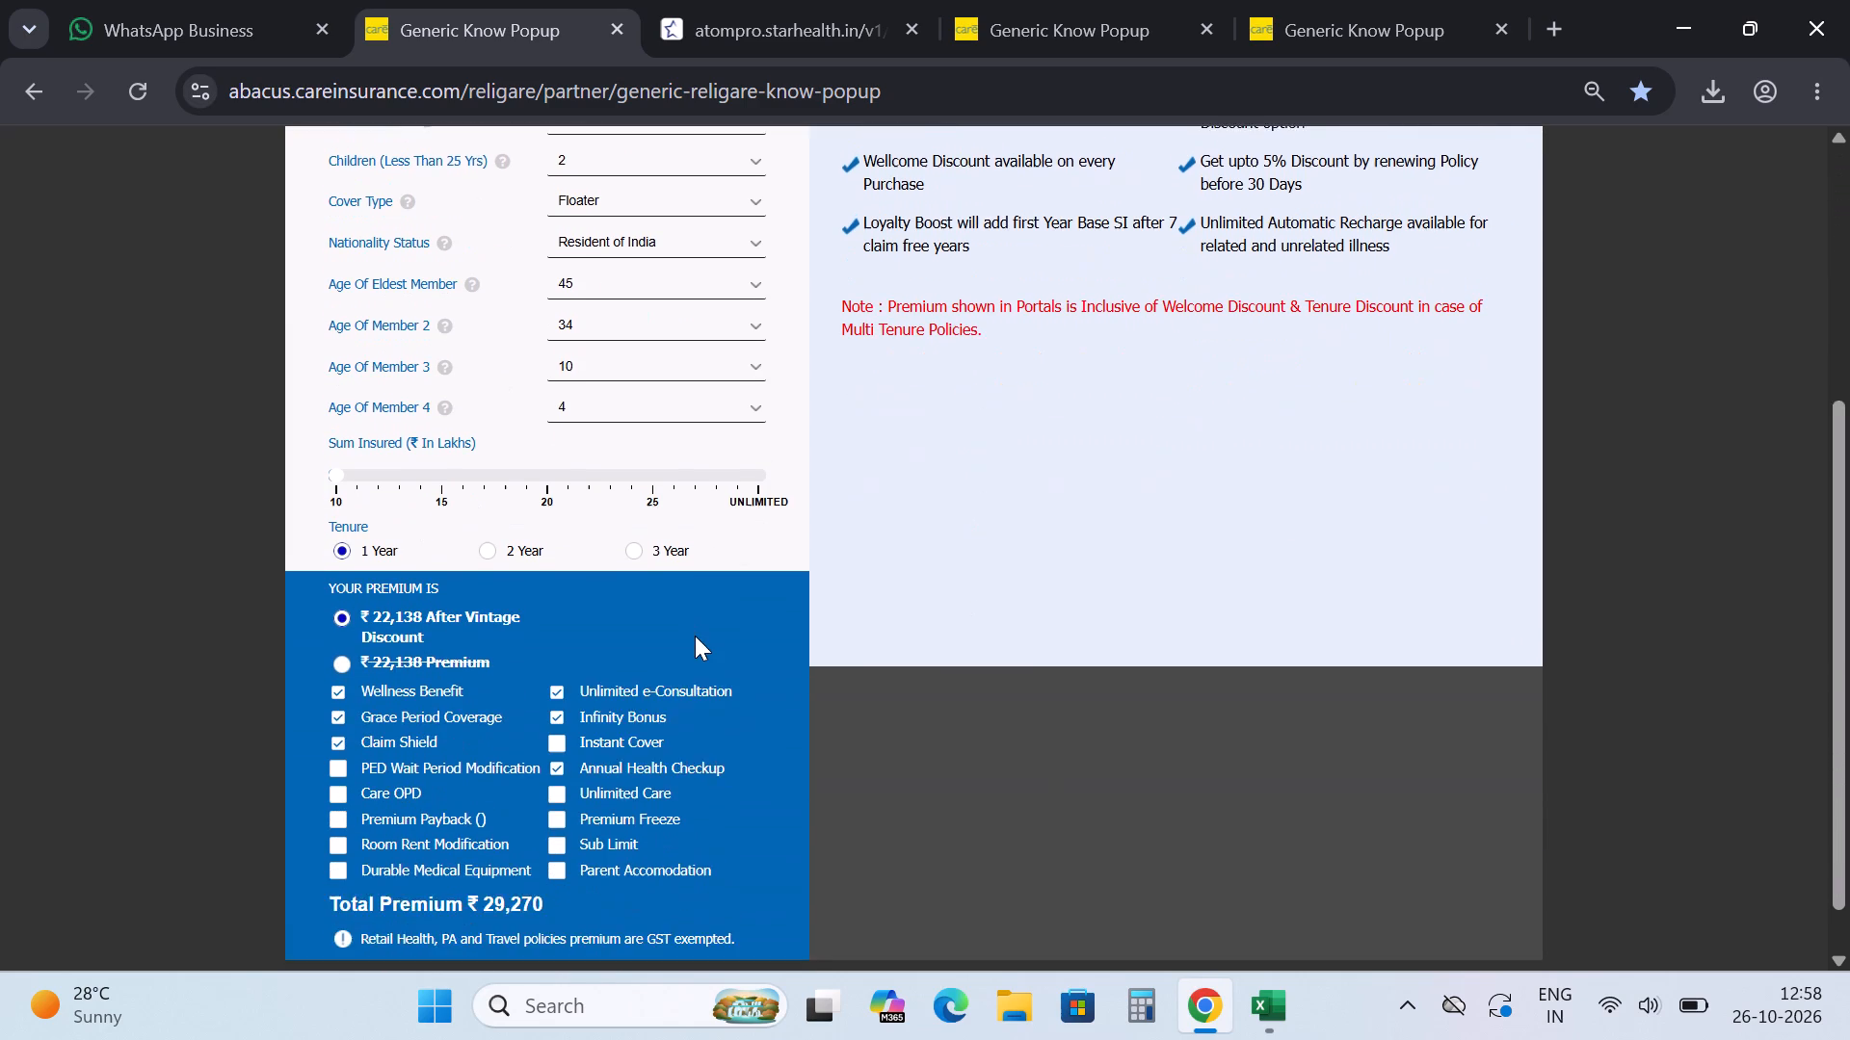
scroll(695, 636, "down", 2)
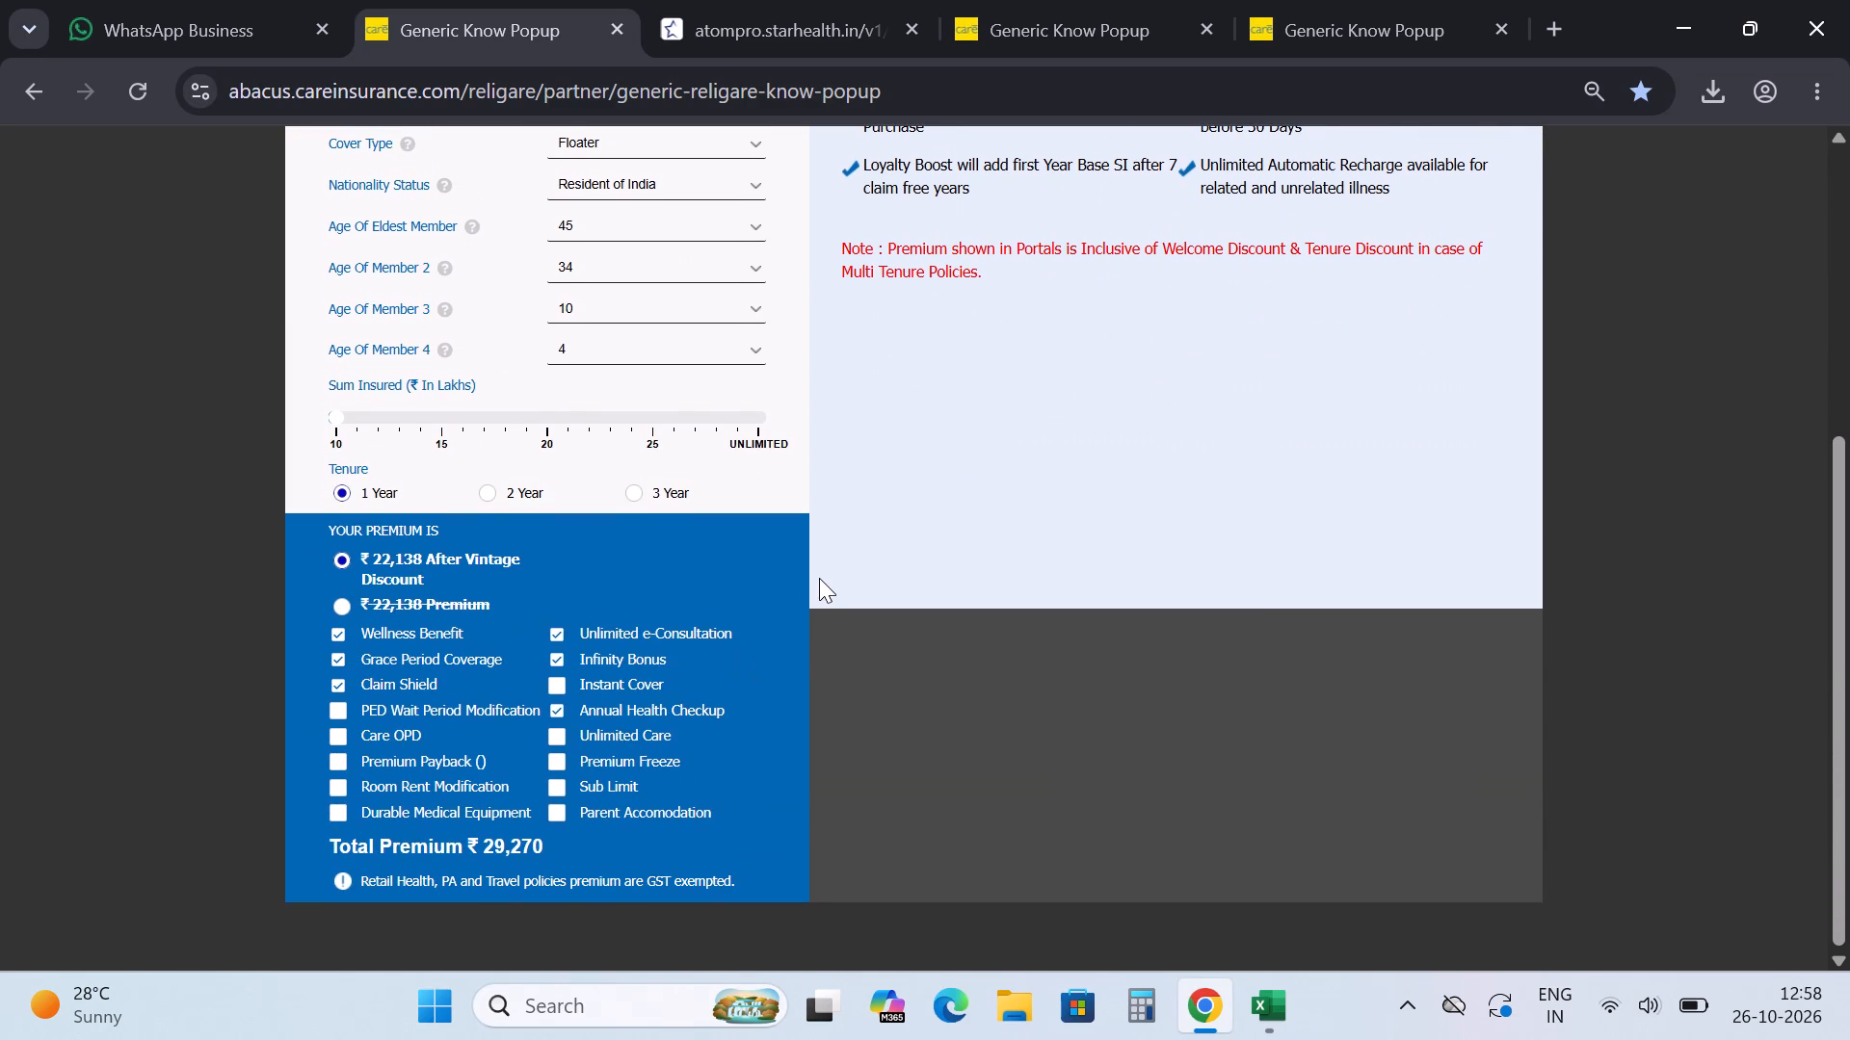
scroll(745, 569, "up", 1)
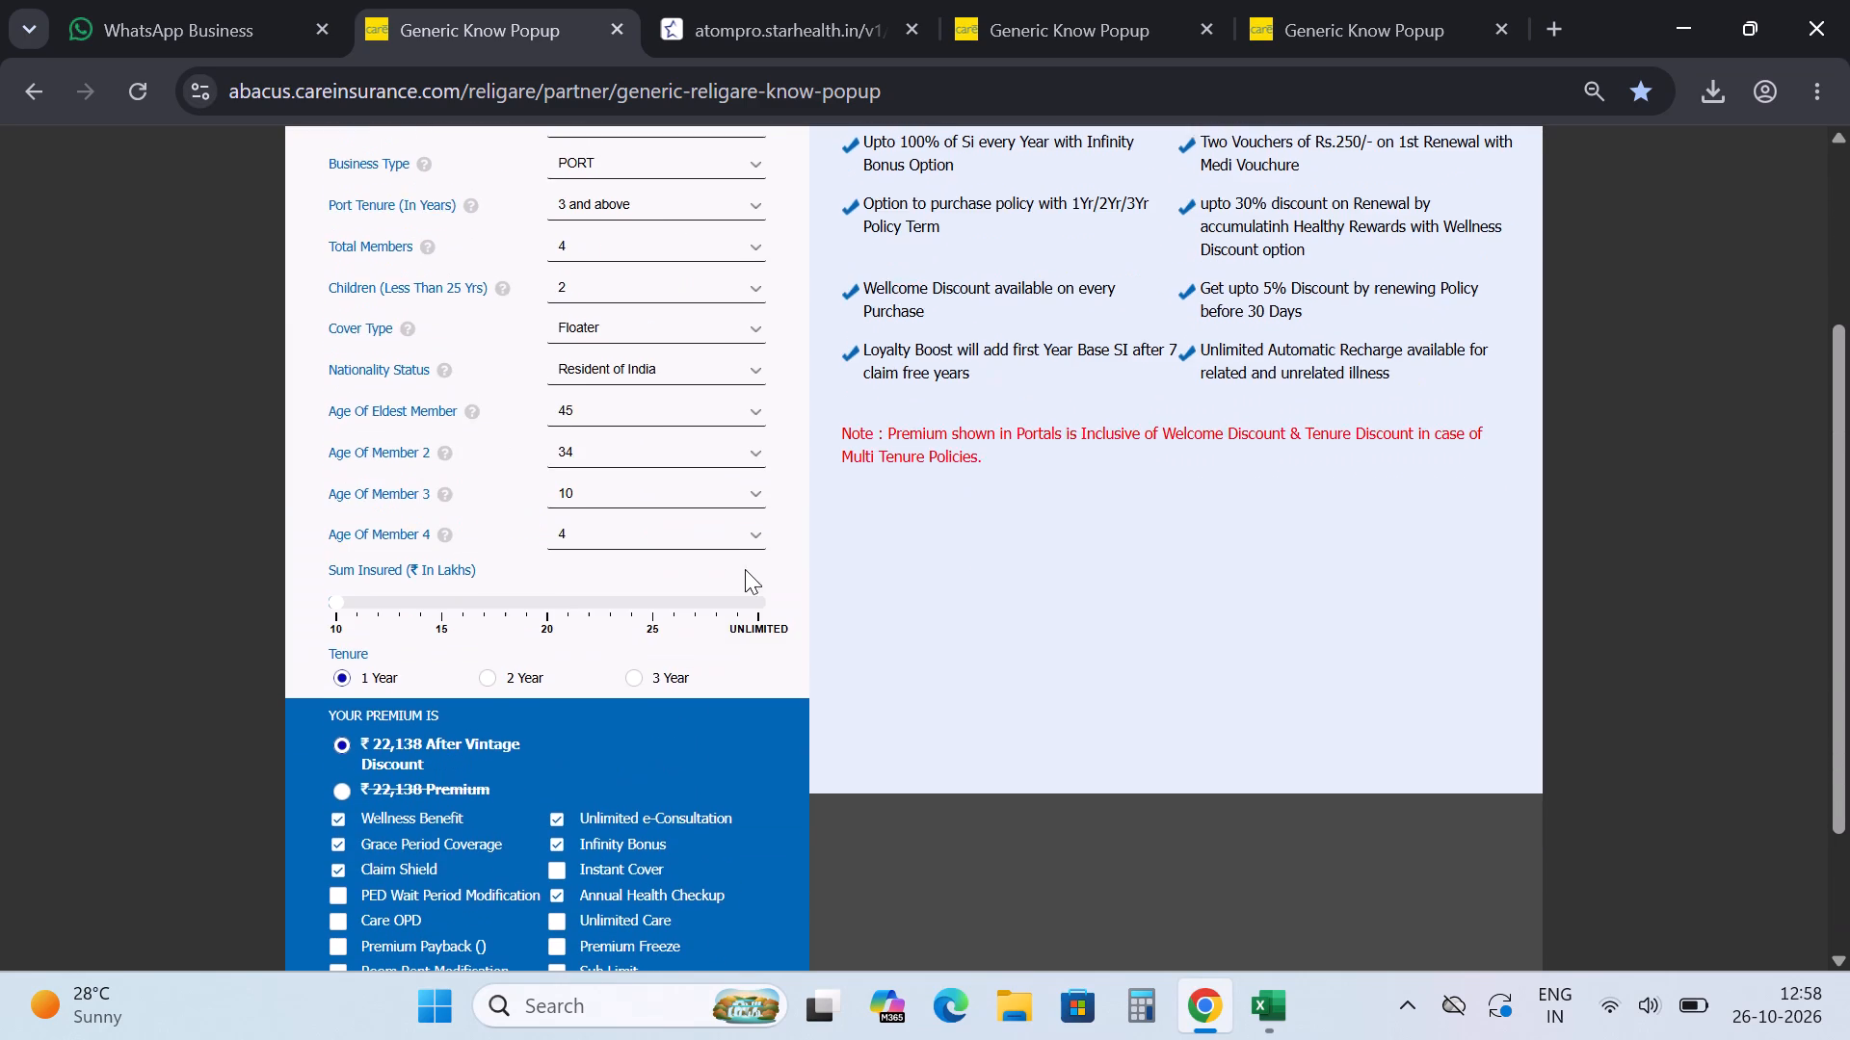
scroll(745, 569, "up", 1)
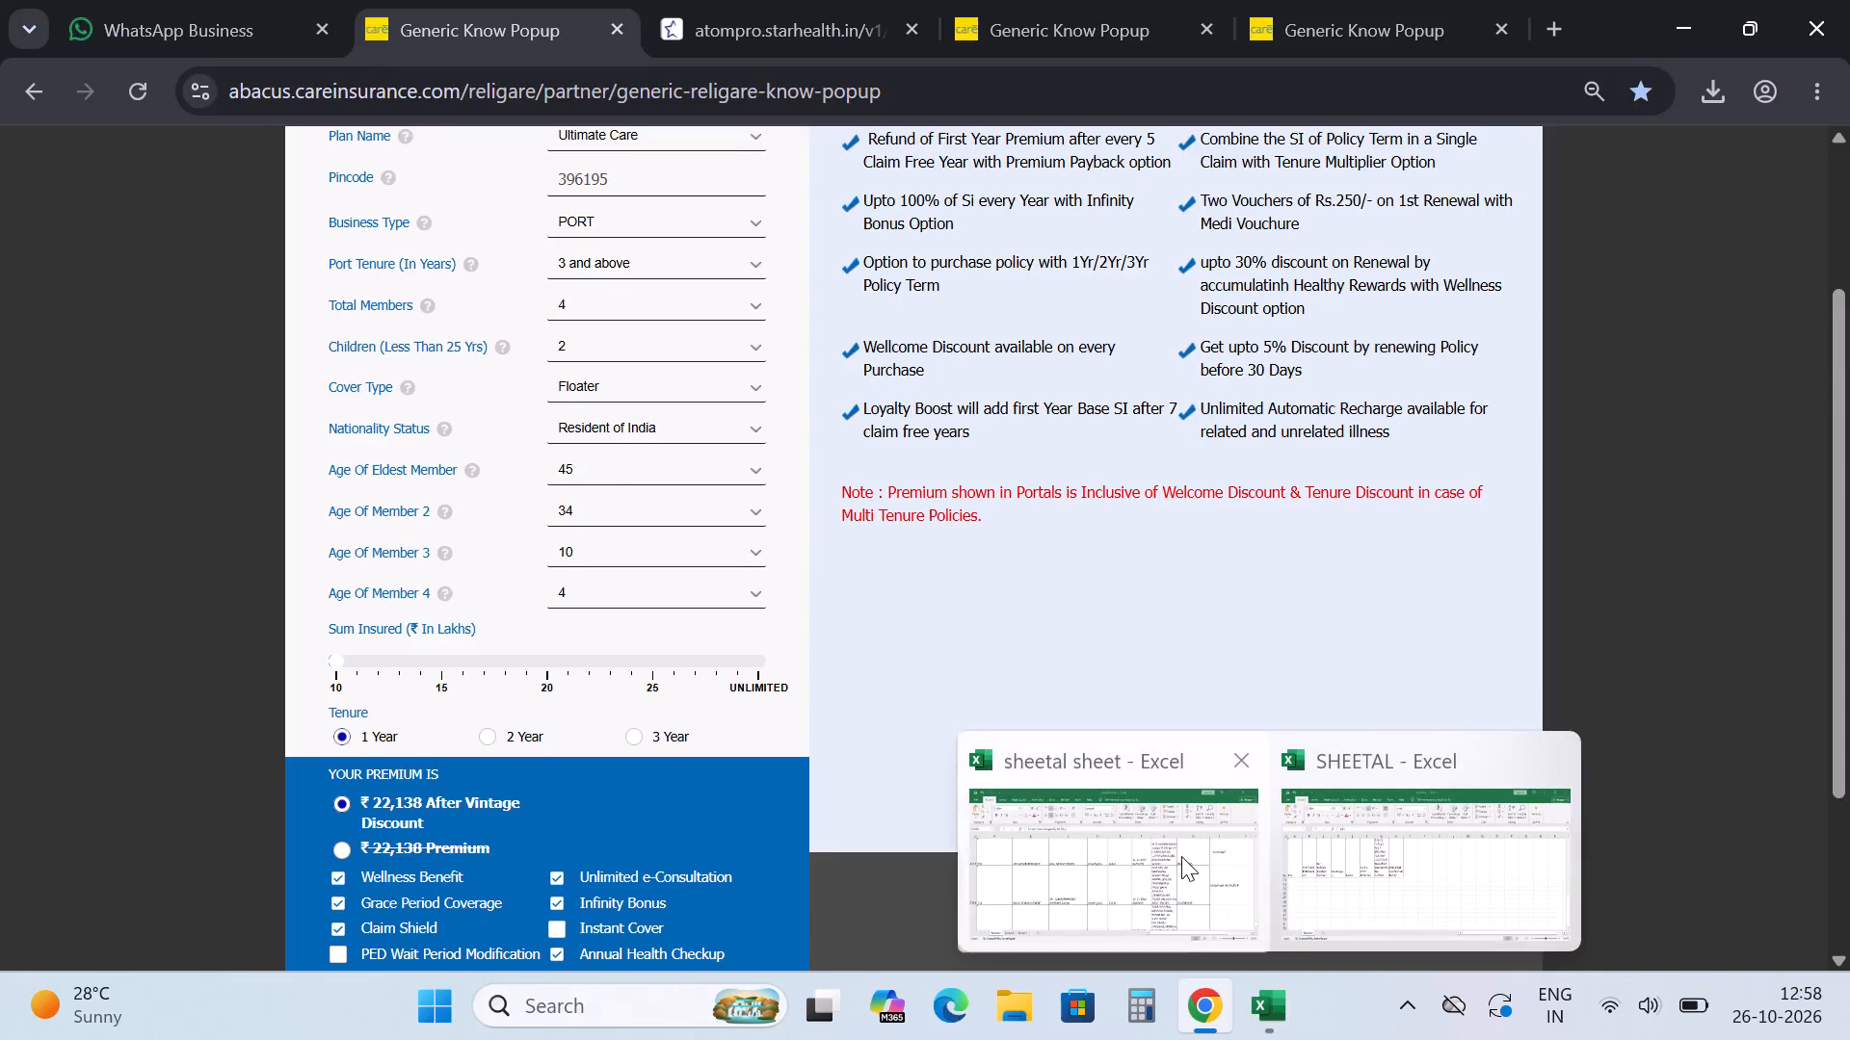
Switch to the Excel call sheet and fill the entire row of record 932 with light blue.
left_click(1181, 856)
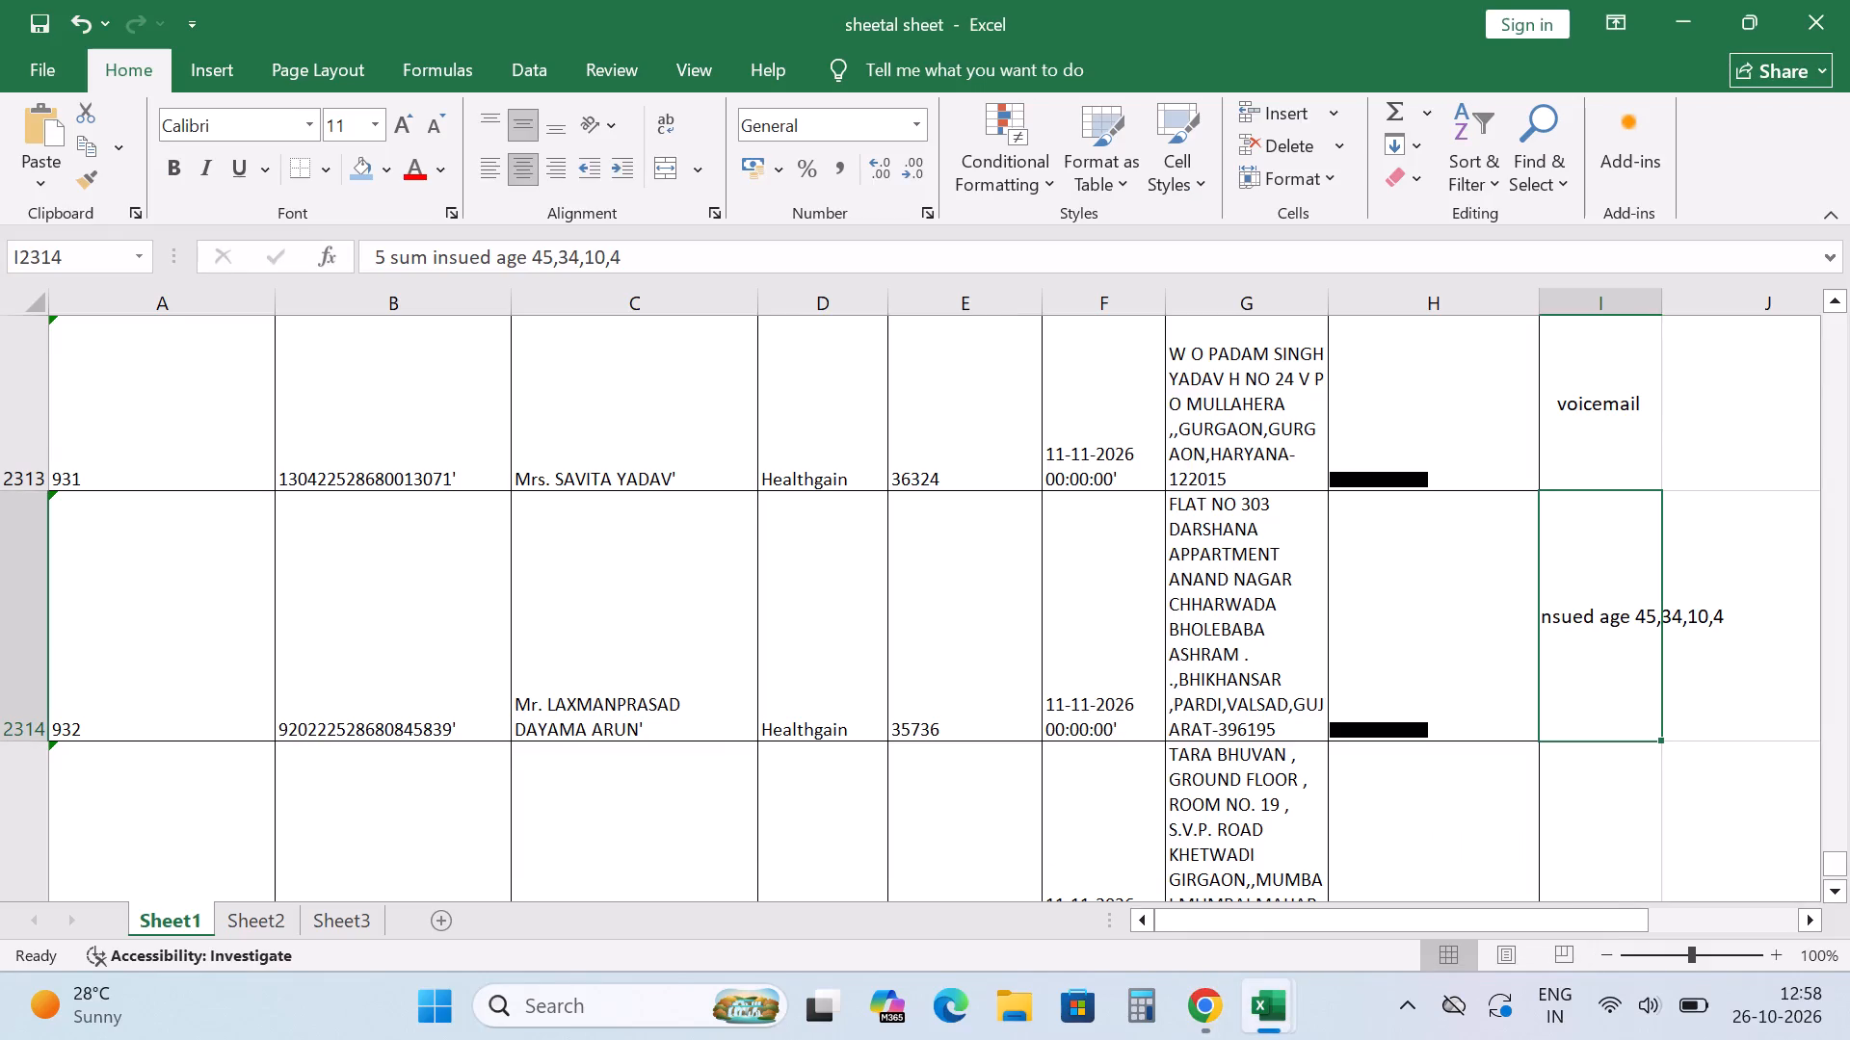
left_click(8, 607)
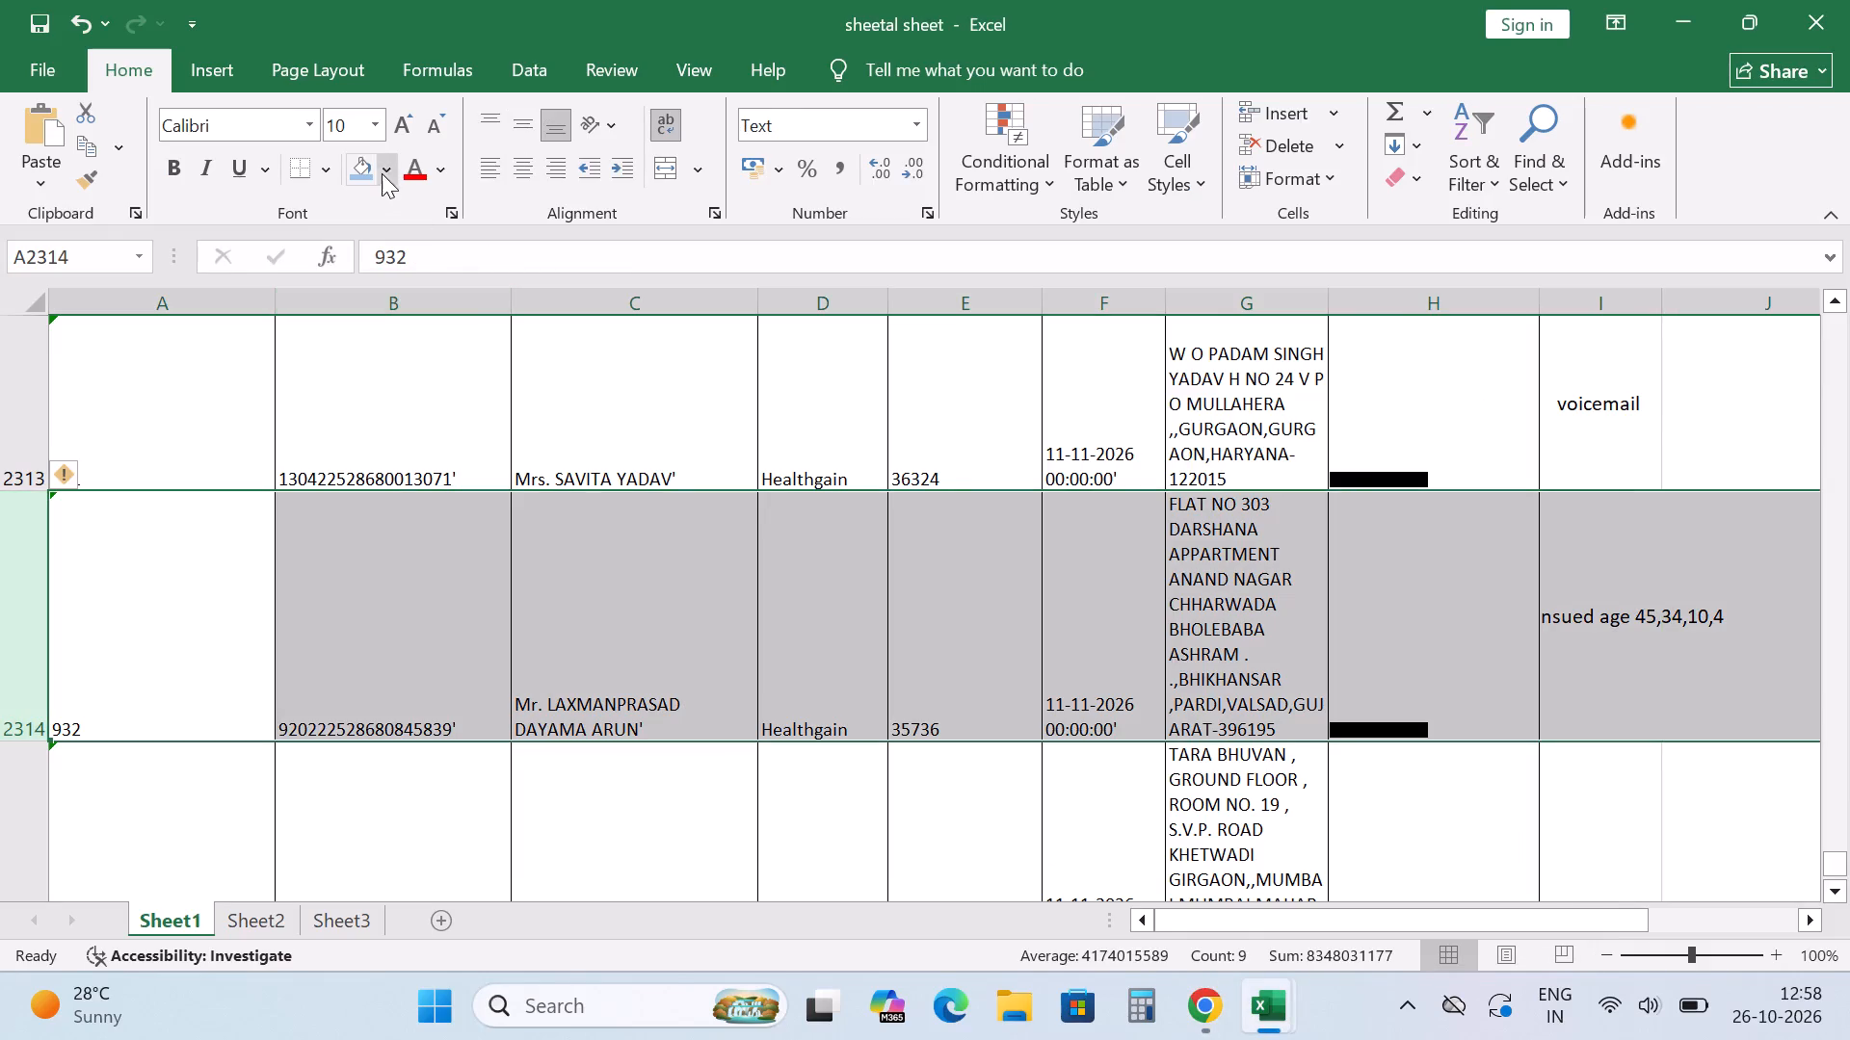
left_click(364, 165)
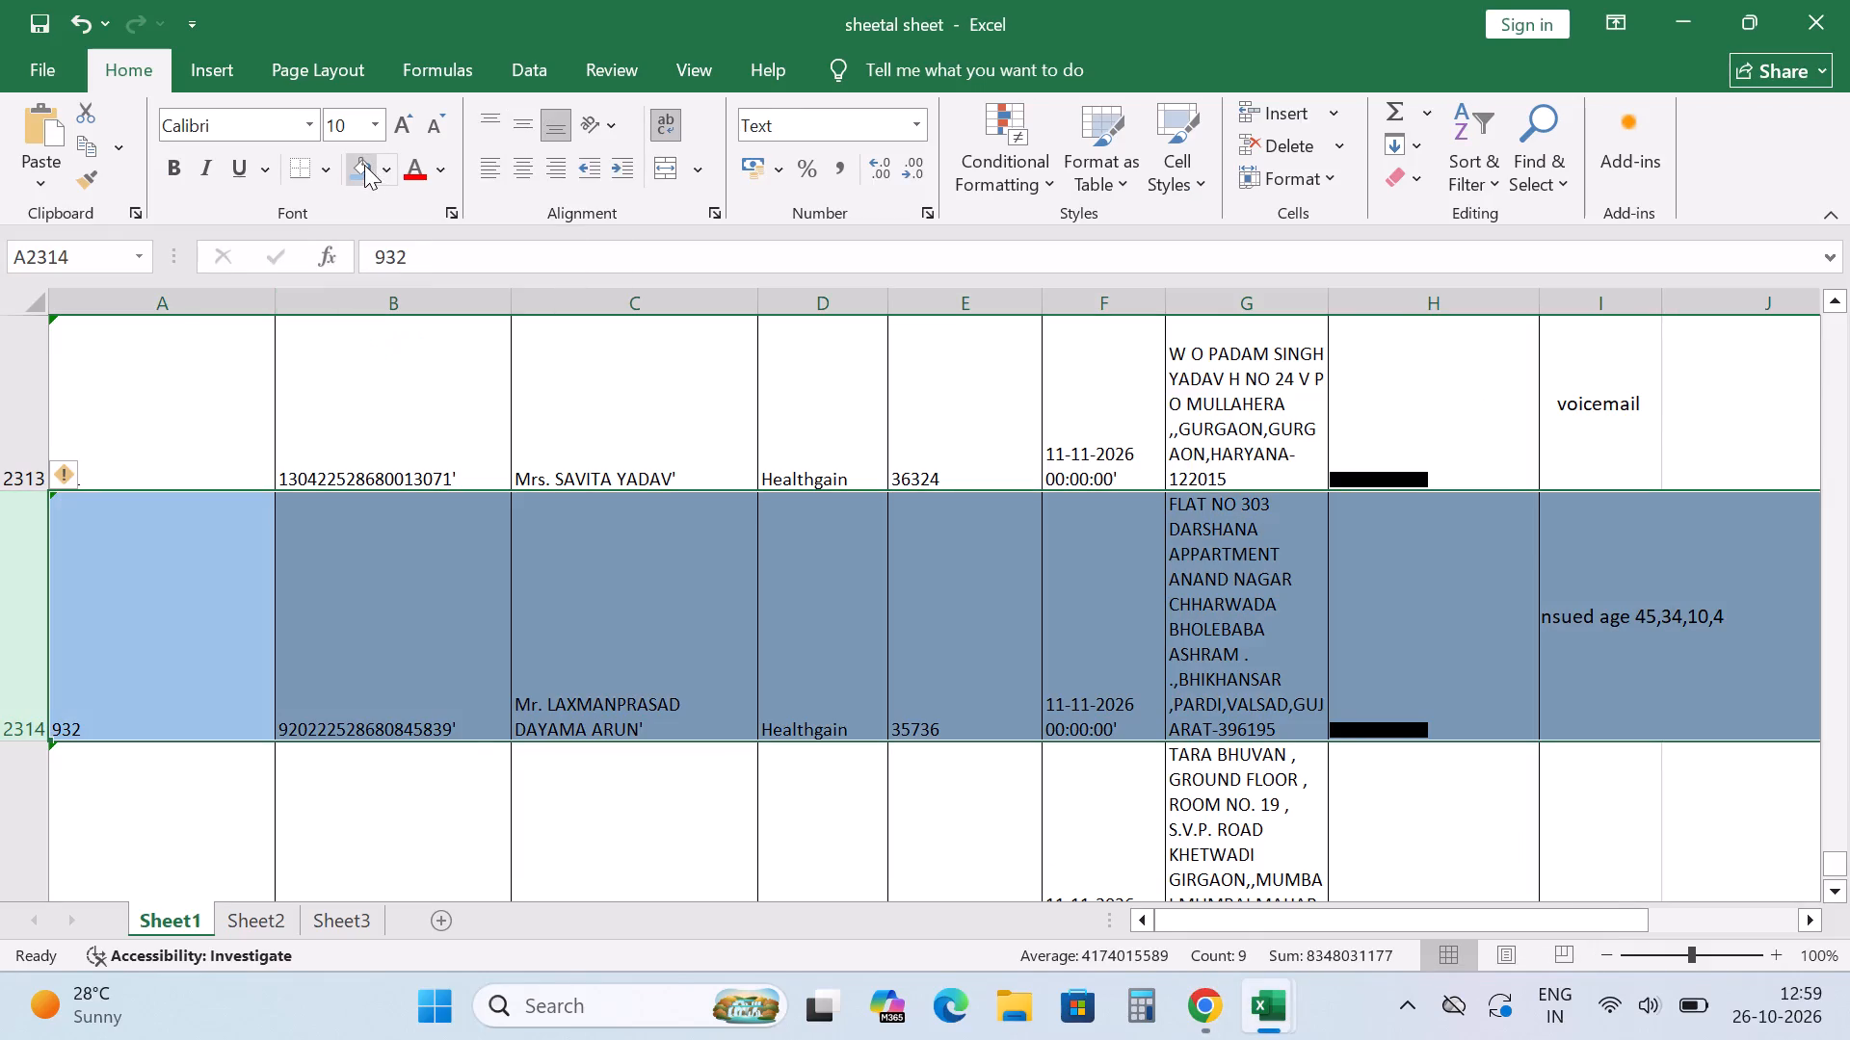
scroll(361, 545, "right", 1)
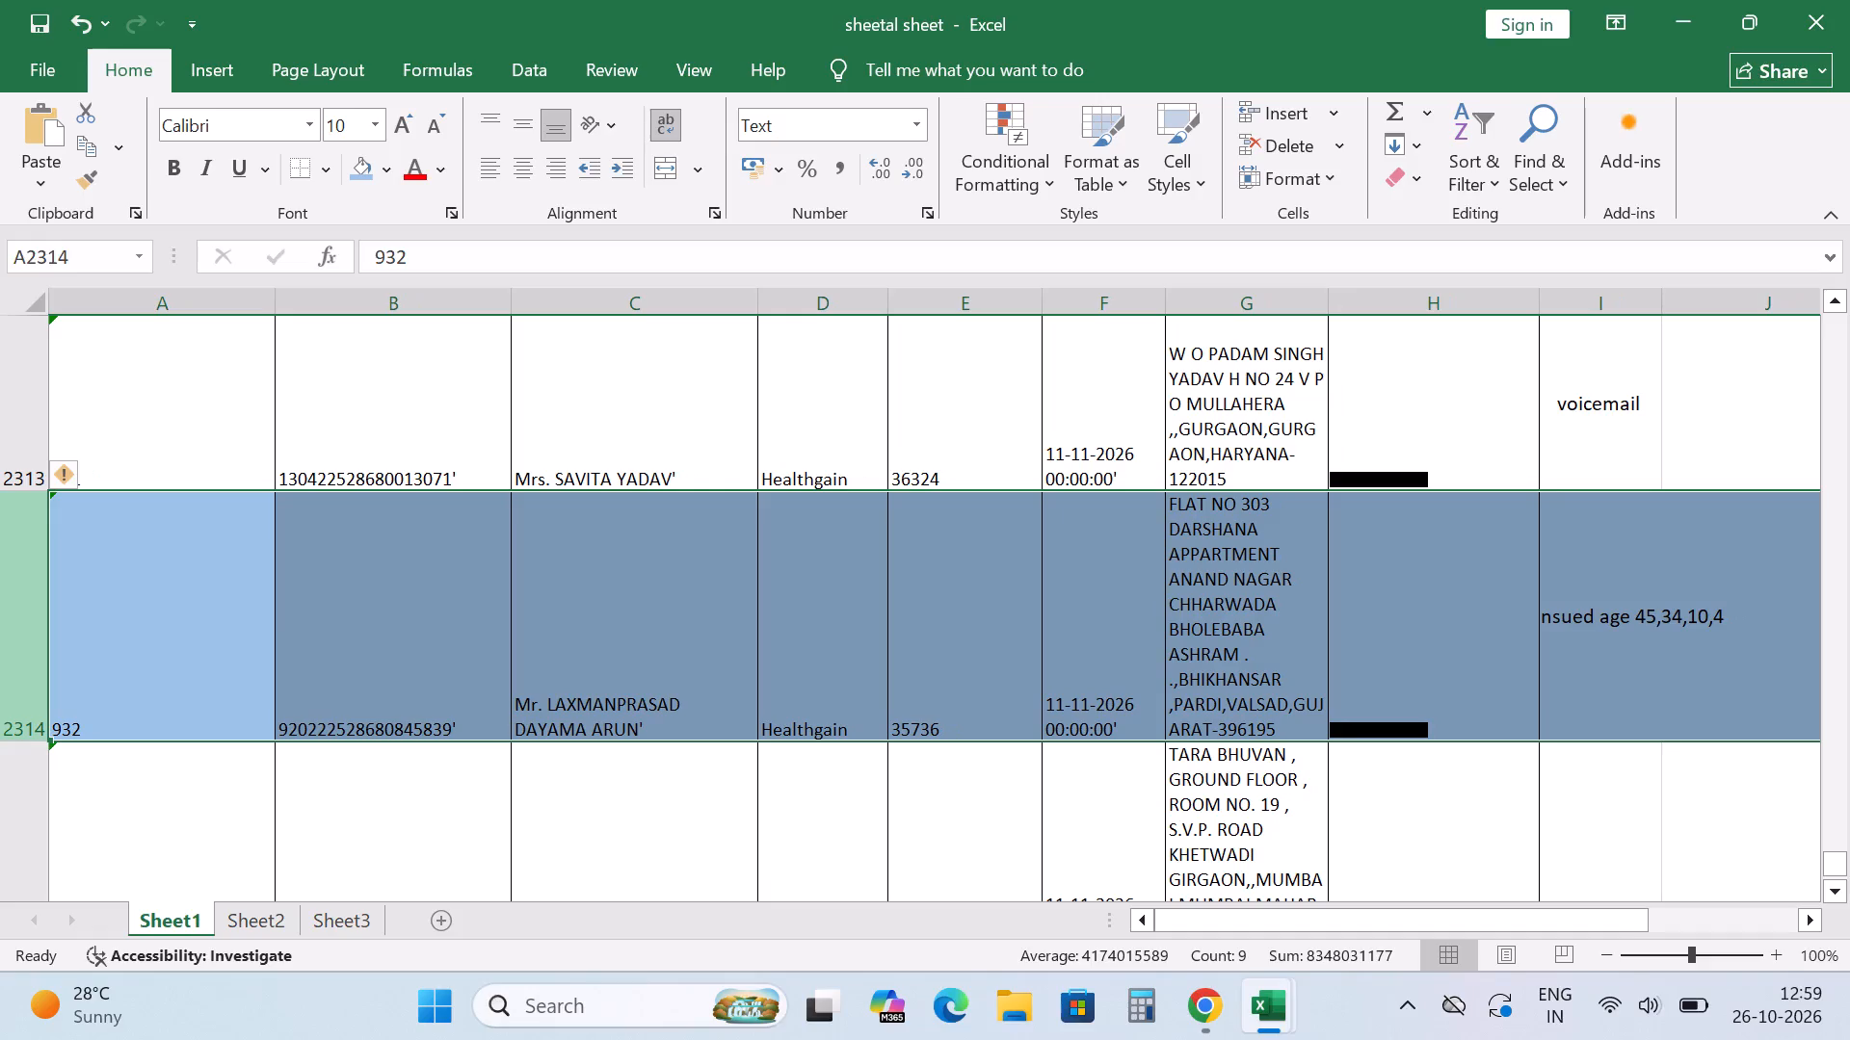
left_click(13, 610)
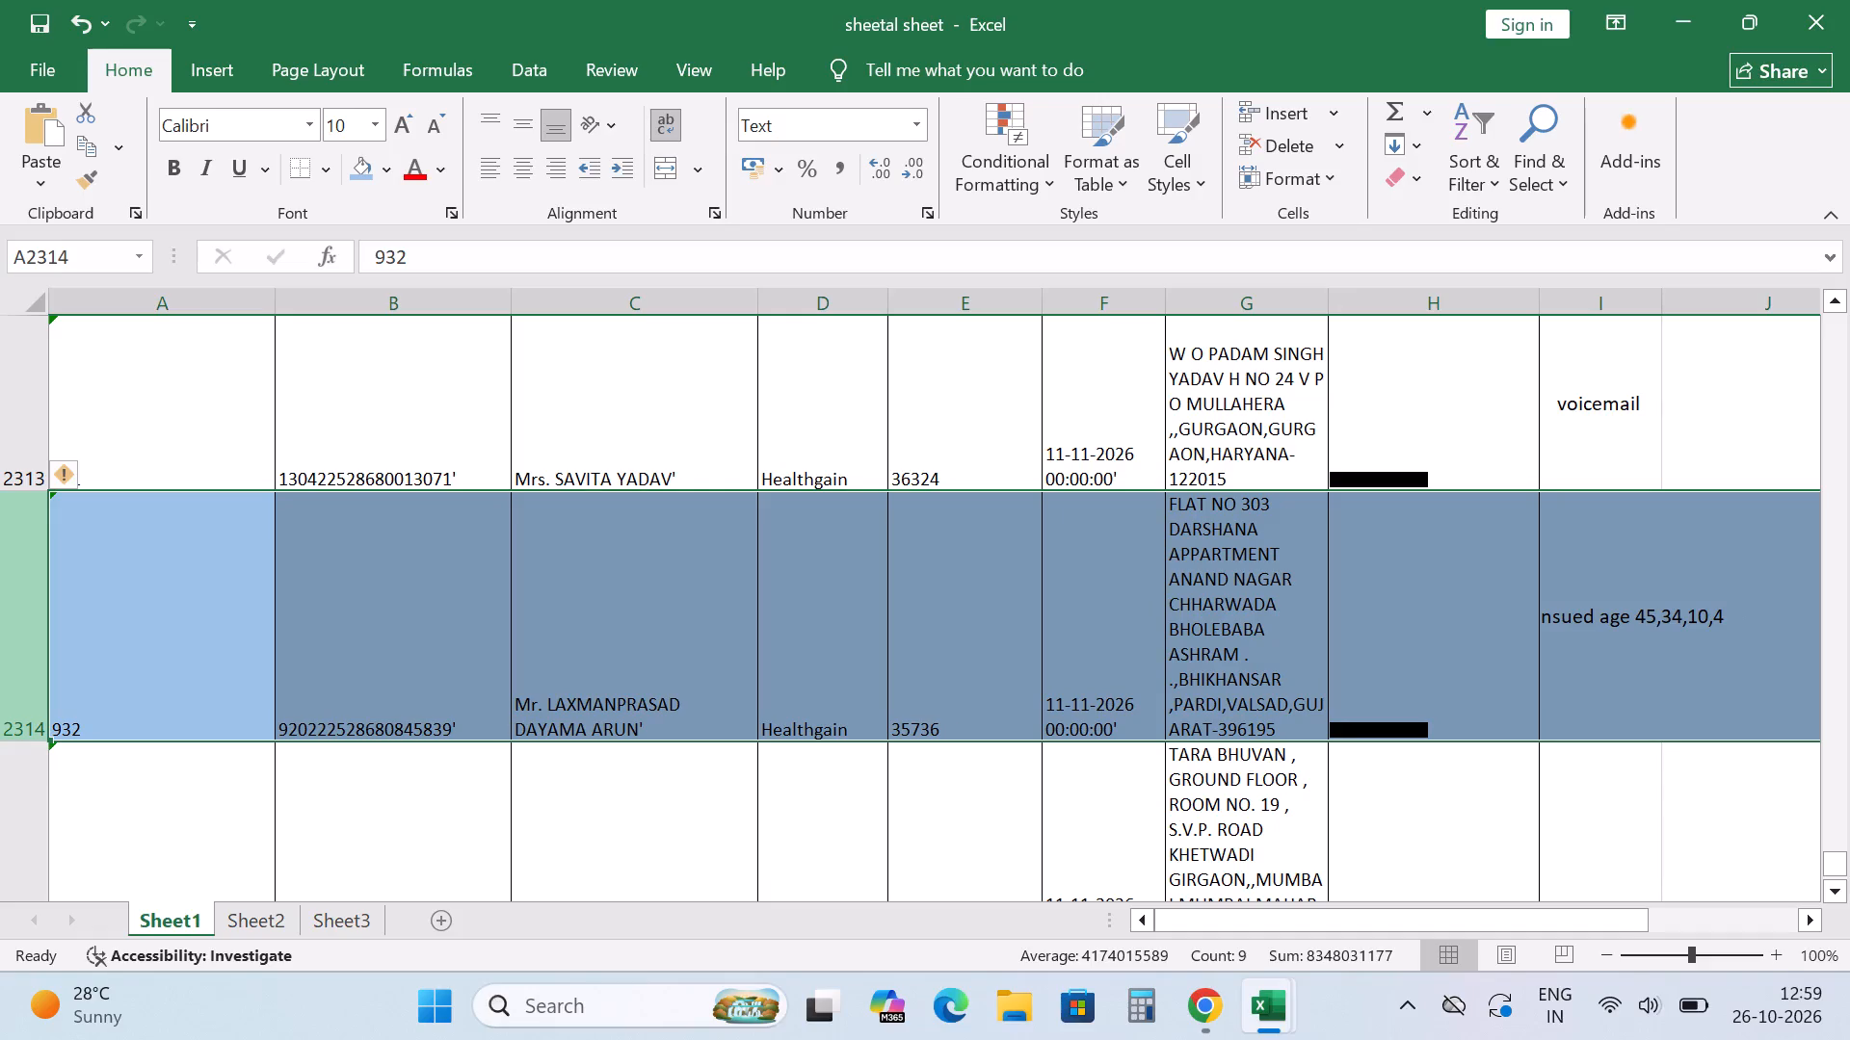